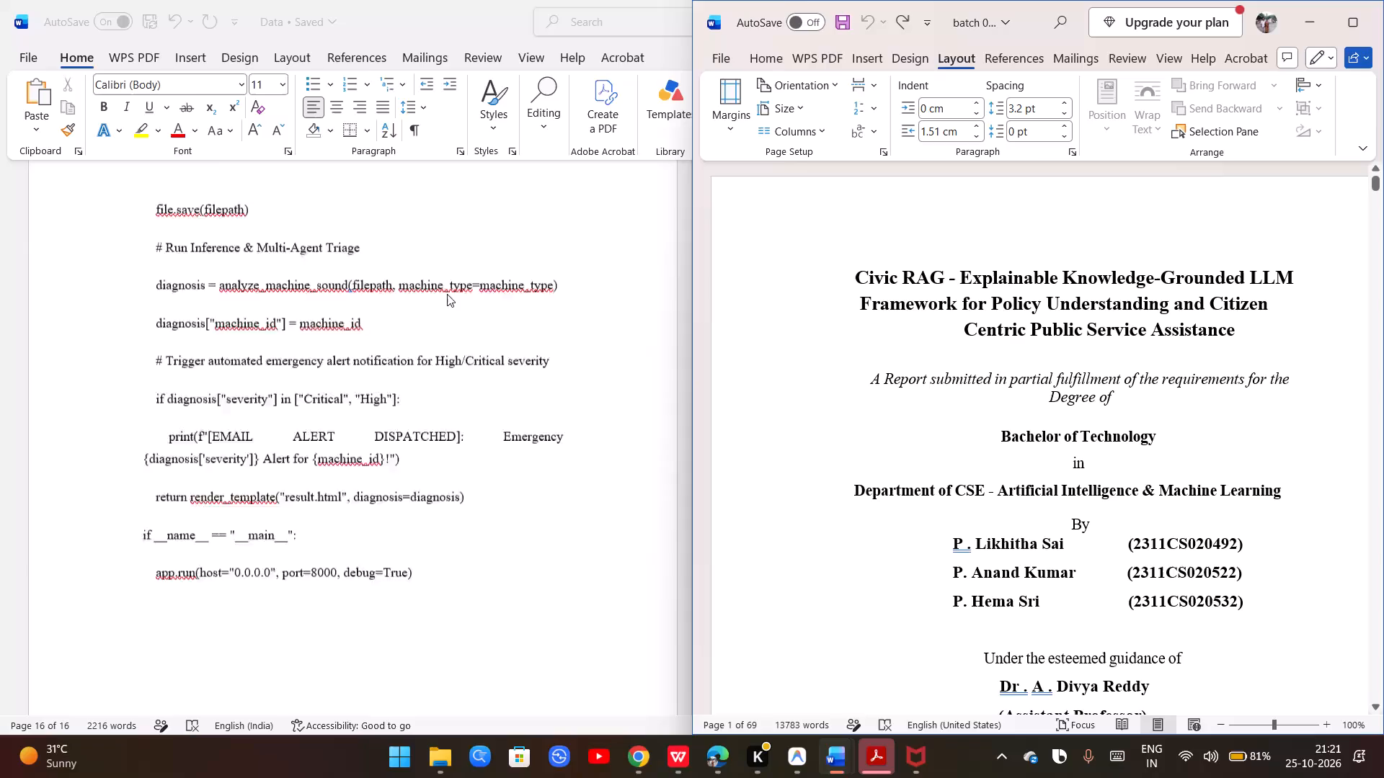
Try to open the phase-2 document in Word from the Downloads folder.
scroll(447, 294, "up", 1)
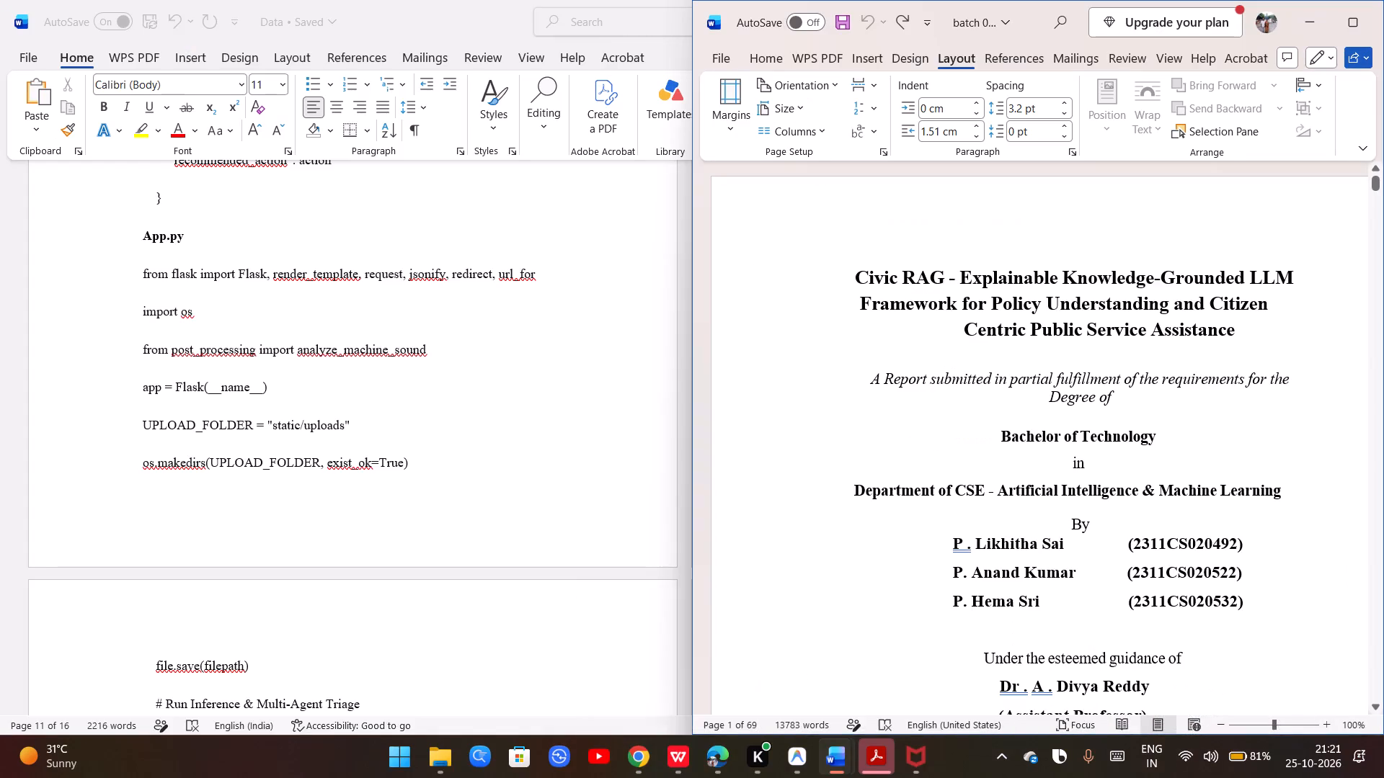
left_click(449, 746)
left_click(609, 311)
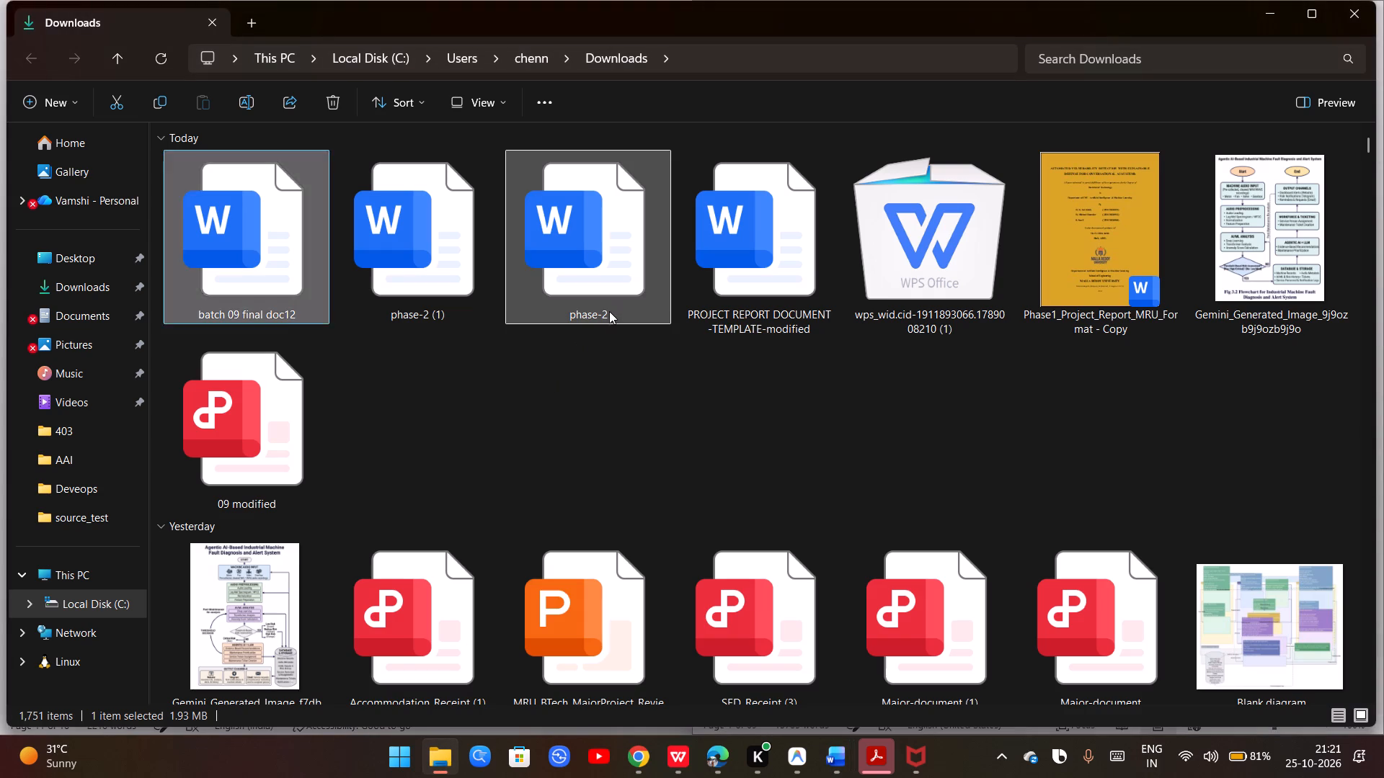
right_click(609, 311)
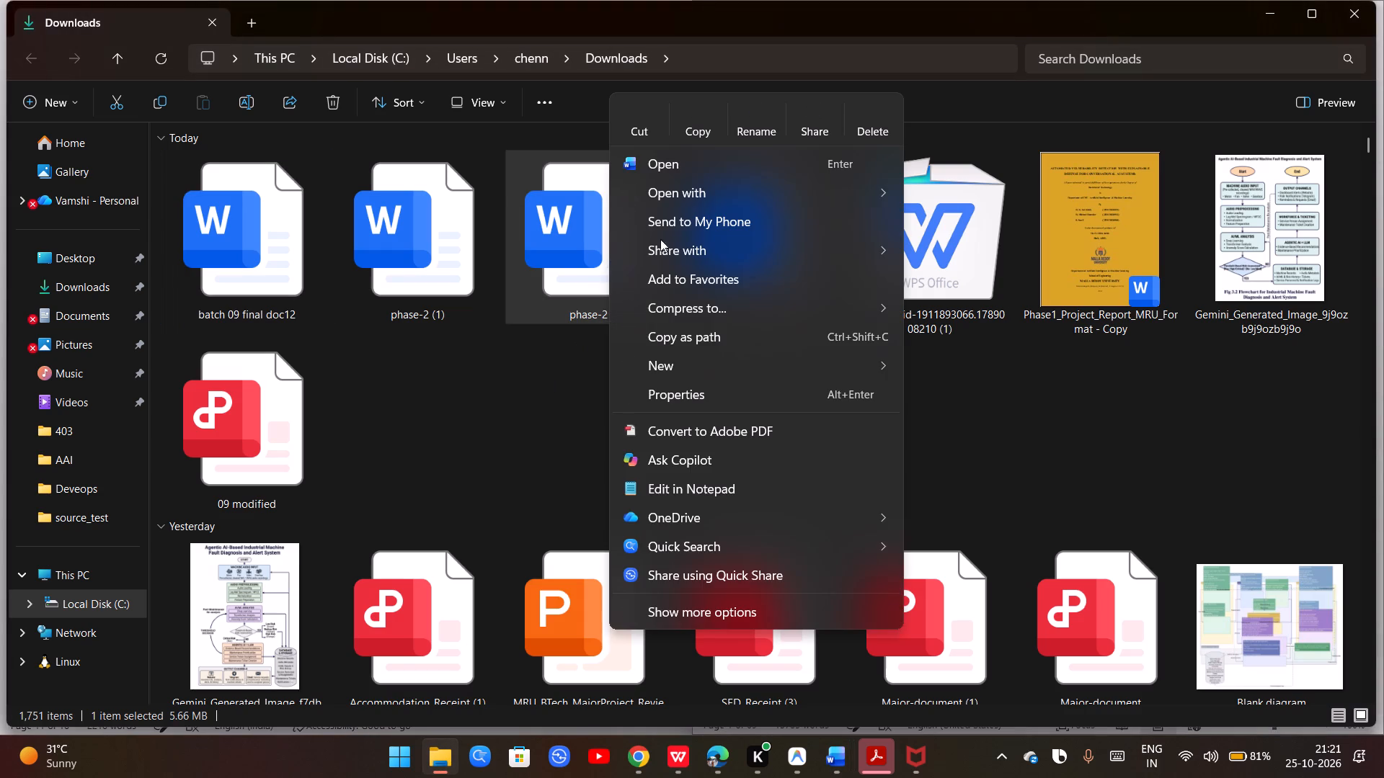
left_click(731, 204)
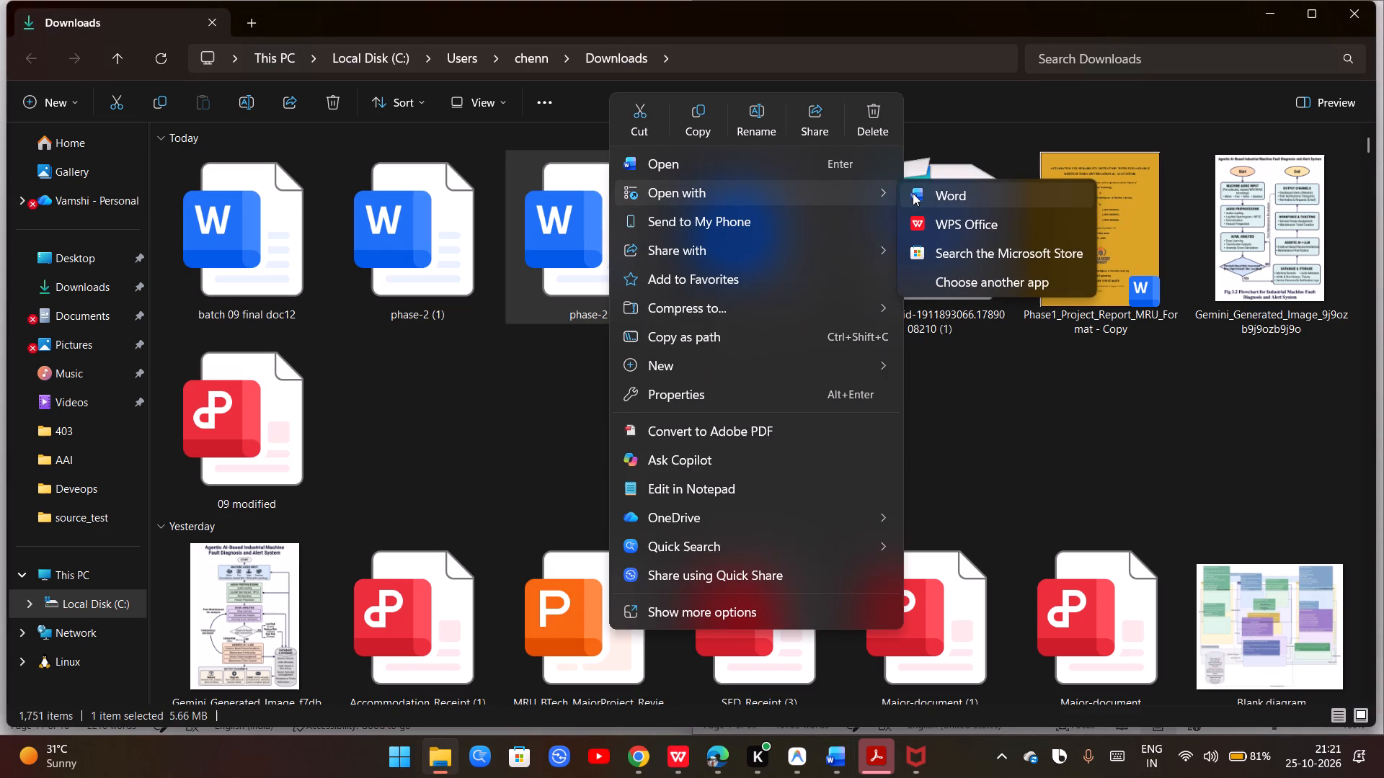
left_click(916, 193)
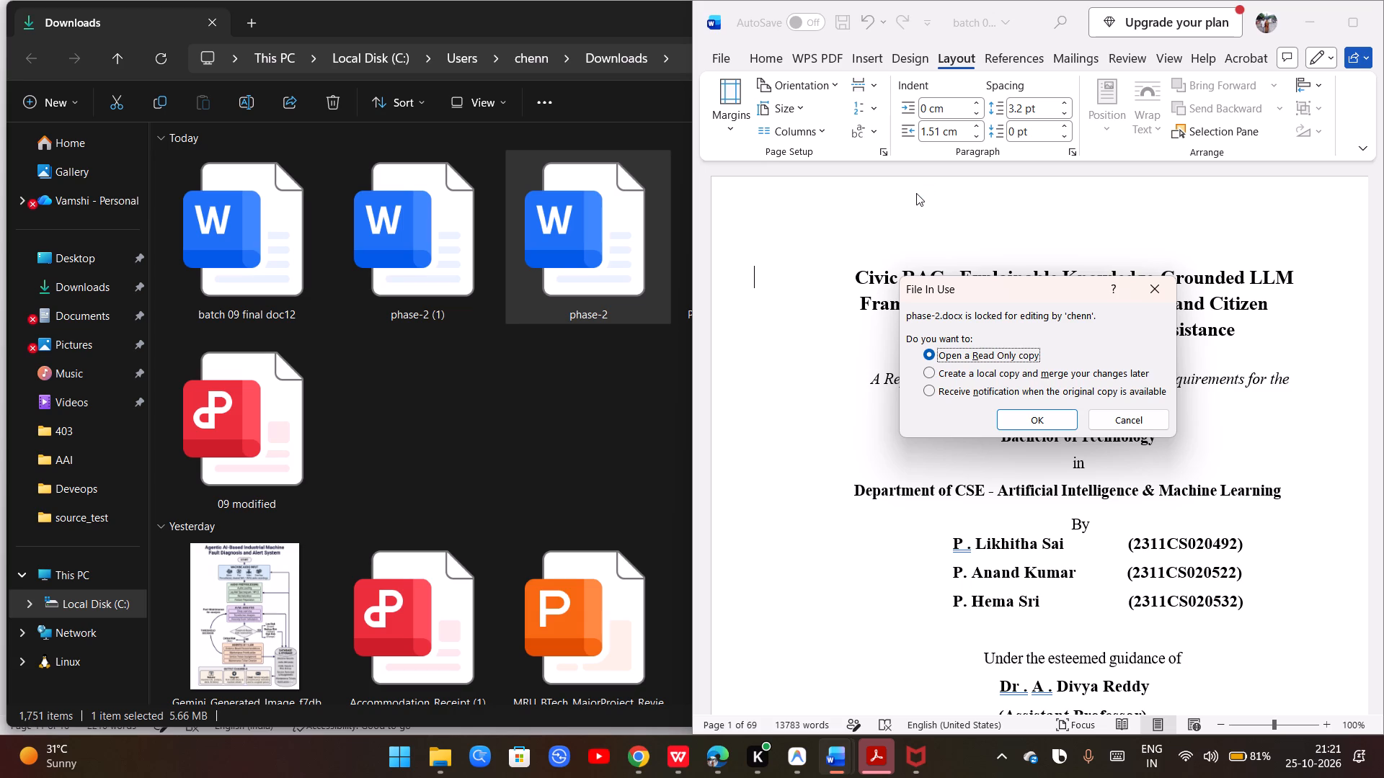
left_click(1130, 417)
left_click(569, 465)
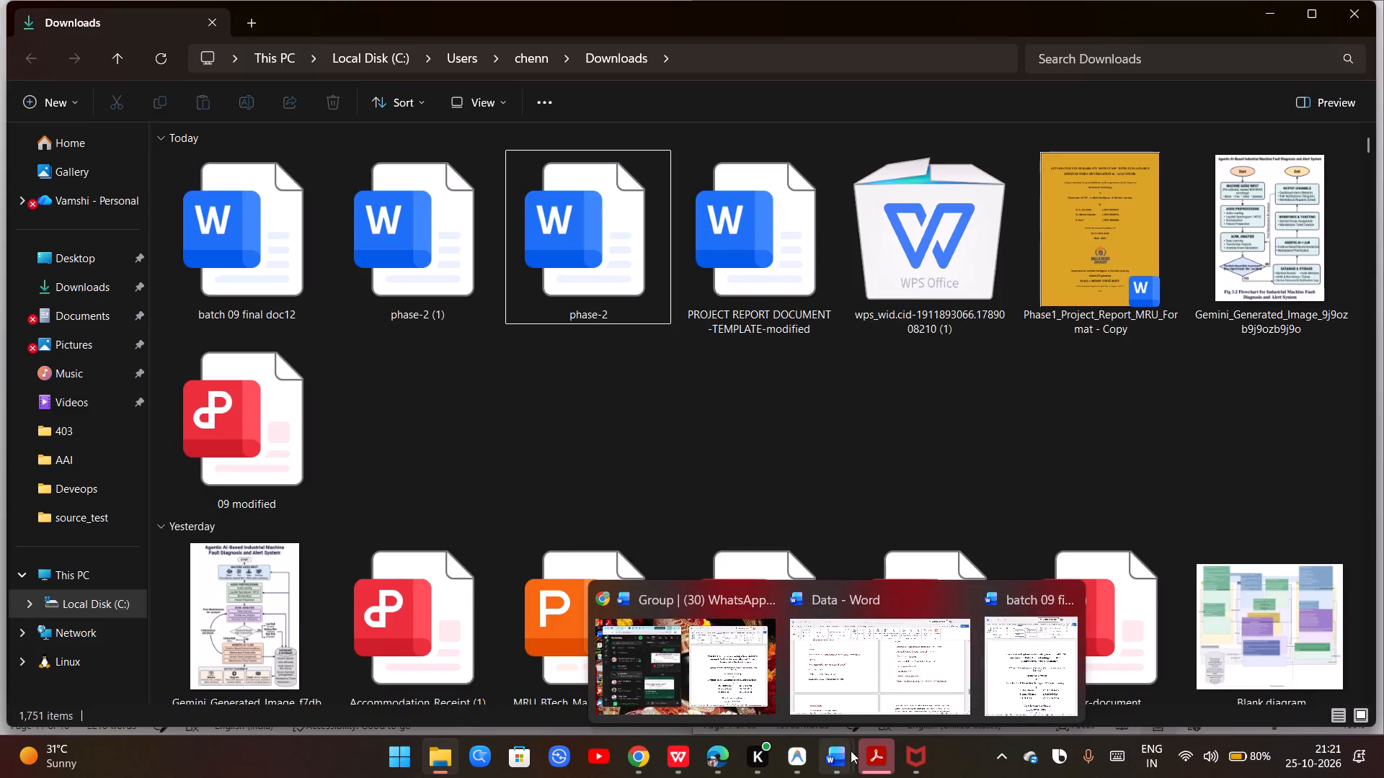
Return to the Data document in Word and open the recent file PROJECT REPORT DOCUMENT -TEMPLATE-modified.
left_click(840, 709)
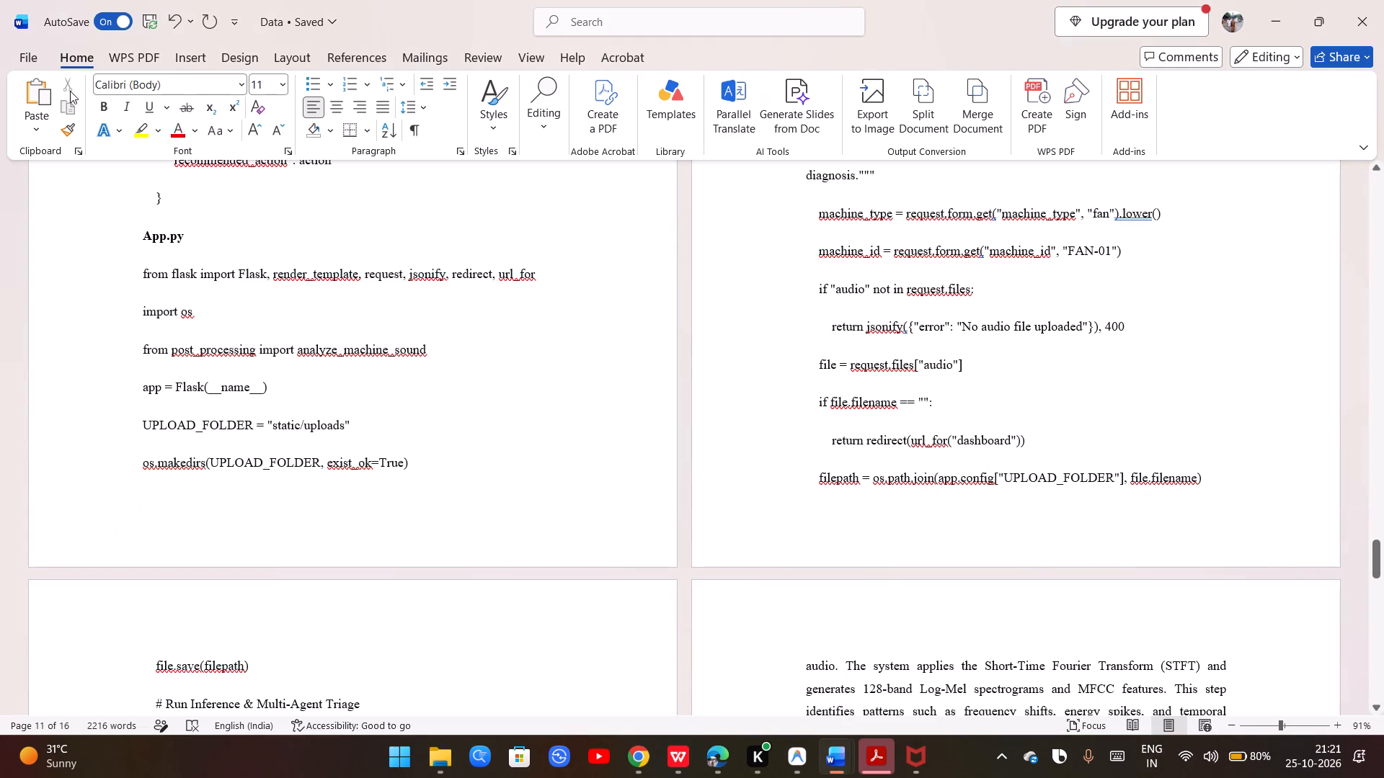
left_click(32, 57)
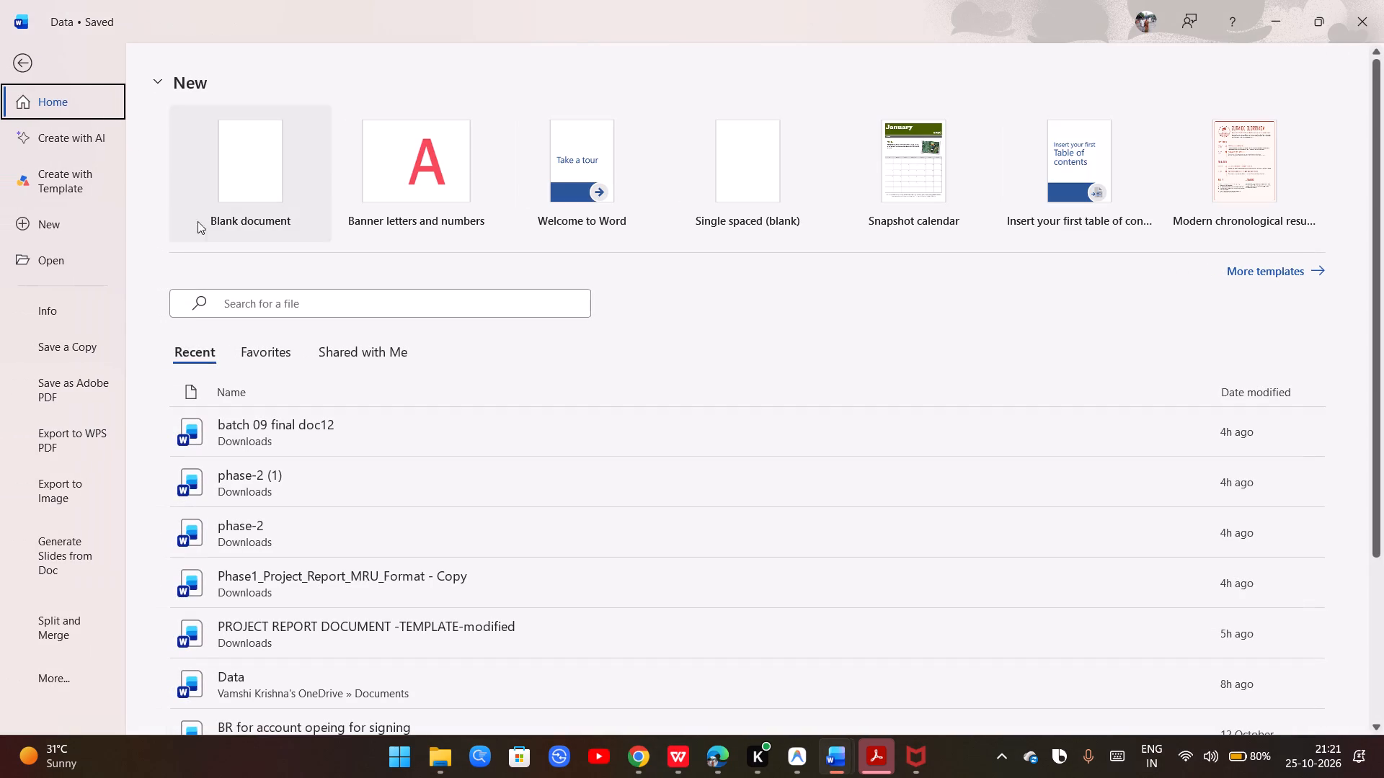
left_click(335, 617)
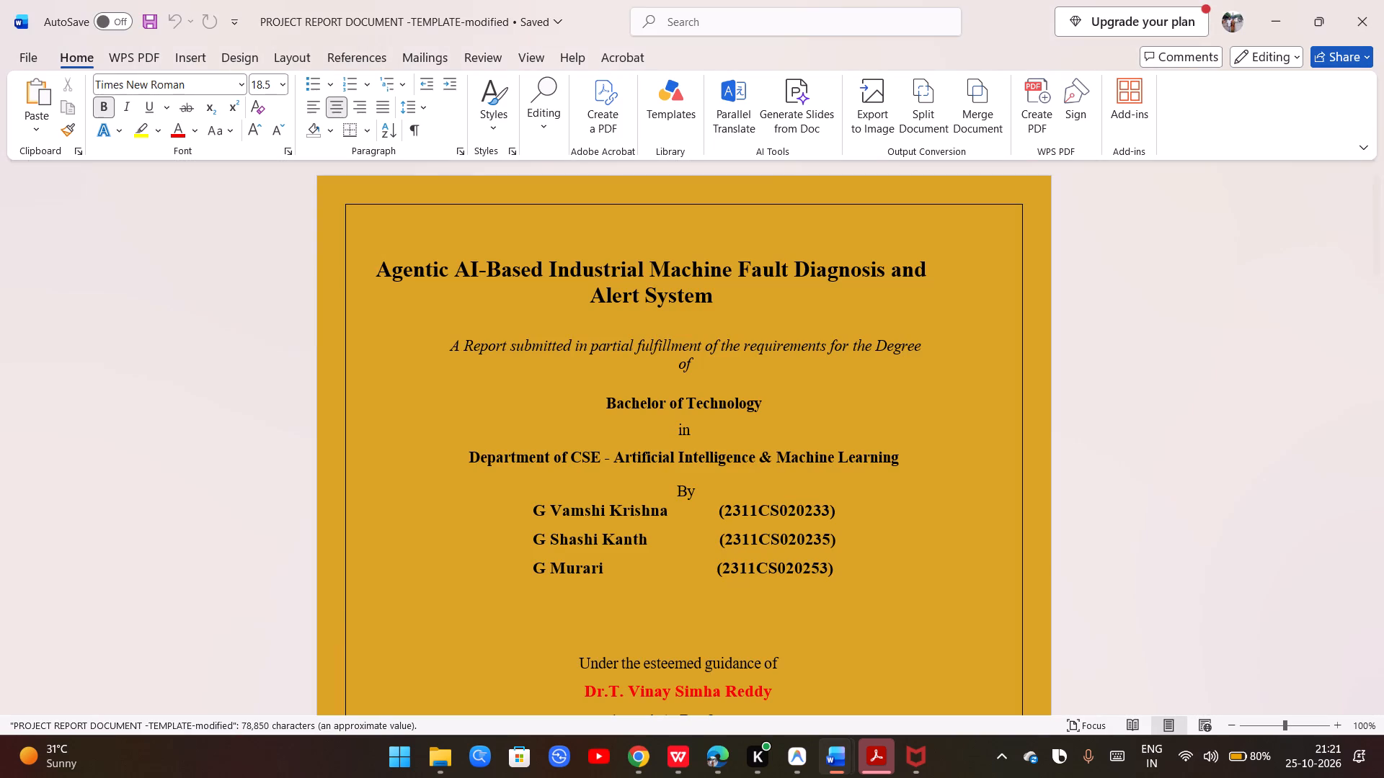
Insert a tab before the title "Agentic AI-Based Industrial Machine Fault Diagnosis and Alert System" on the cover page.
left_click(649, 547)
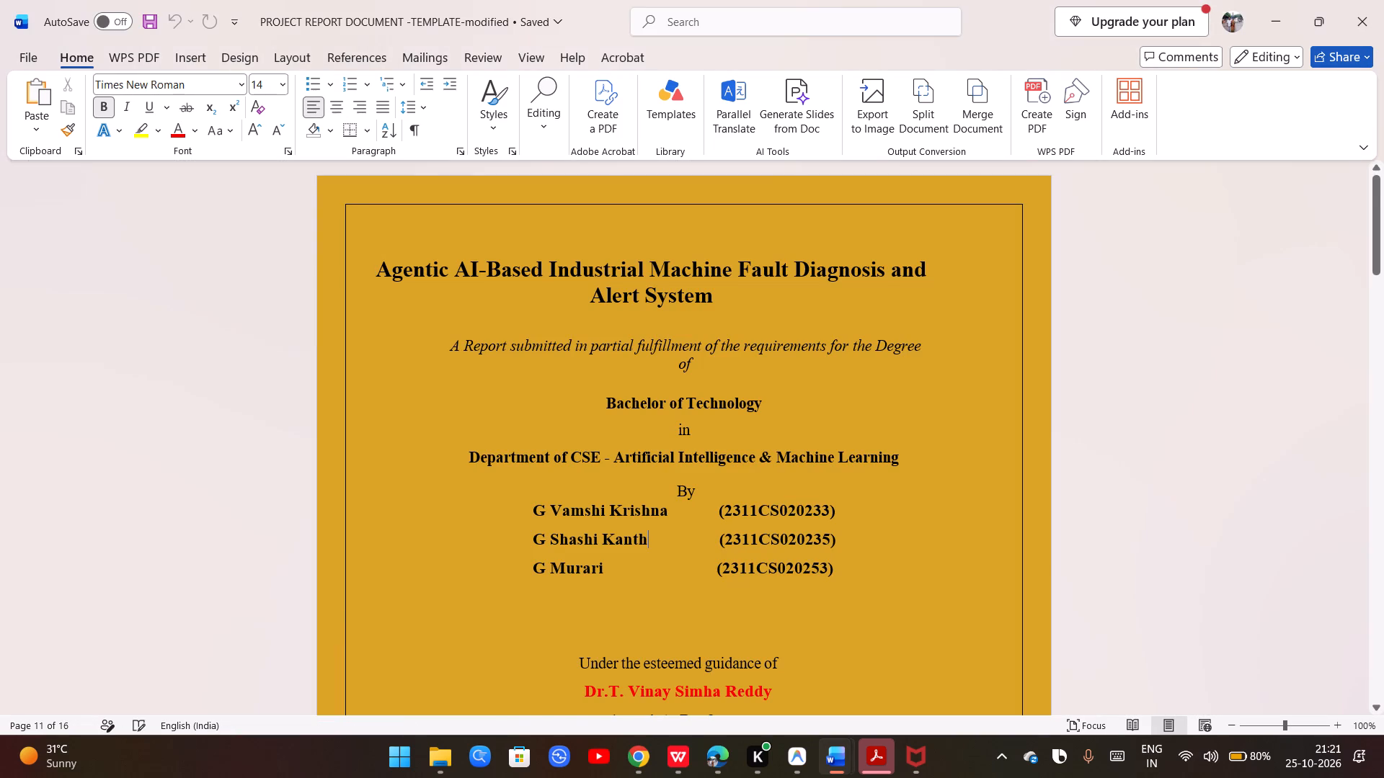
scroll(649, 547, "down", 1)
scroll(649, 547, "up", 2)
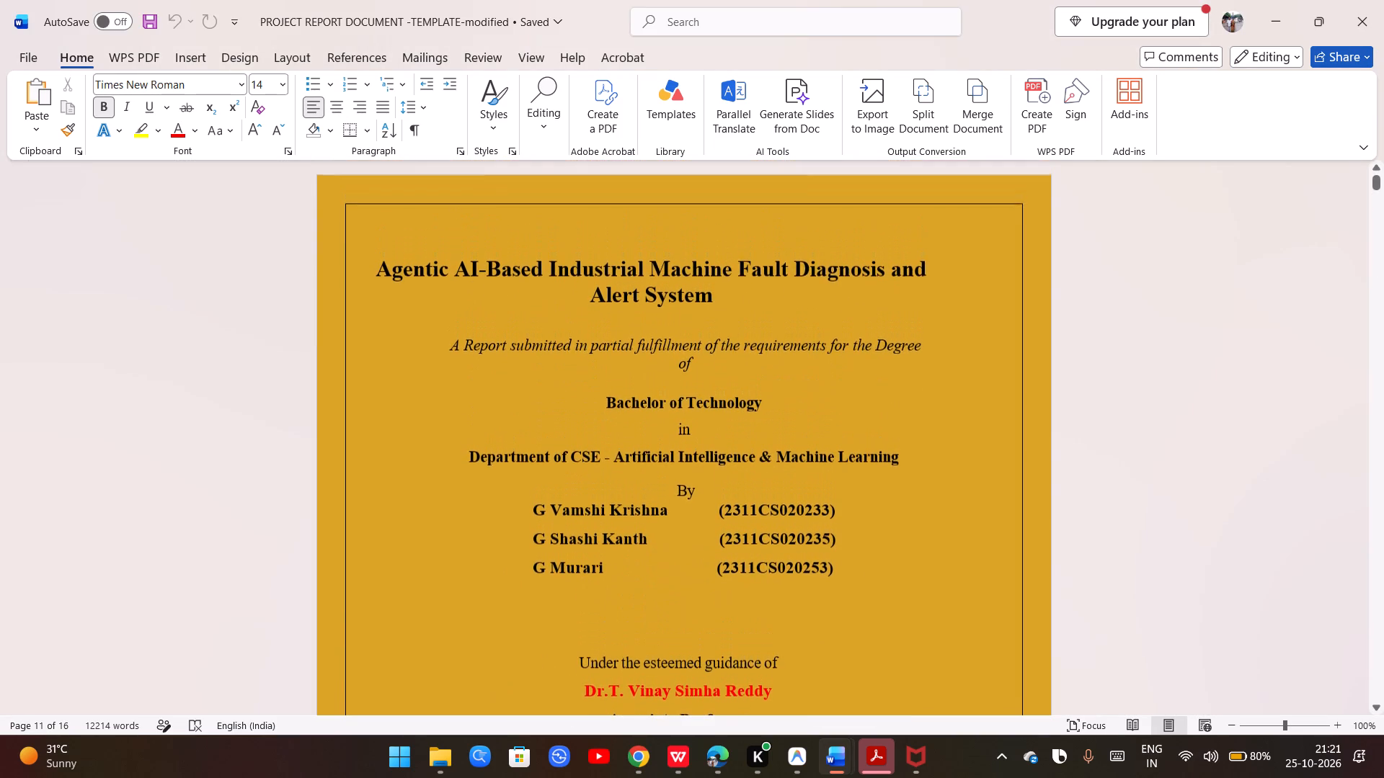
scroll(649, 547, "up", 1)
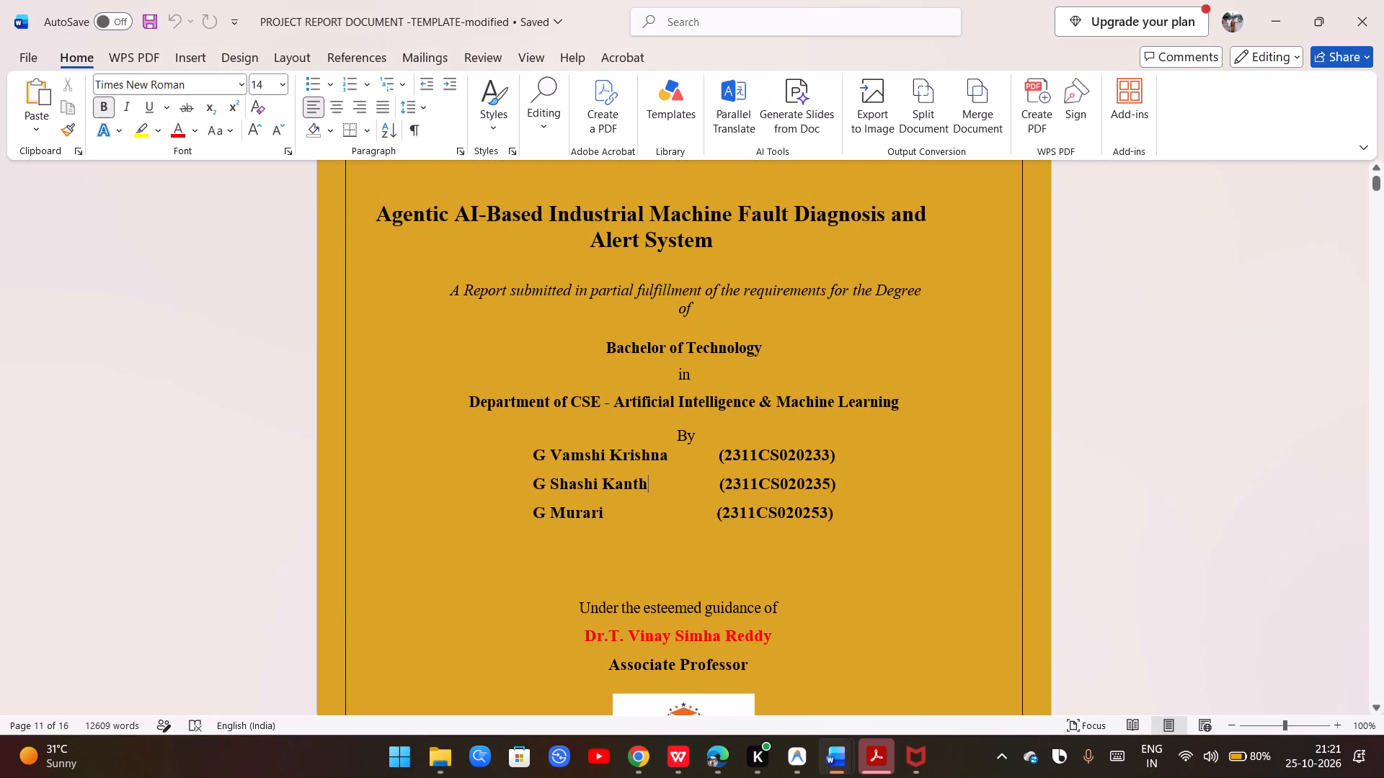
left_click(453, 219)
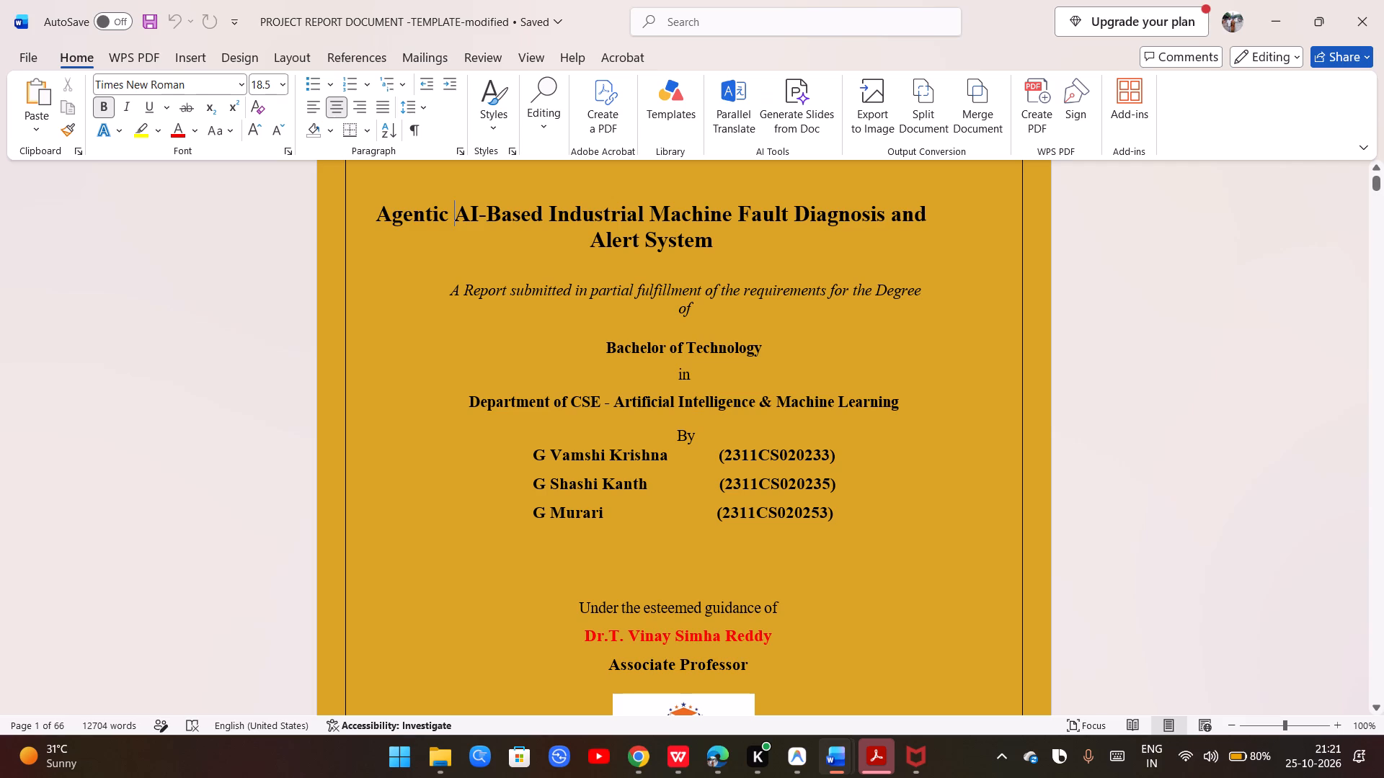
left_click(369, 211)
key("Tab")
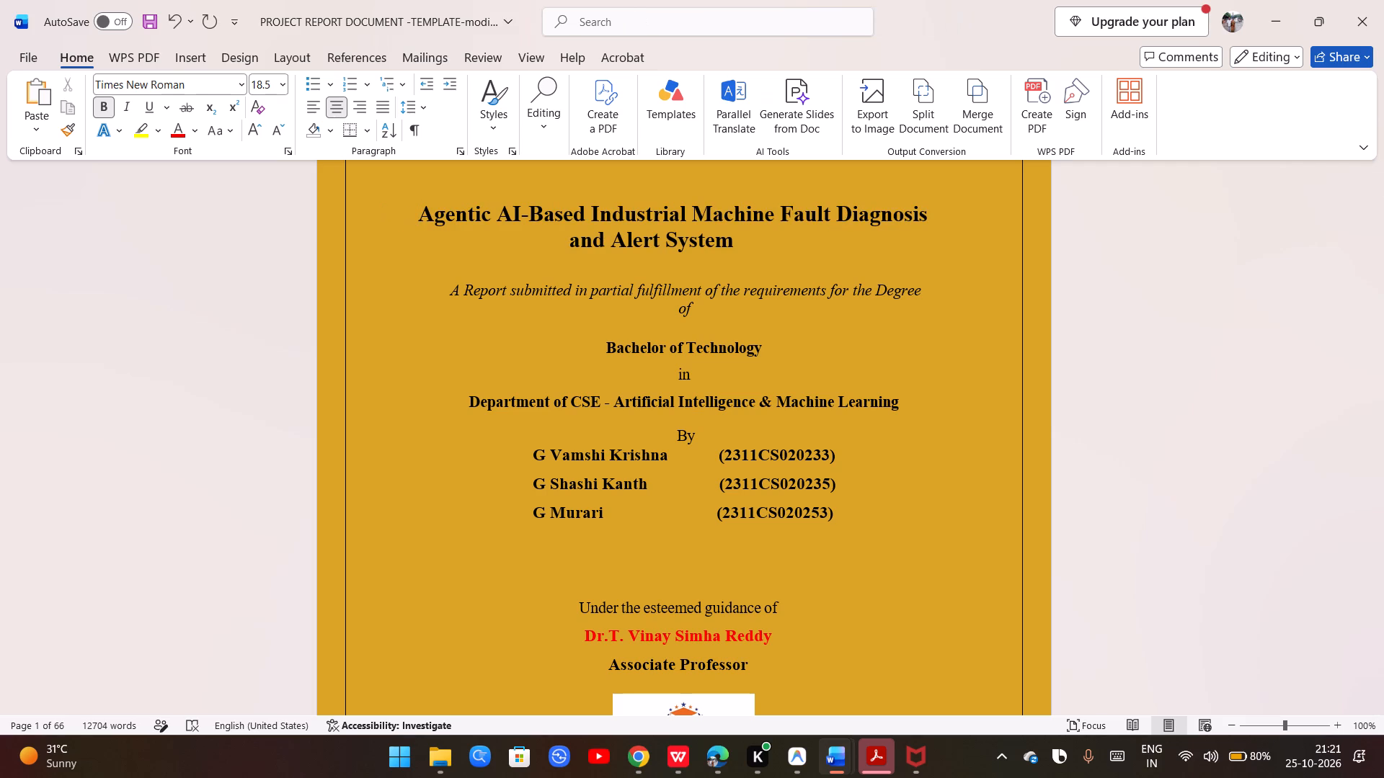
Delete the gold background behind the text on the report's cover page.
left_click(378, 289)
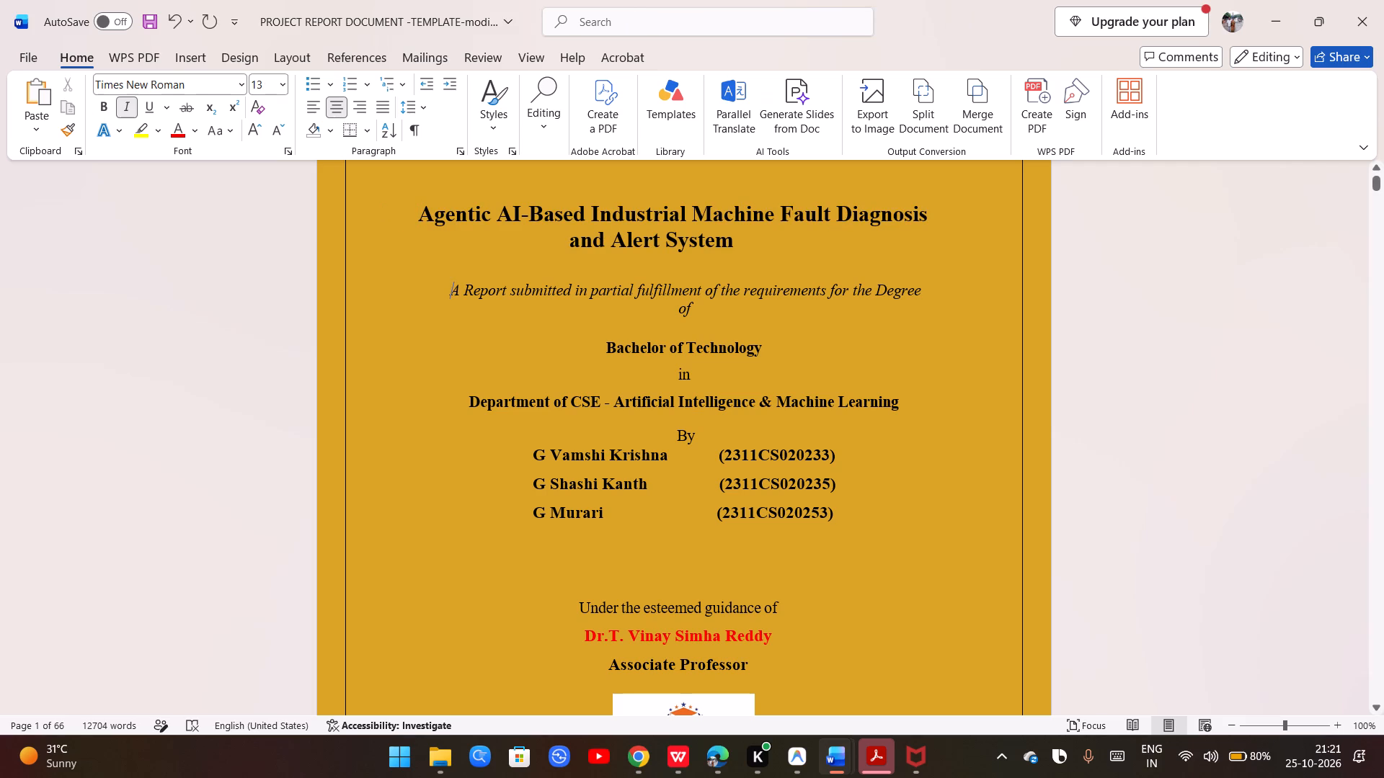
triple_click(378, 289)
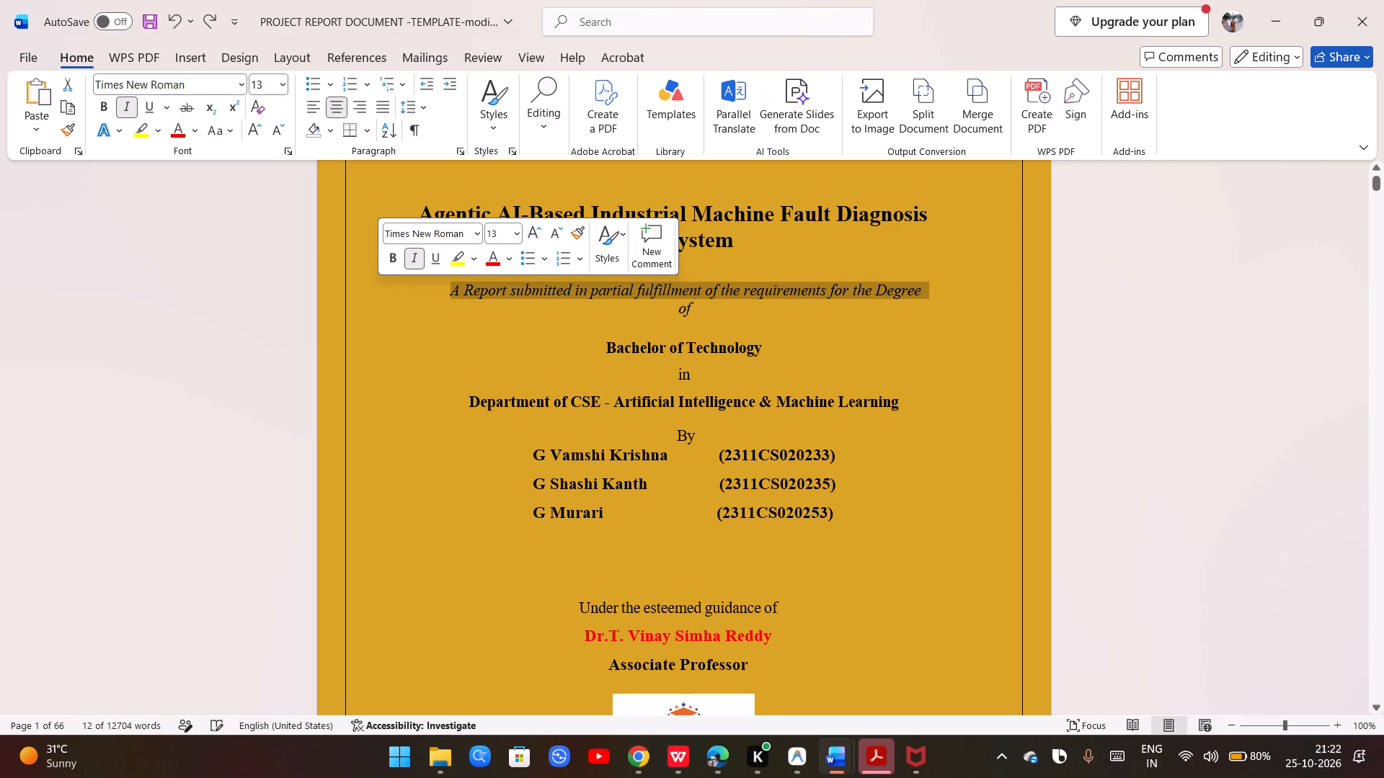
scroll(379, 301, "up", 3)
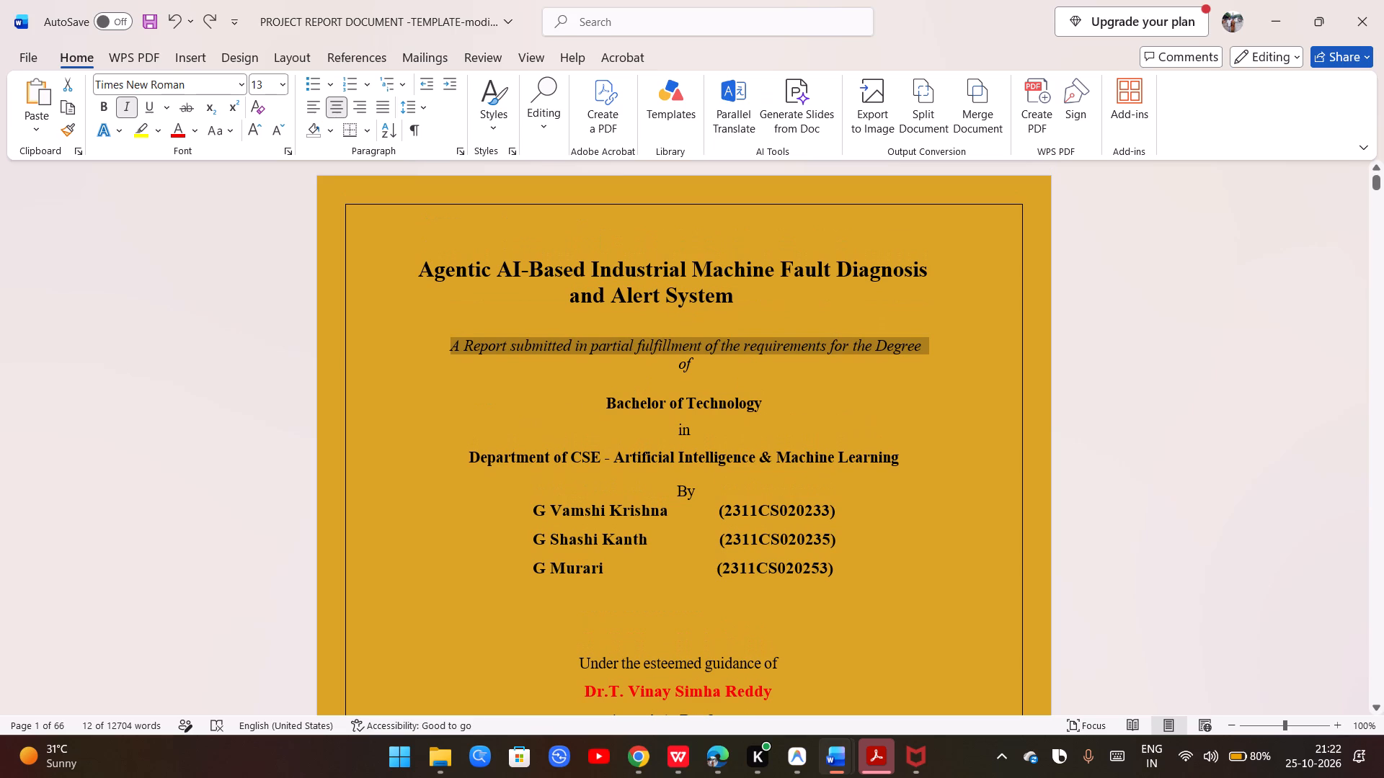
left_click(403, 197)
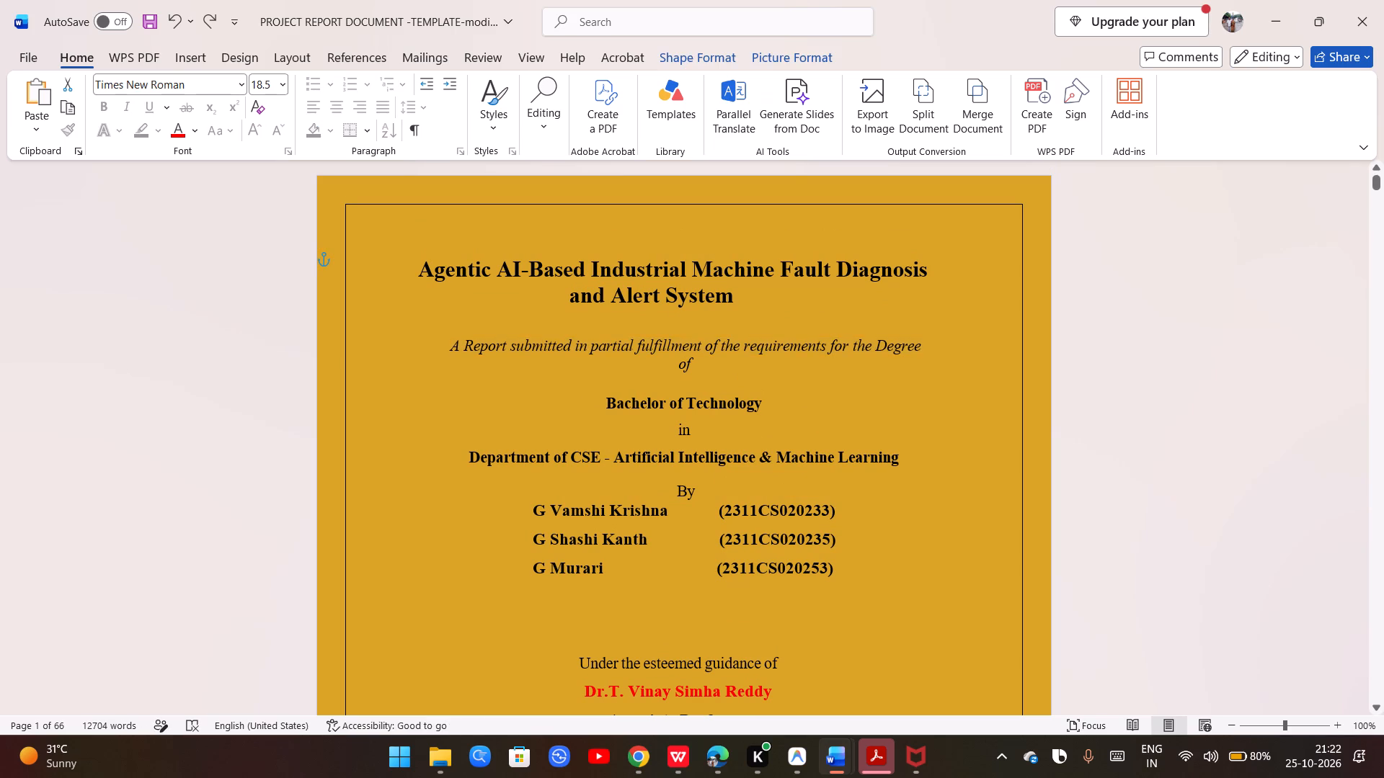
left_click(404, 187)
key("BackSpace")
Examine the layout of the cover page and compare it with the inner title page that follows.
scroll(404, 187, "up", 2)
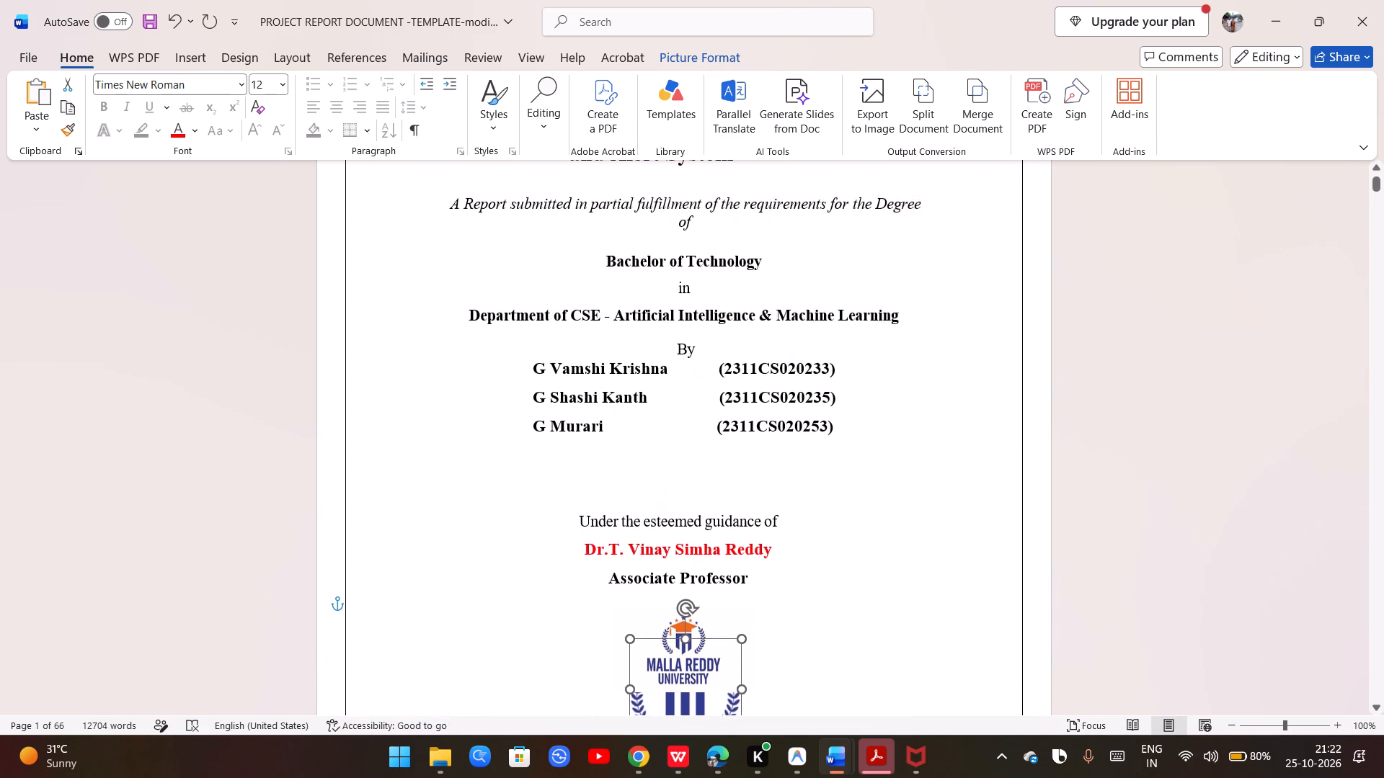
scroll(404, 187, "down", 1)
left_click(807, 417)
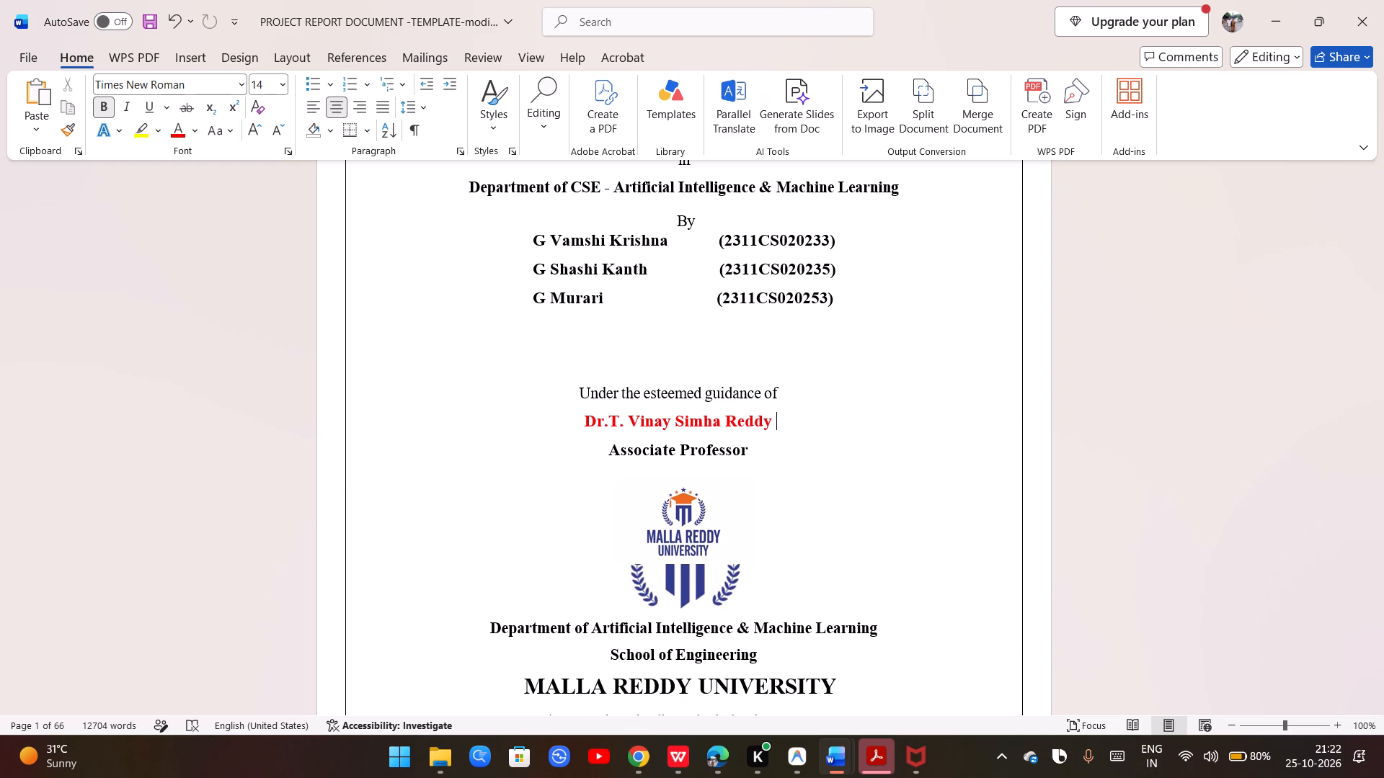
scroll(804, 390, "down", 7)
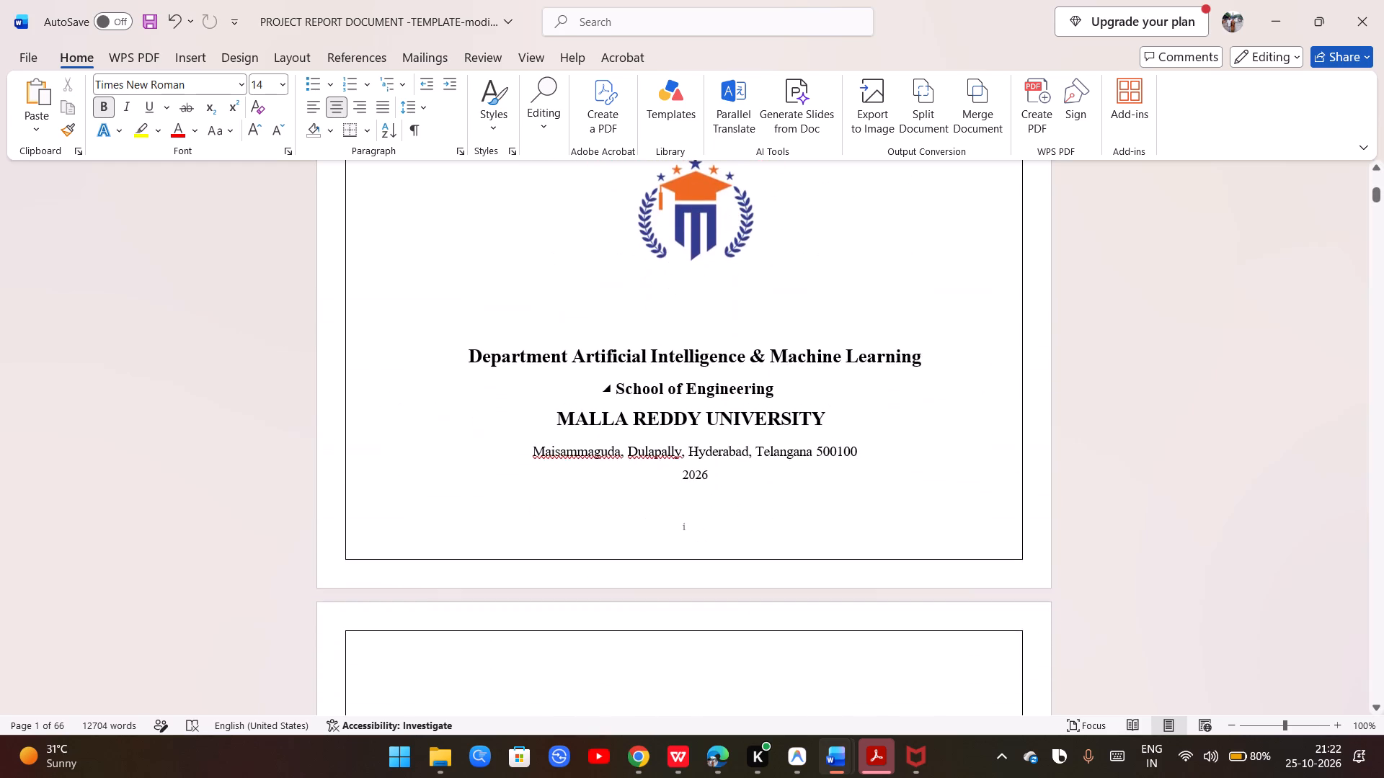
scroll(804, 382, "up", 5)
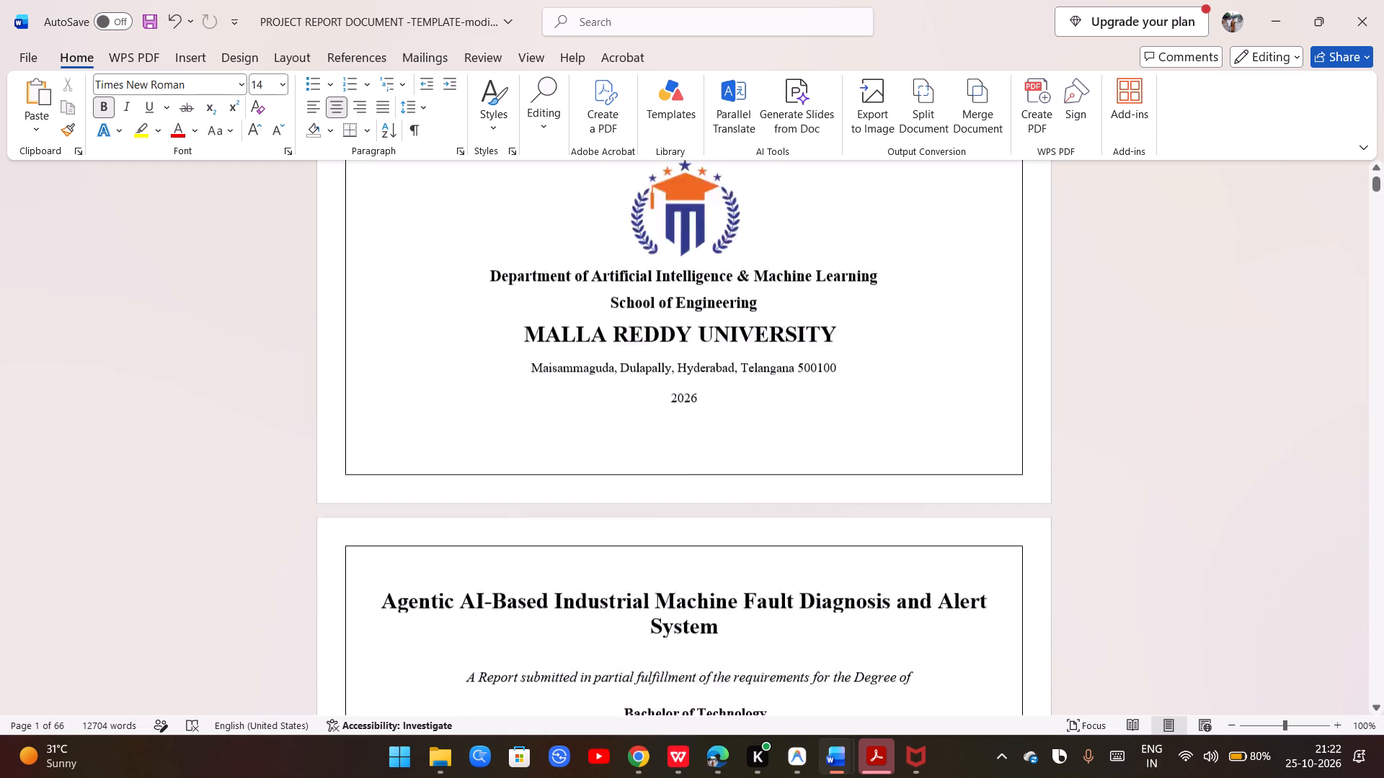
scroll(804, 382, "up", 1)
scroll(804, 382, "down", 1)
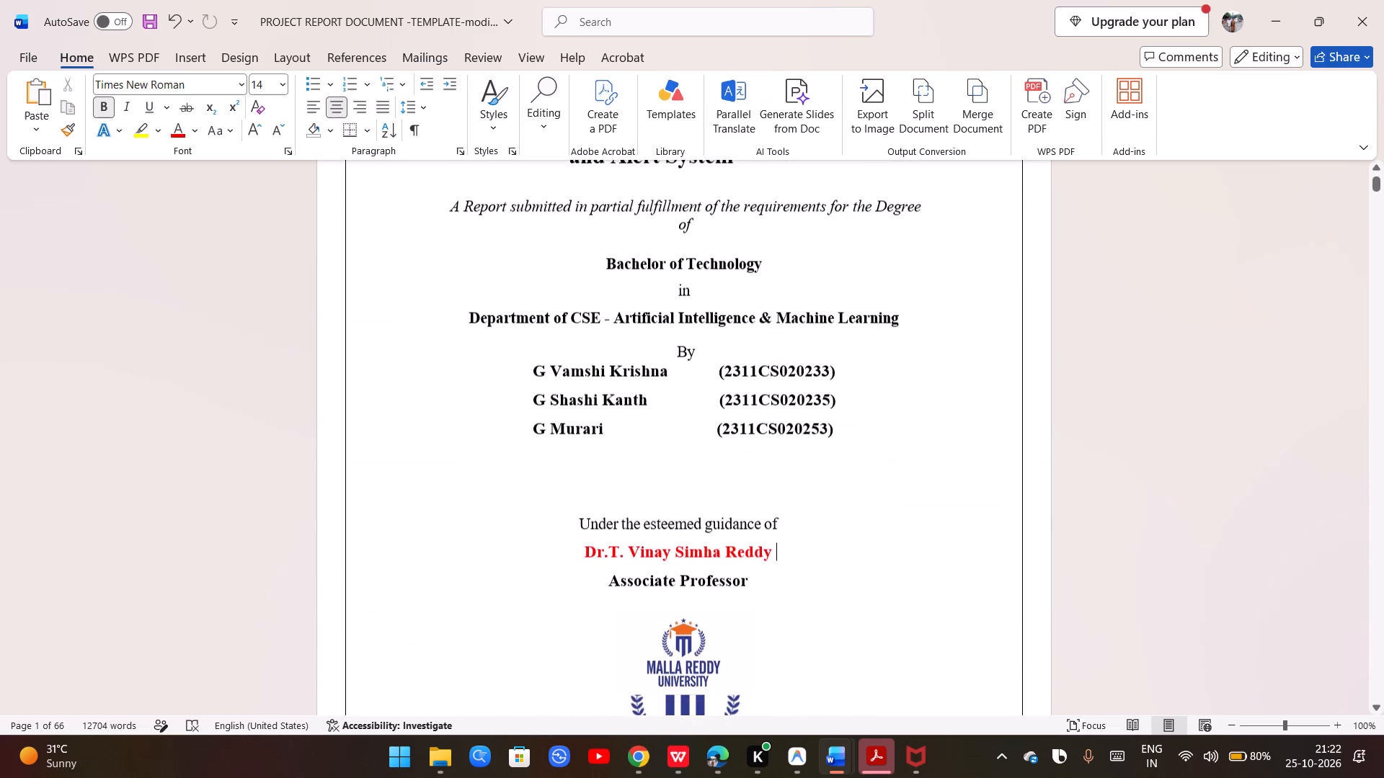
scroll(804, 382, "down", 3)
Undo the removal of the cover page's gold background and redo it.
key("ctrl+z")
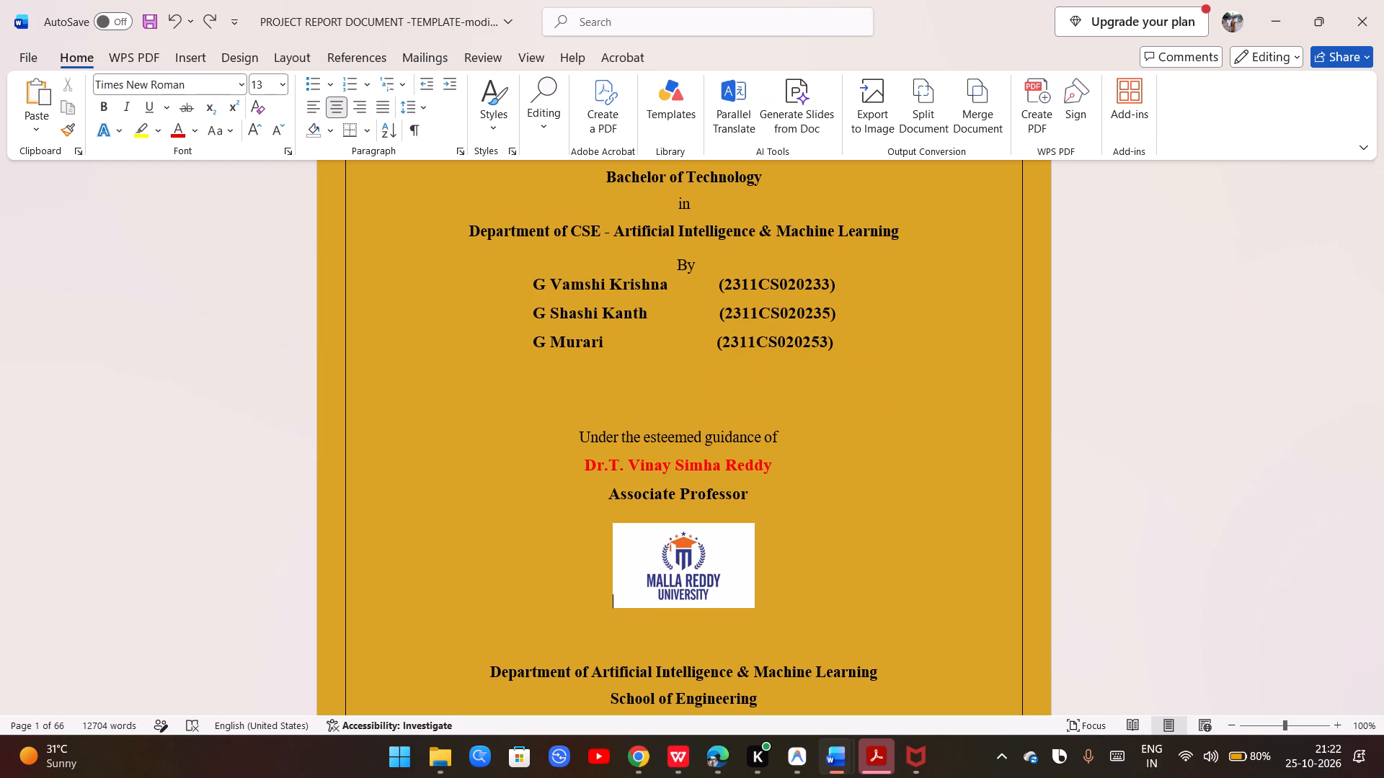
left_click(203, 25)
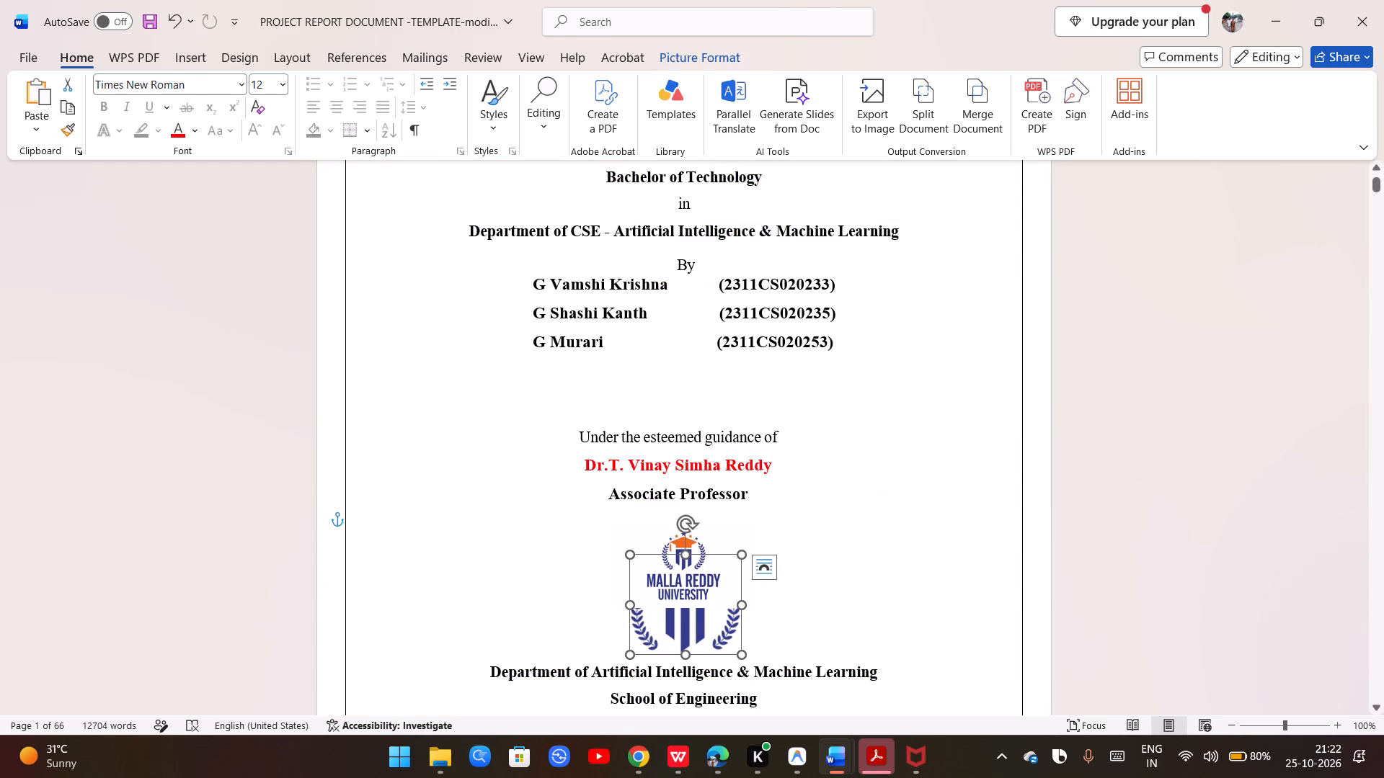
Delete the emblem picture that overlaps the lower part of the university logo on the cover page.
key("BackSpace")
Examine the cover page's layout around the logo and compare it with the inner title page.
scroll(691, 612, "down", 1)
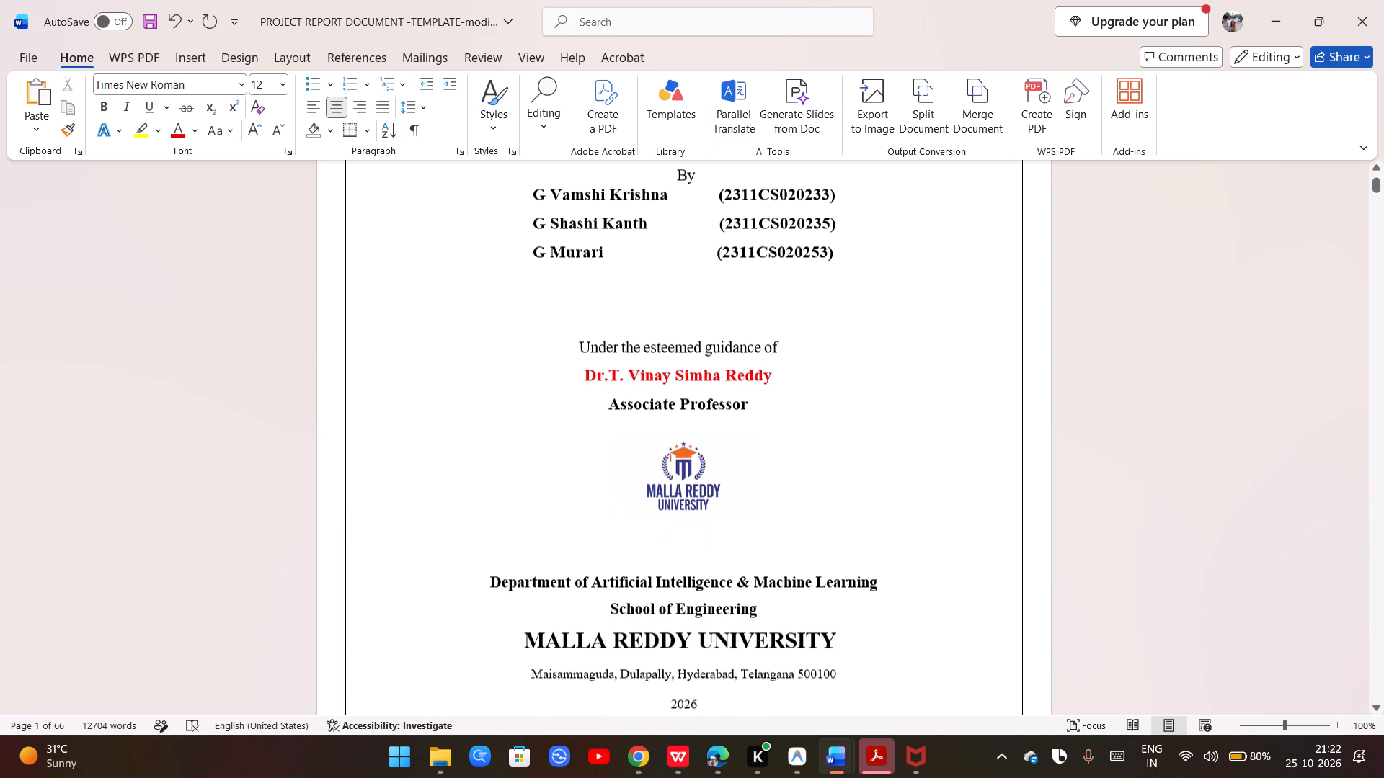
scroll(691, 612, "down", 2)
scroll(691, 612, "up", 1)
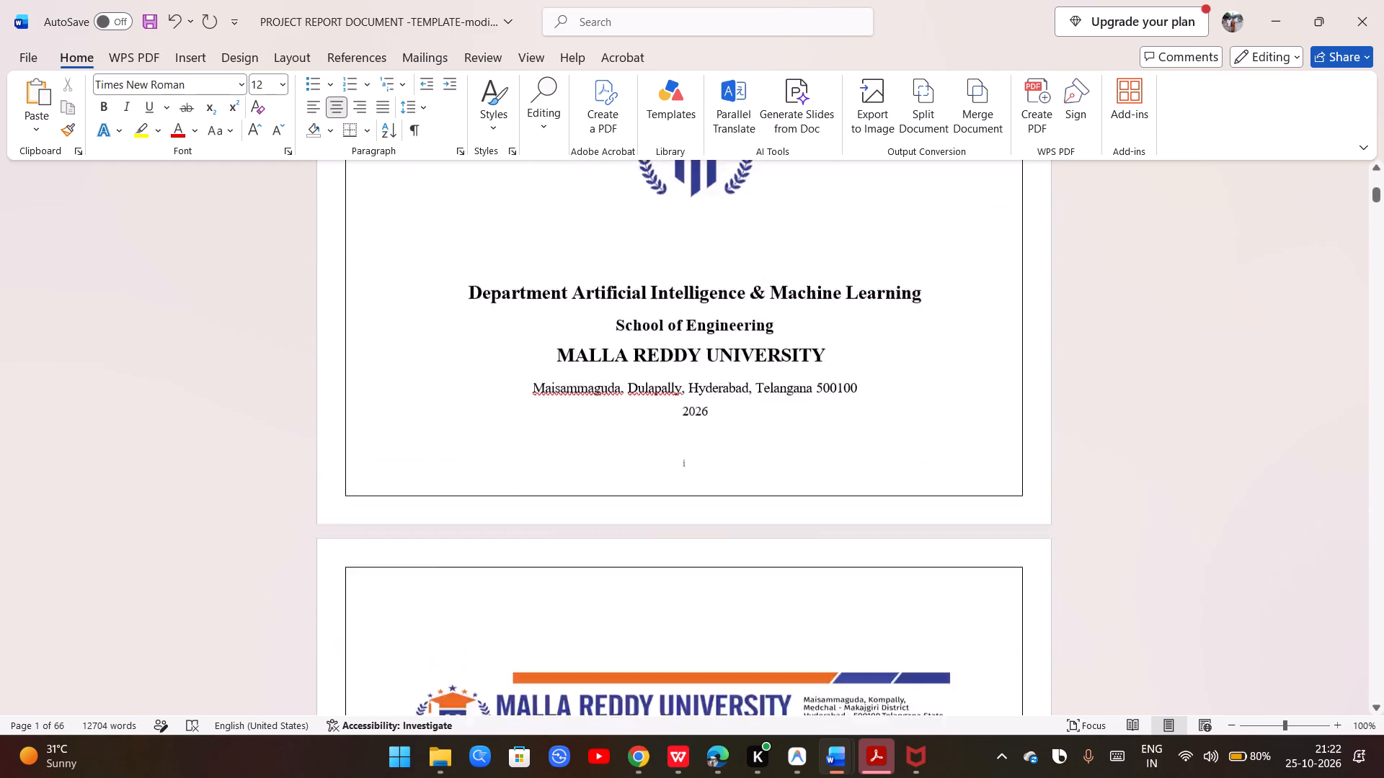
scroll(691, 612, "up", 1)
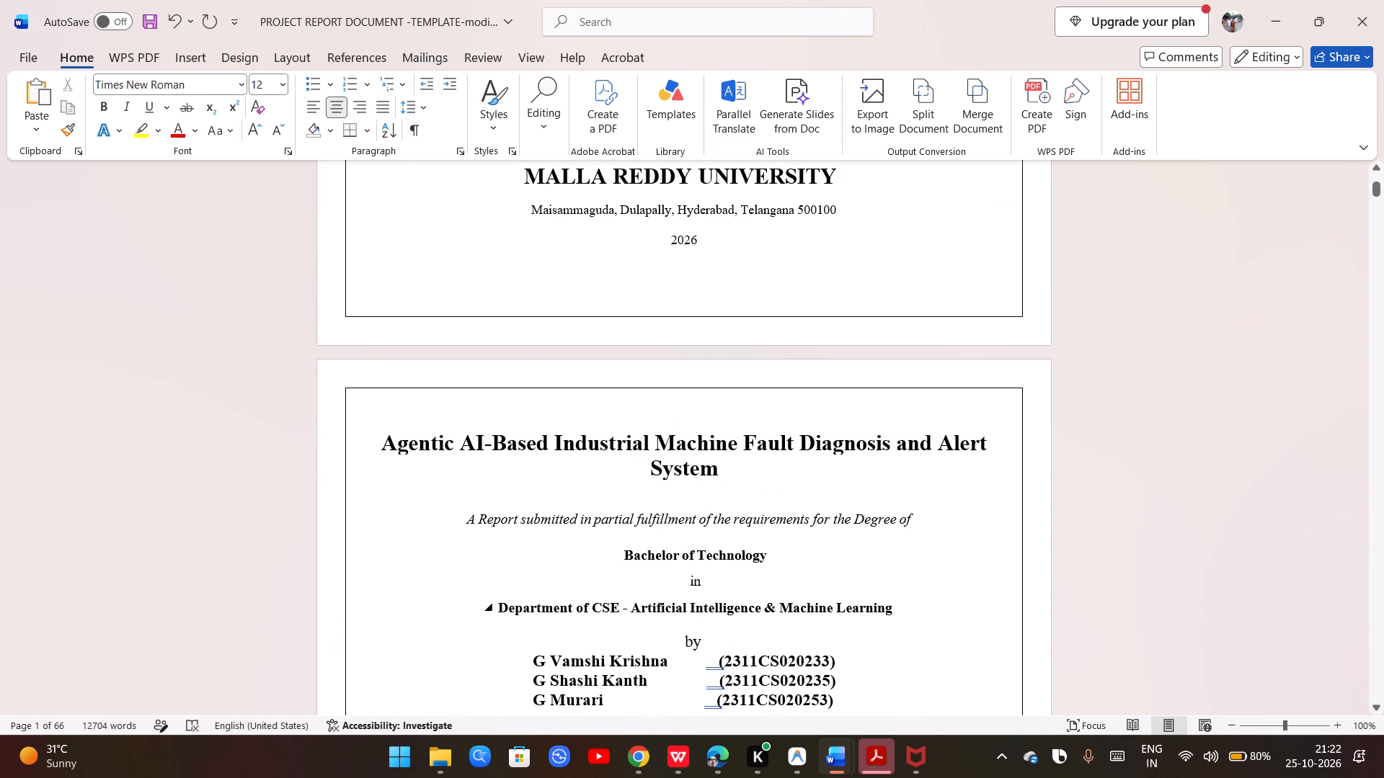
scroll(691, 612, "up", 1)
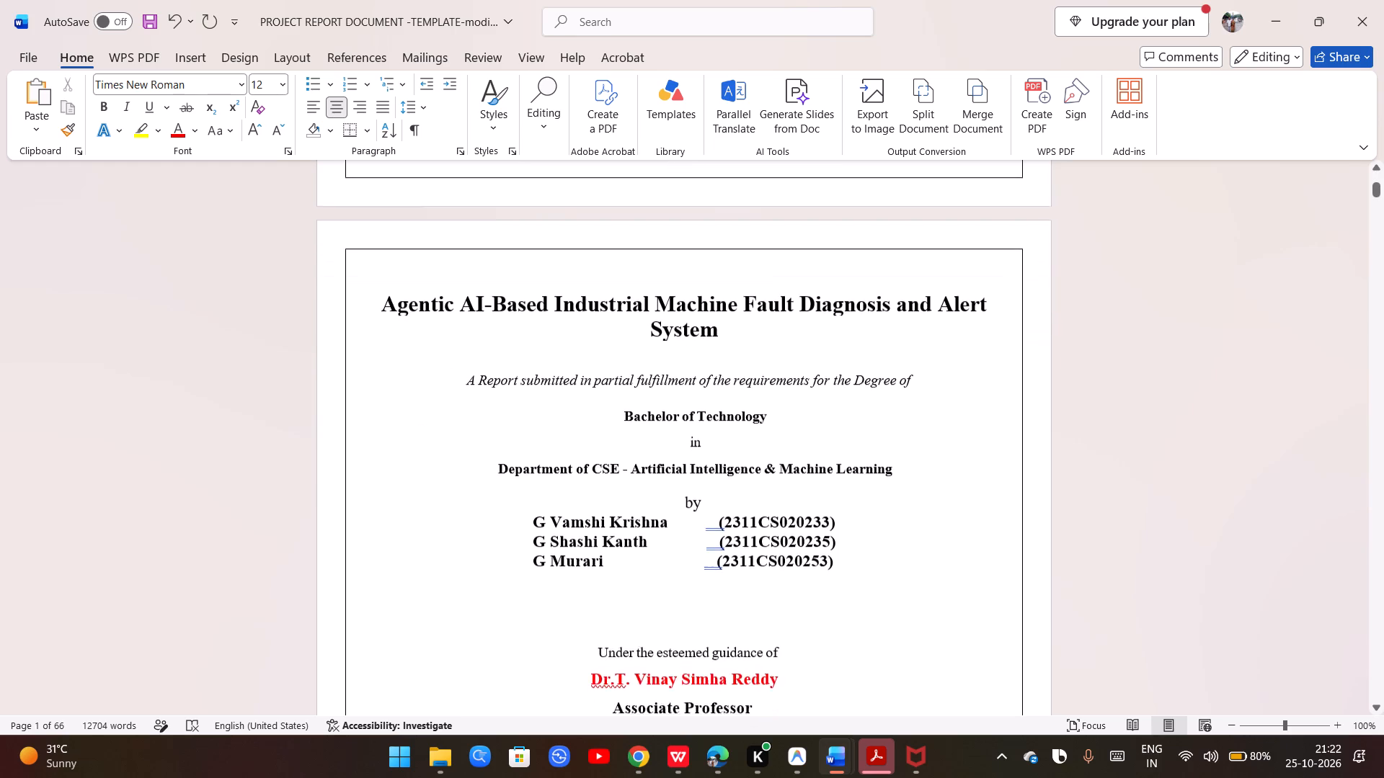
scroll(691, 612, "up", 1)
scroll(691, 612, "left", 1)
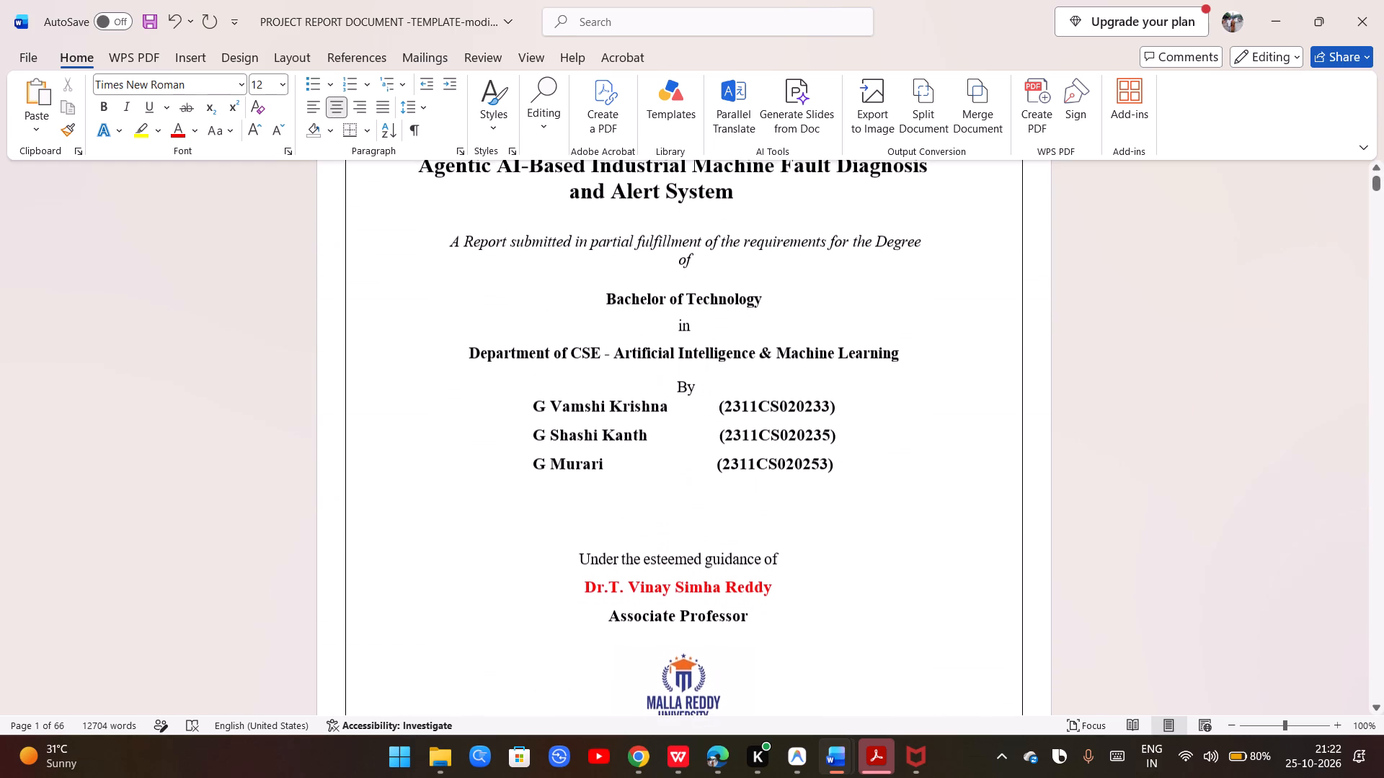
scroll(691, 612, "left", 1)
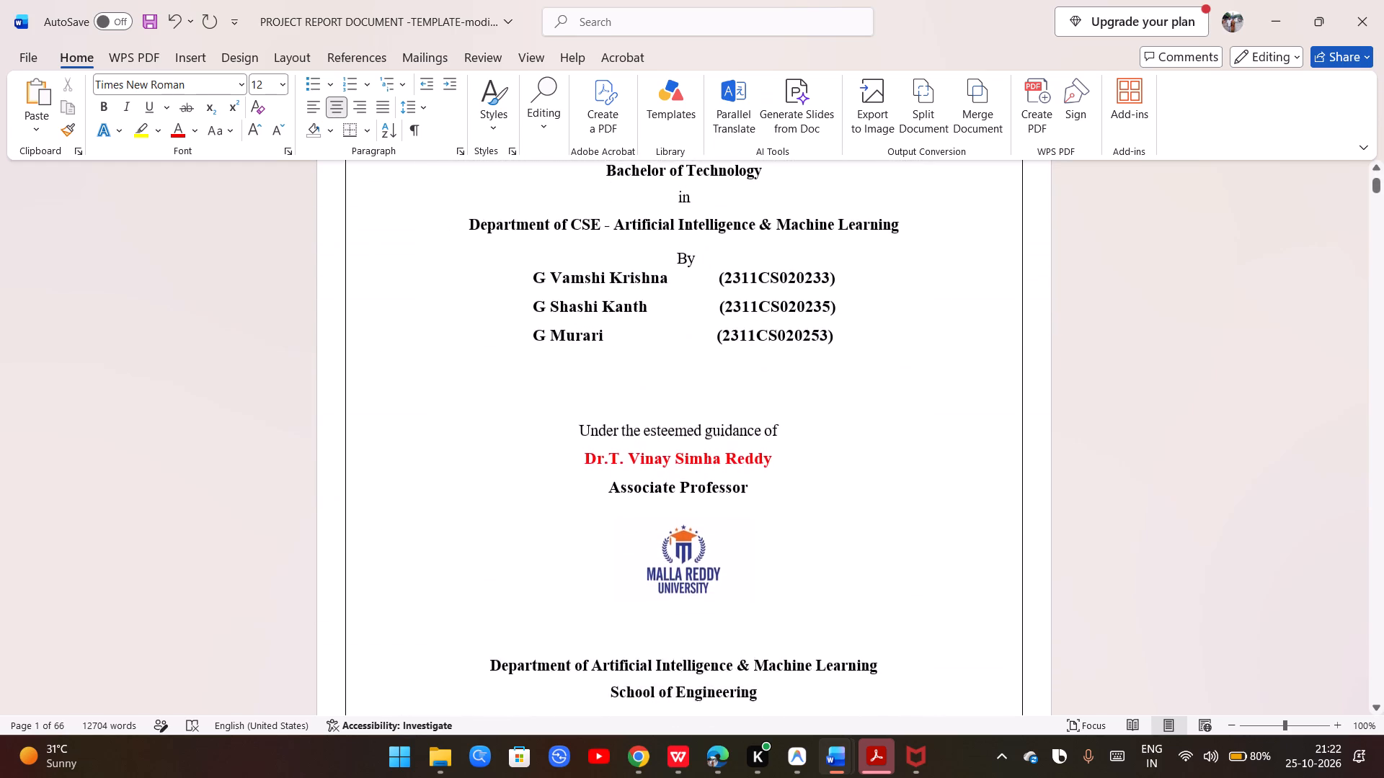
scroll(691, 612, "left", 1)
Examine the certificate and acknowledgement pages of the project report, ending with the acknowledgement's body paragraphs selected.
scroll(691, 612, "down", 8)
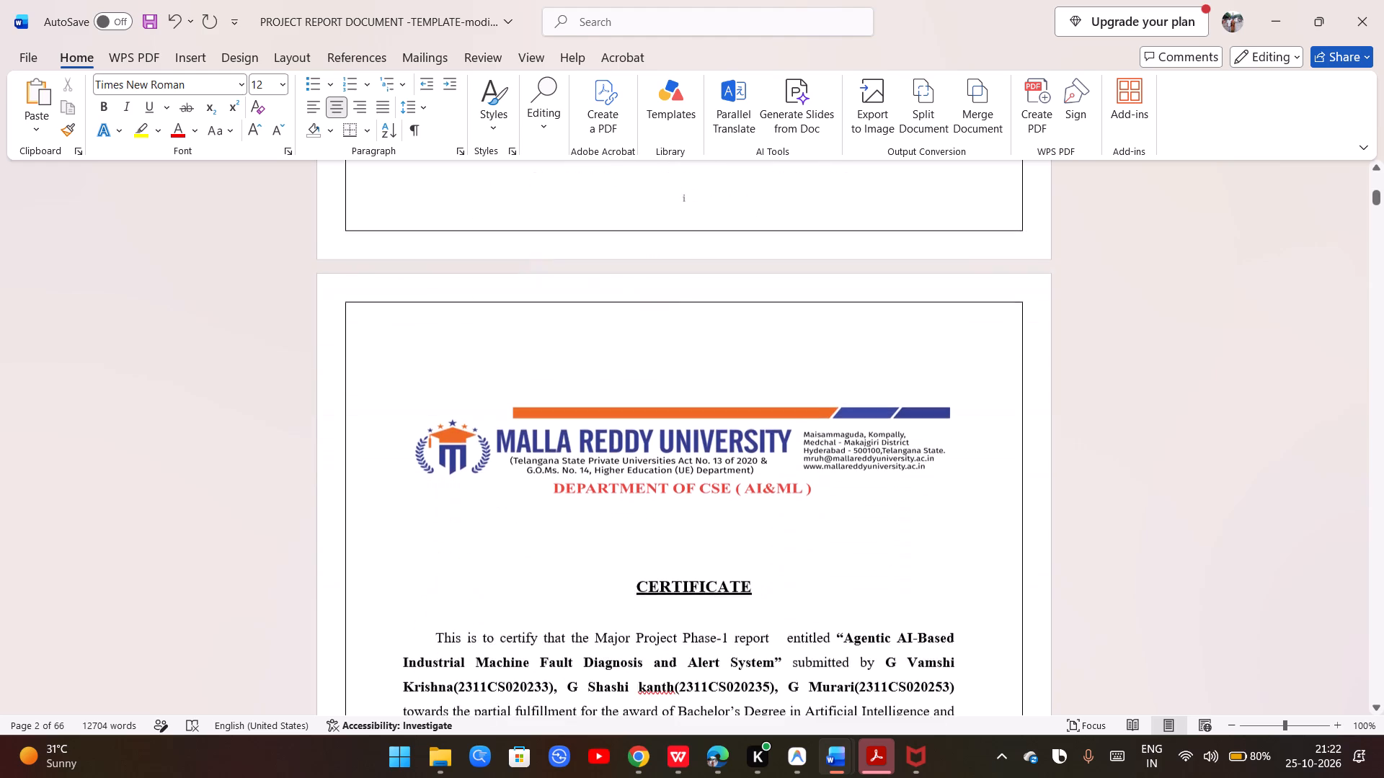
scroll(691, 612, "down", 2)
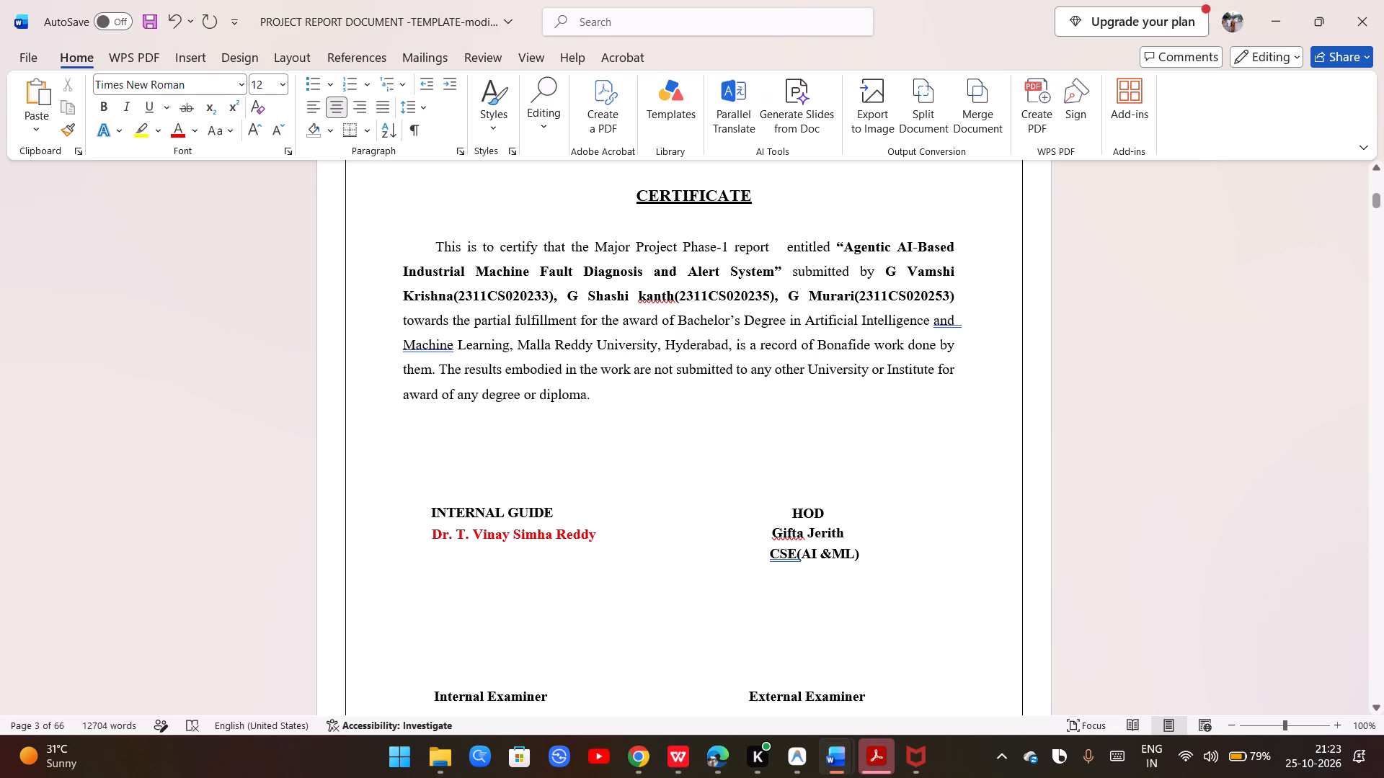
scroll(926, 386, "down", 8)
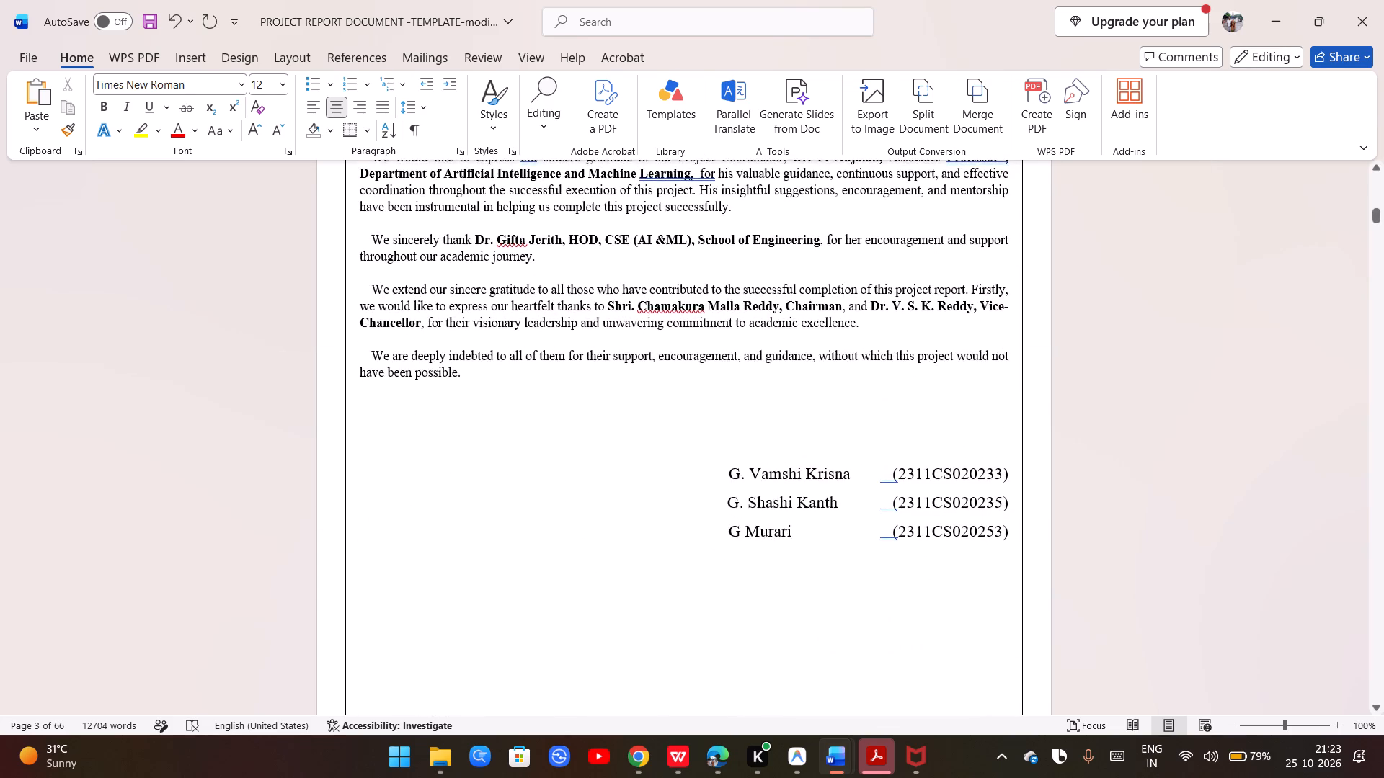
scroll(926, 386, "down", 4)
scroll(926, 386, "up", 4)
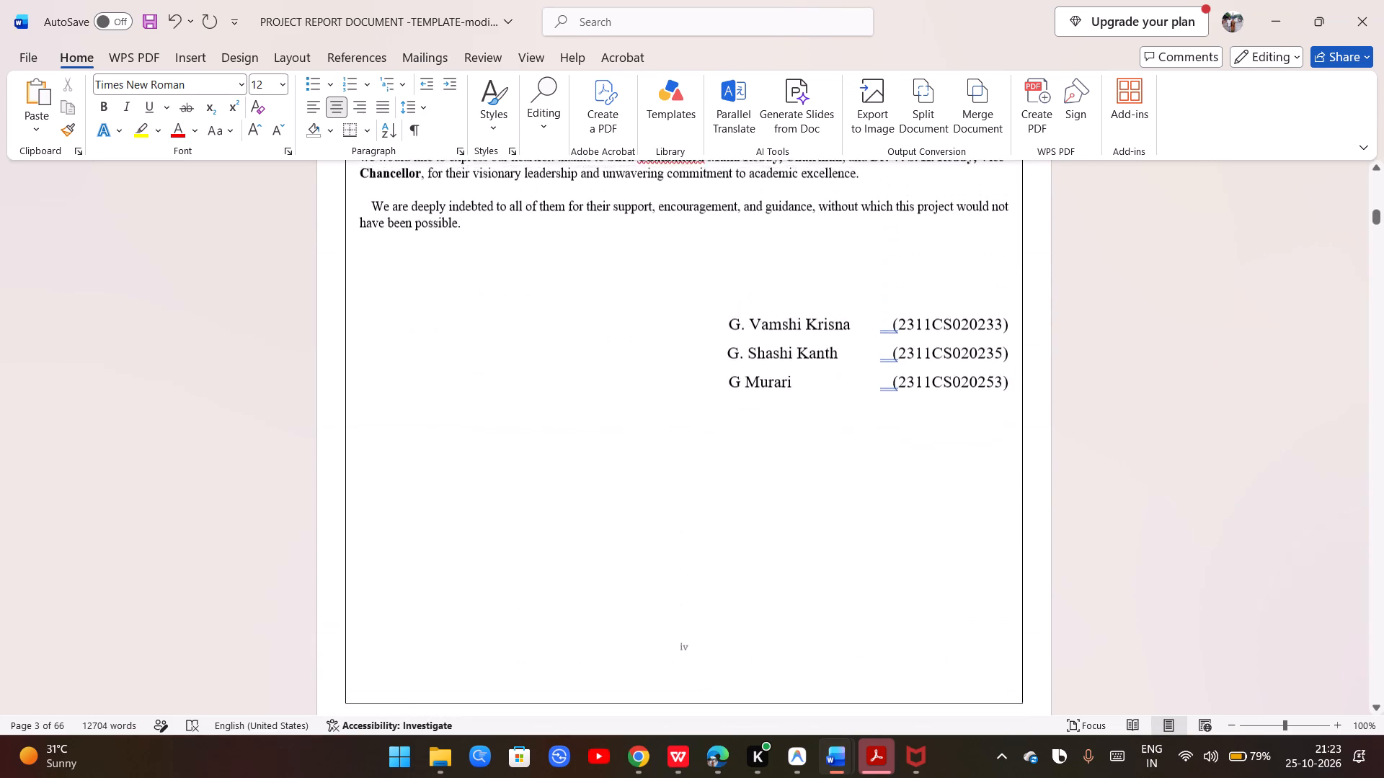
scroll(926, 386, "up", 1)
scroll(926, 386, "down", 1)
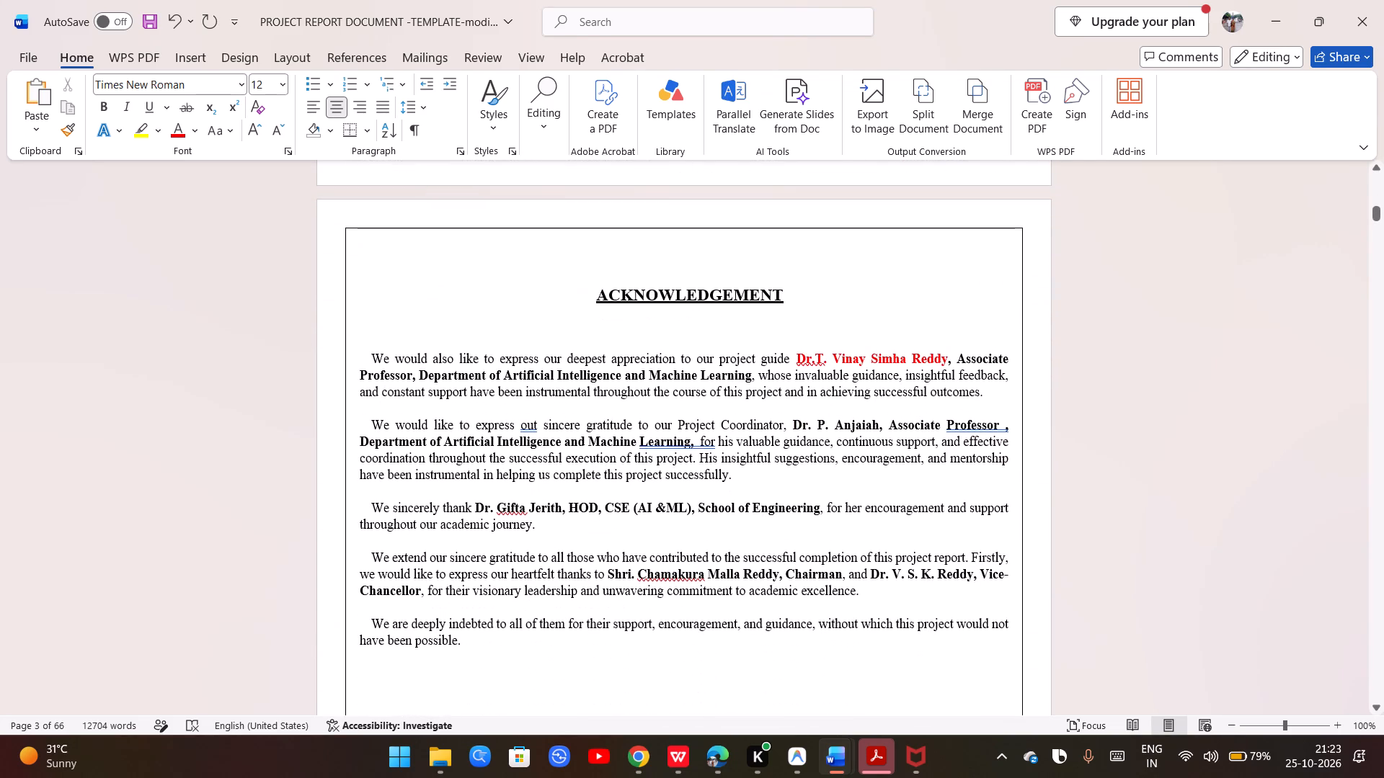
left_click_drag(475, 648, 228, 310)
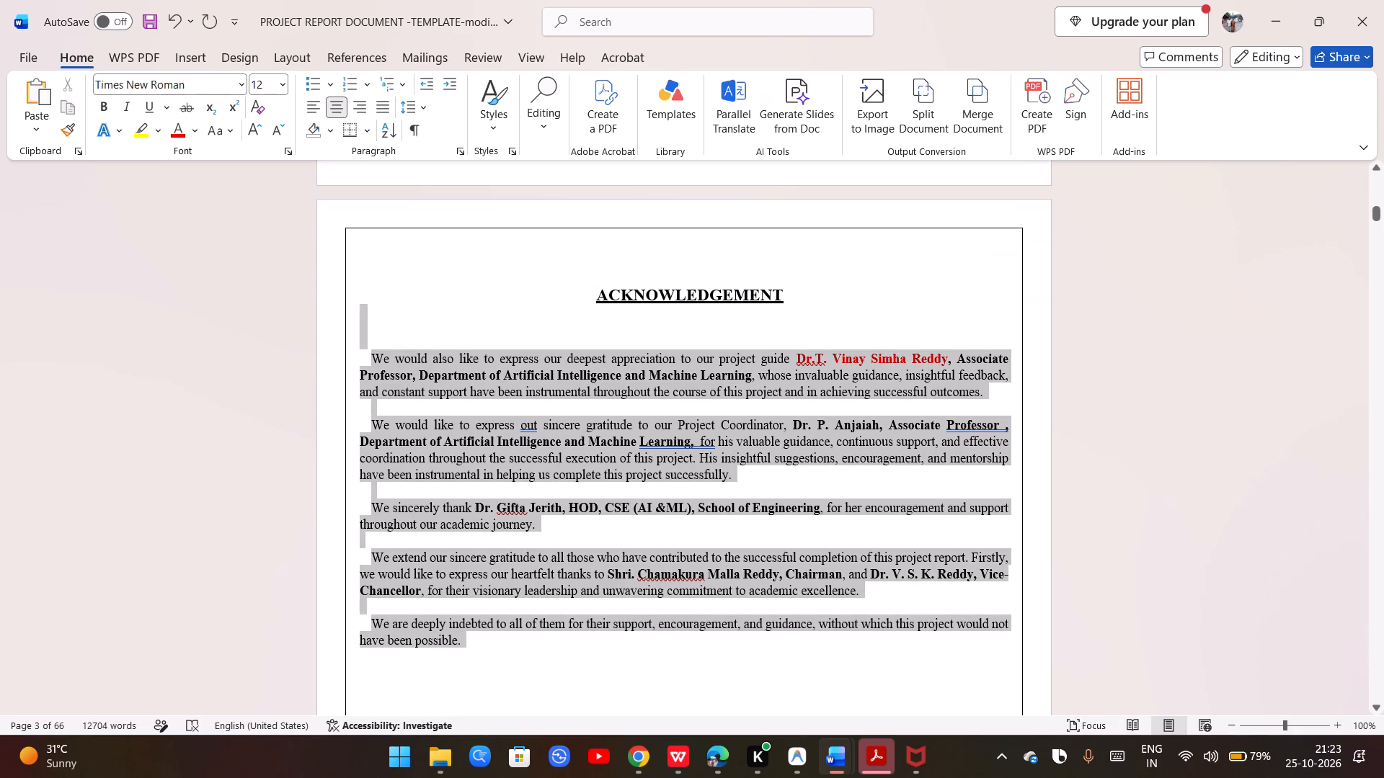
left_click_drag(228, 310, 259, 344)
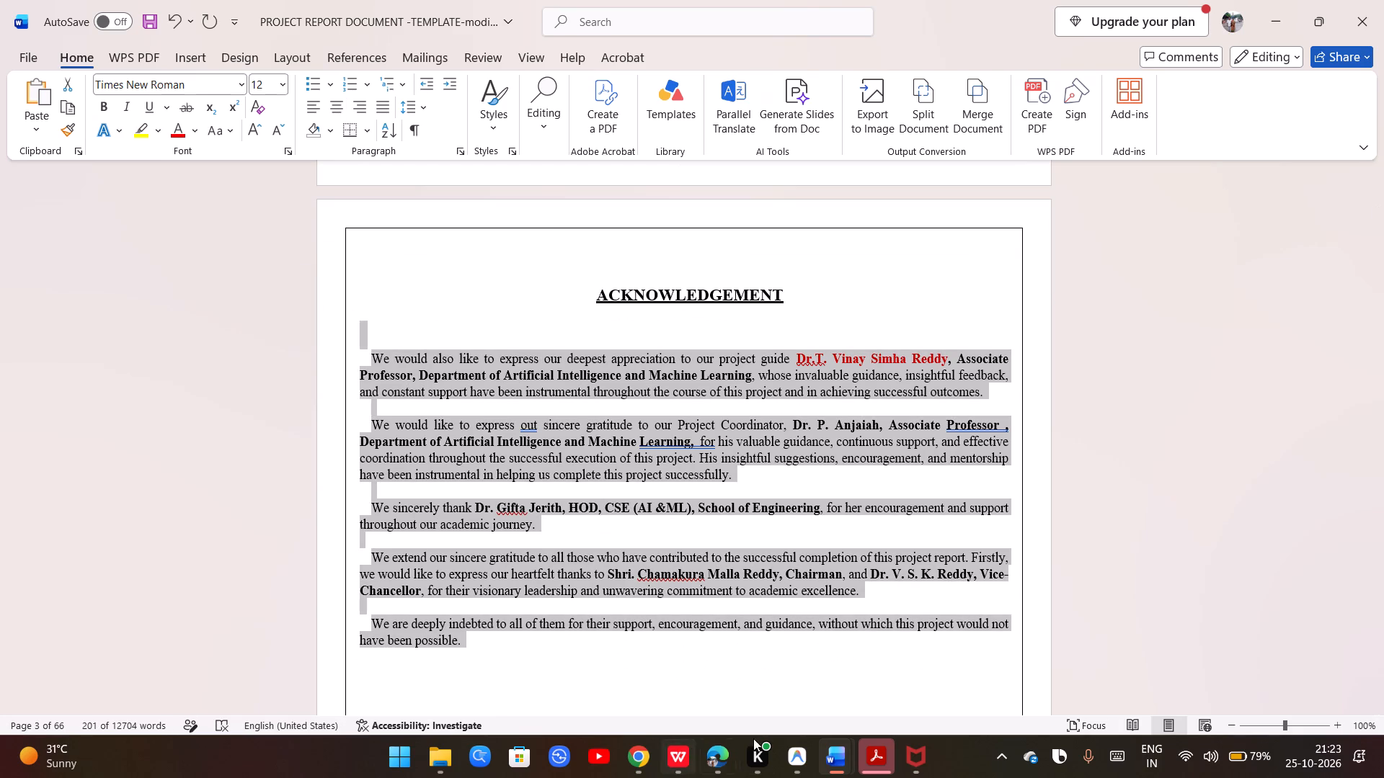
Open the document "Phase1_Project_Report_MRU_Format - Copy" from the Downloads folder in Word and maximize its window.
key("alt+Tab")
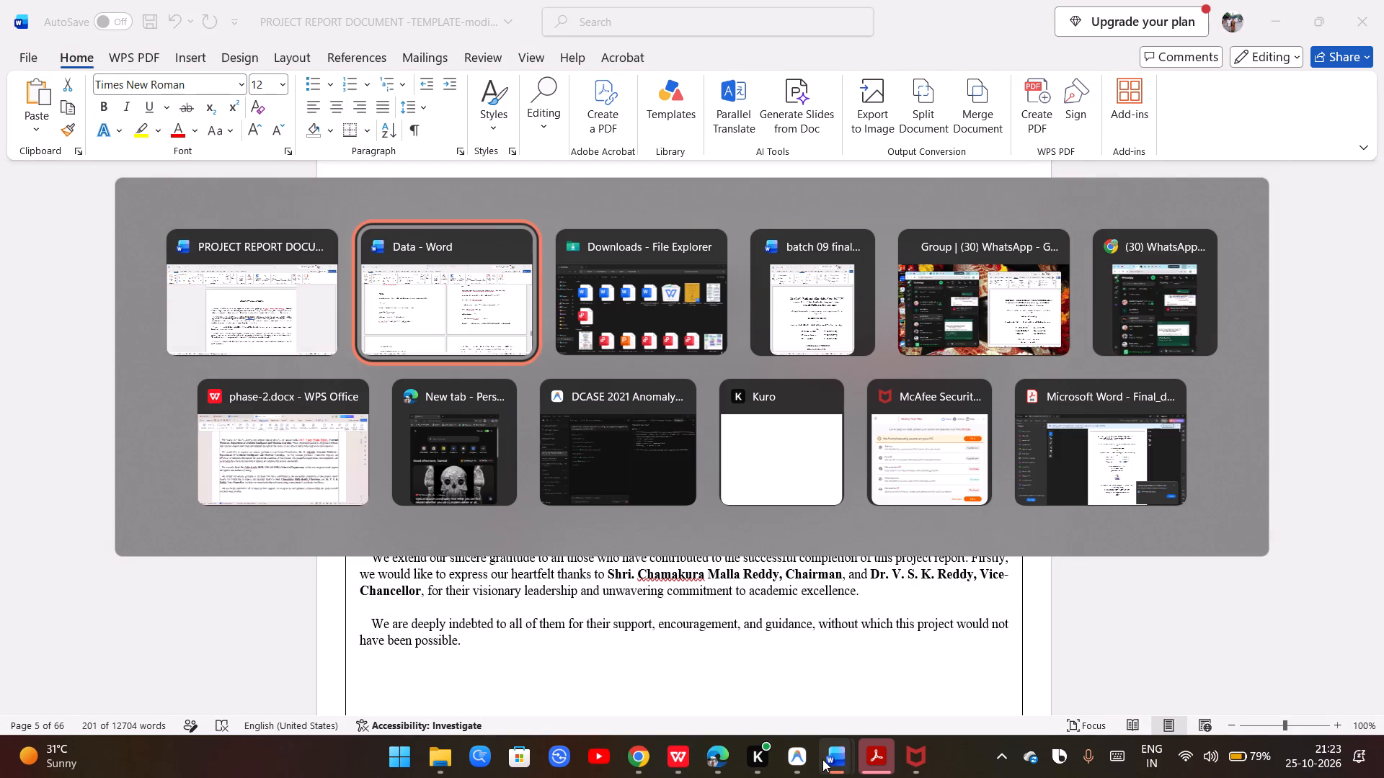
key("alt+Tab")
key("alt+Tab")
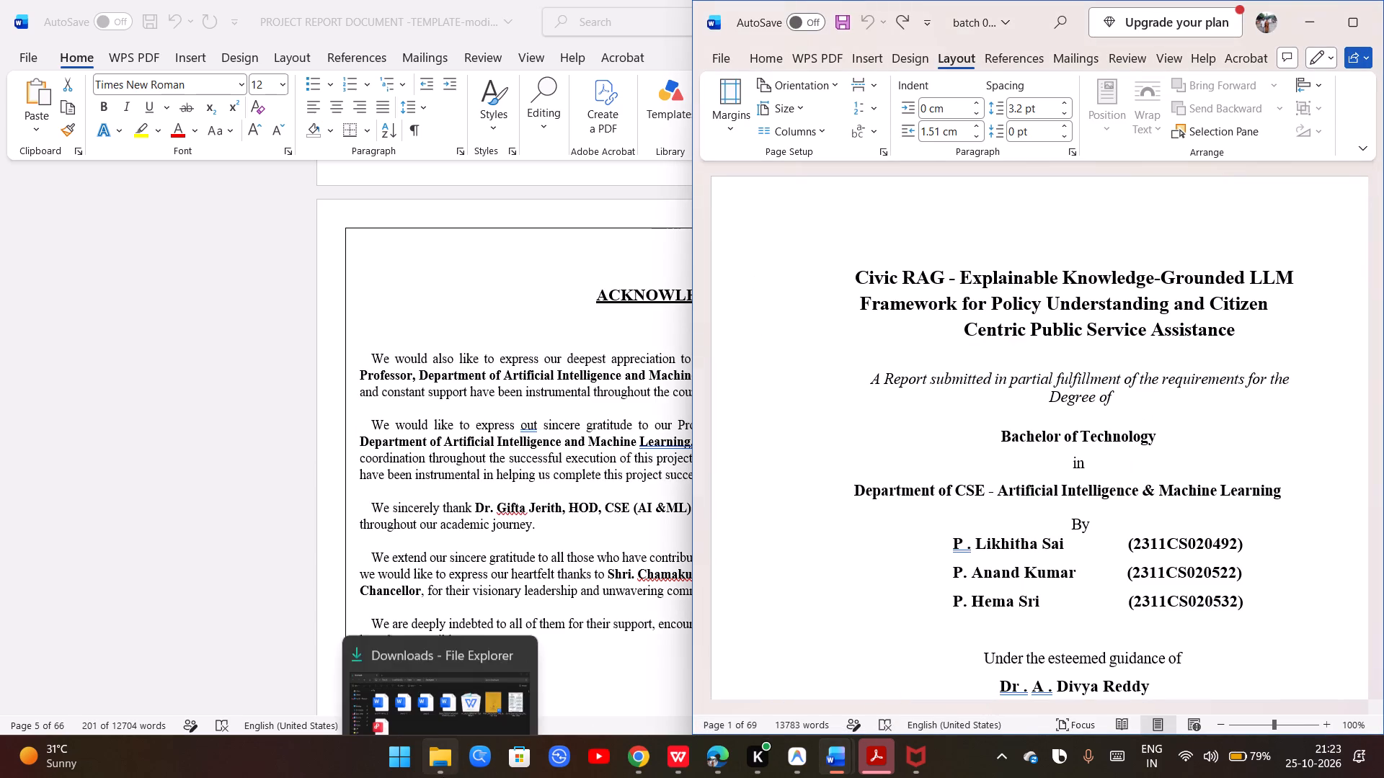
left_click(456, 701)
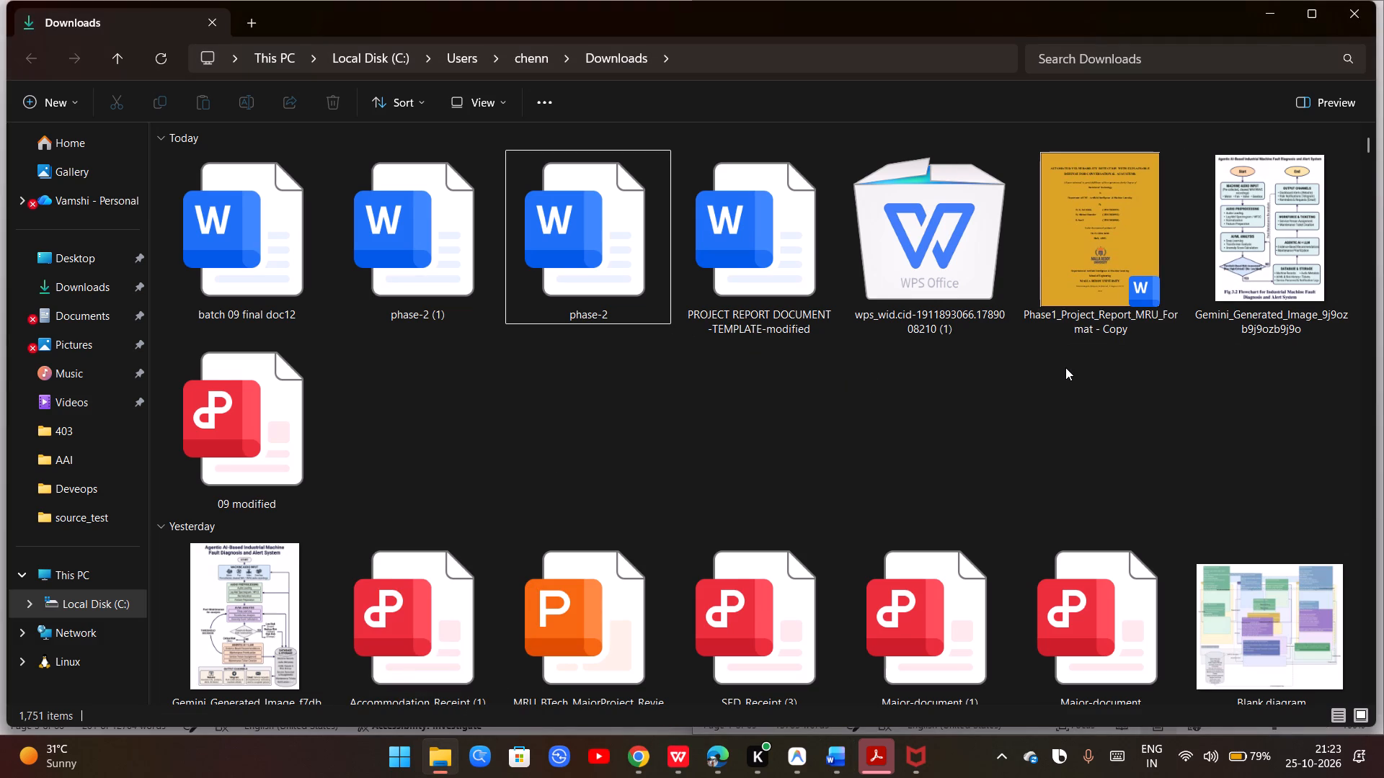
left_click(1075, 315)
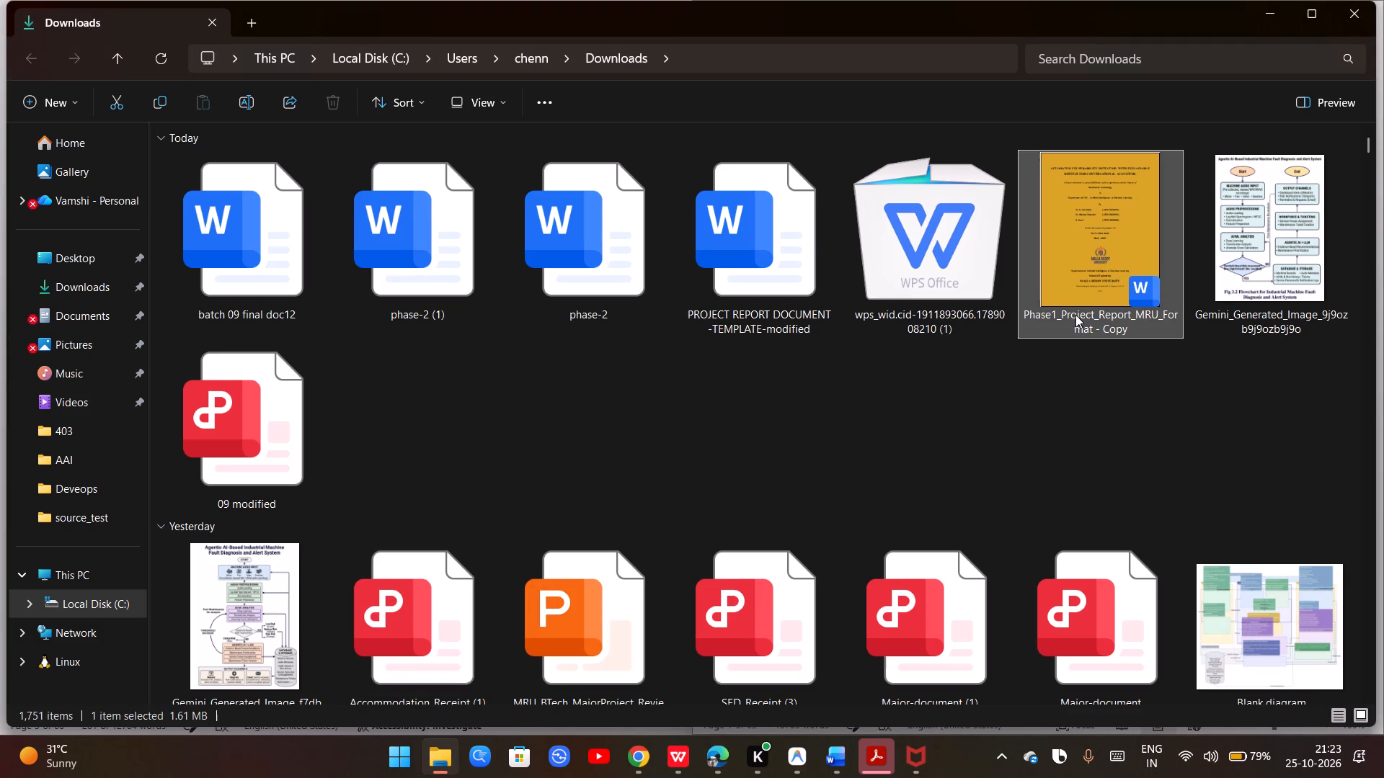
right_click(1075, 315)
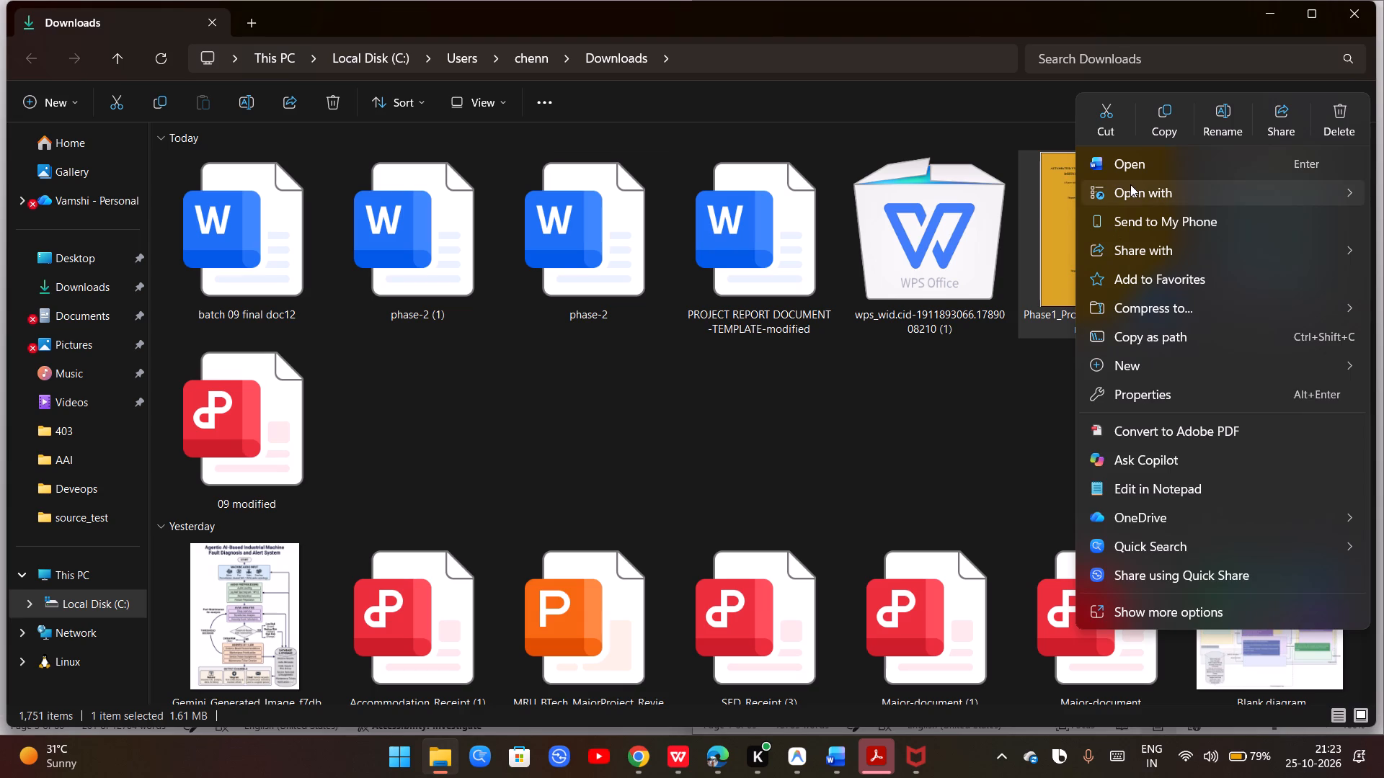
left_click(1130, 184)
left_click(1028, 197)
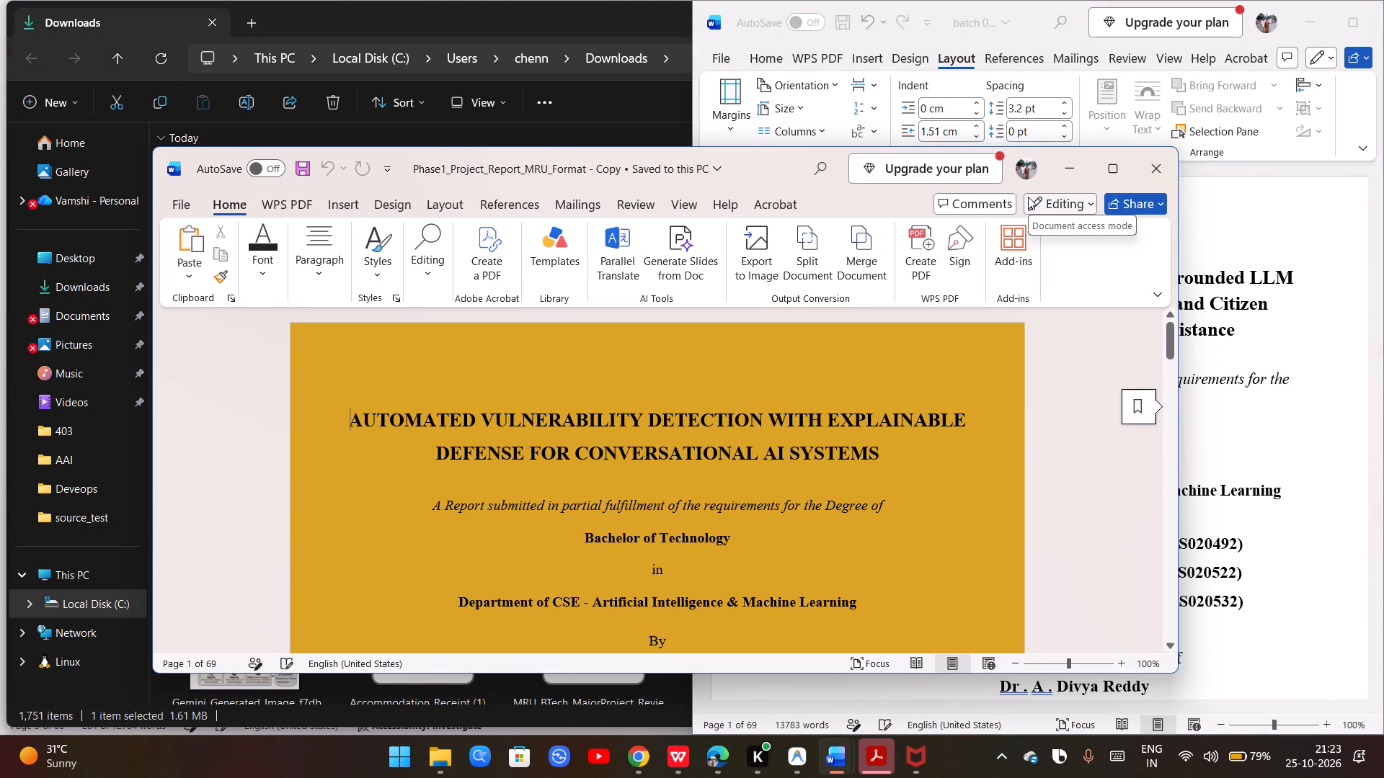
left_click(1127, 185)
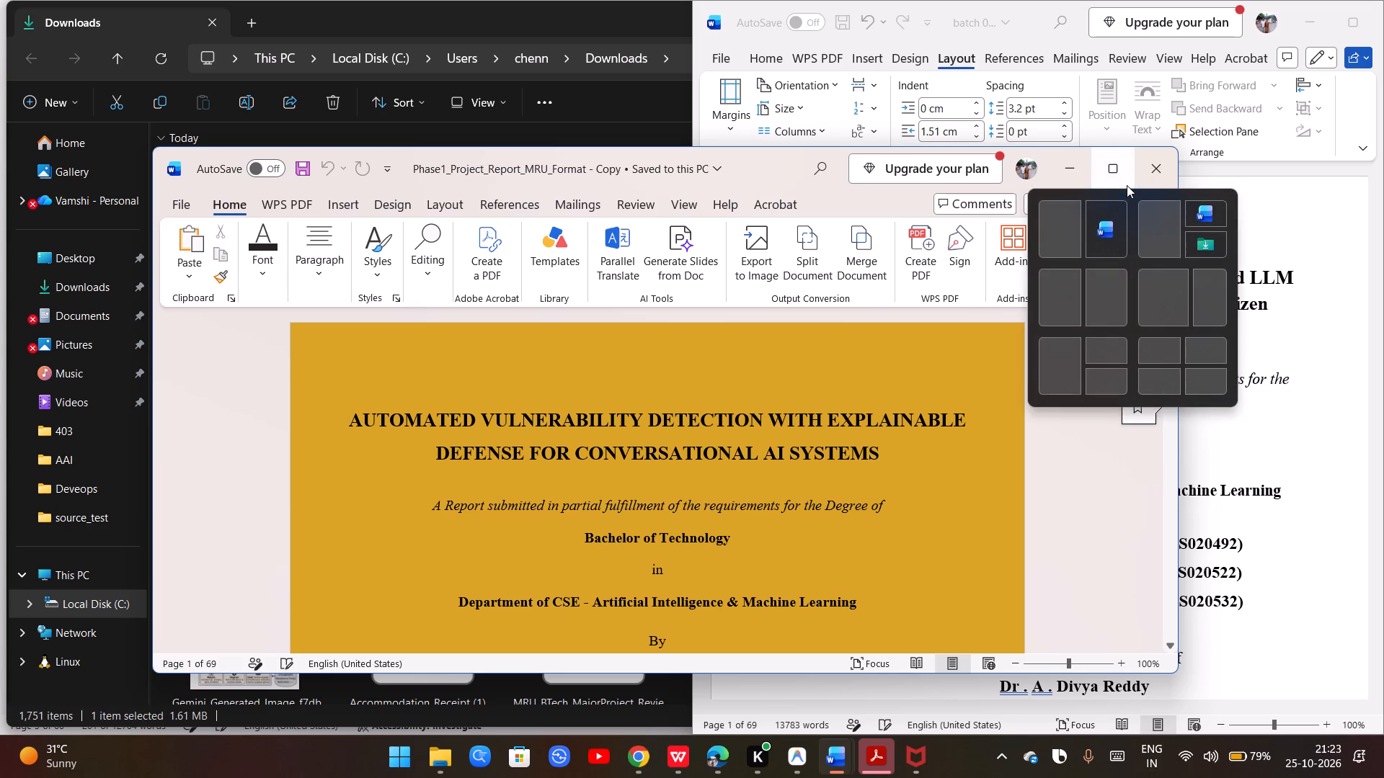
Examine the reference report's front matter, from the cover page through the certificate and declaration to the acknowledgement.
scroll(1000, 457, "down", 2)
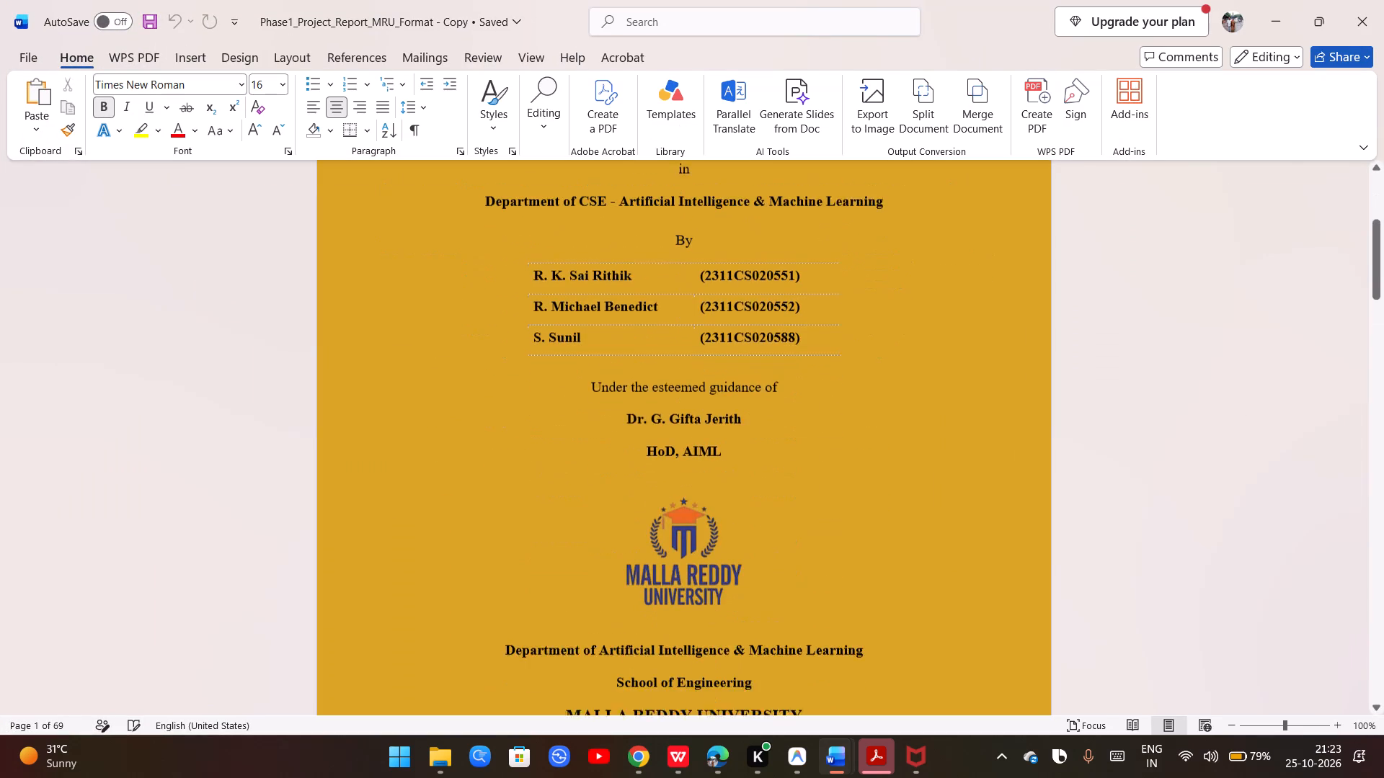
scroll(1000, 457, "down", 2)
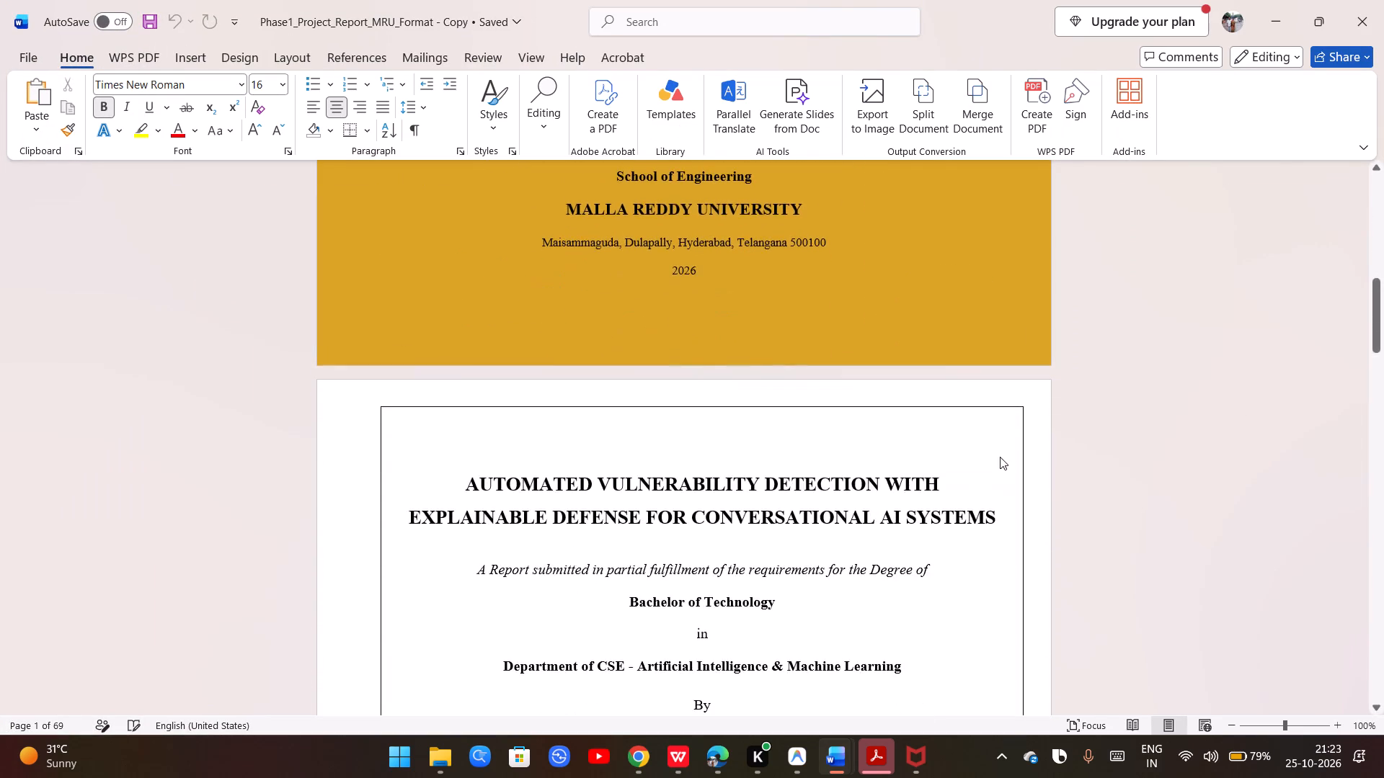
scroll(1000, 457, "down", 1)
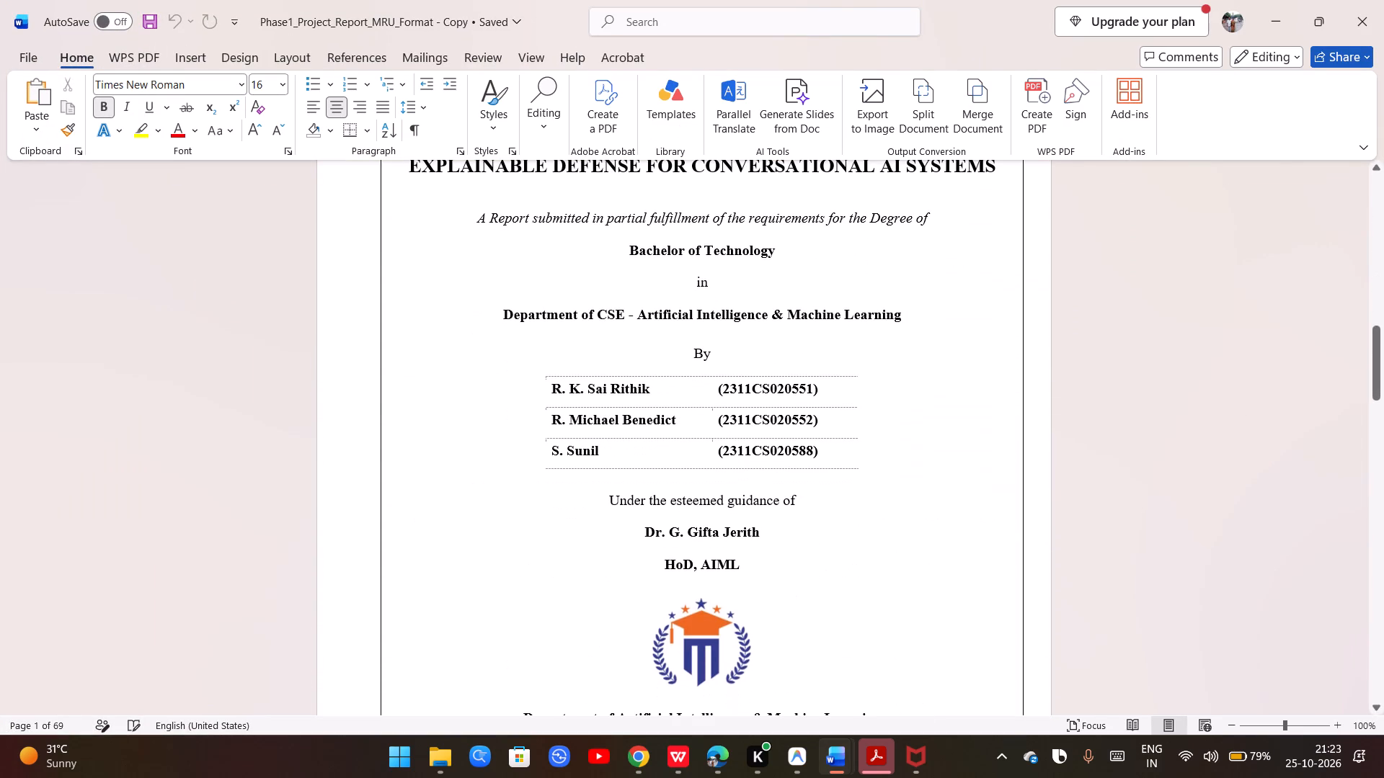
scroll(1000, 457, "down", 5)
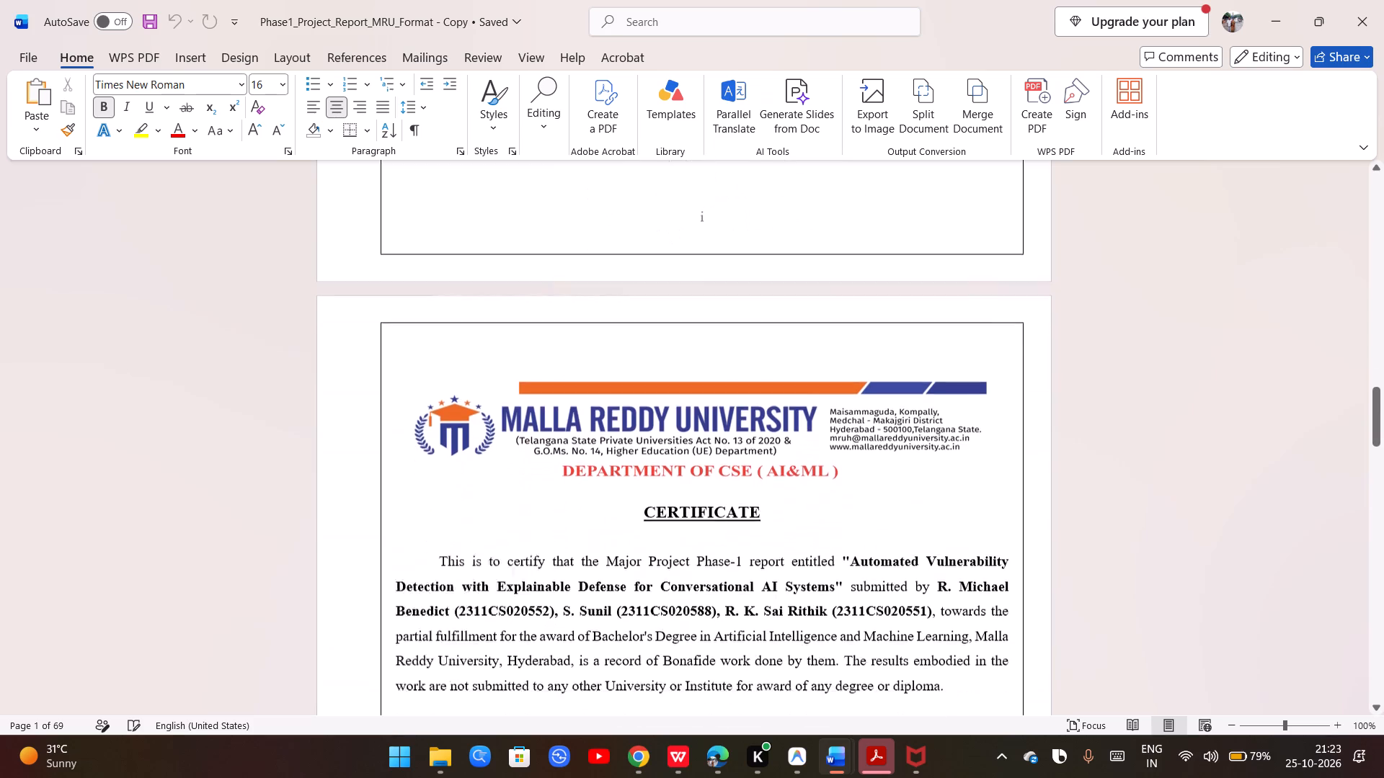
scroll(1000, 457, "down", 1)
left_click(1000, 457)
scroll(1000, 457, "down", 1)
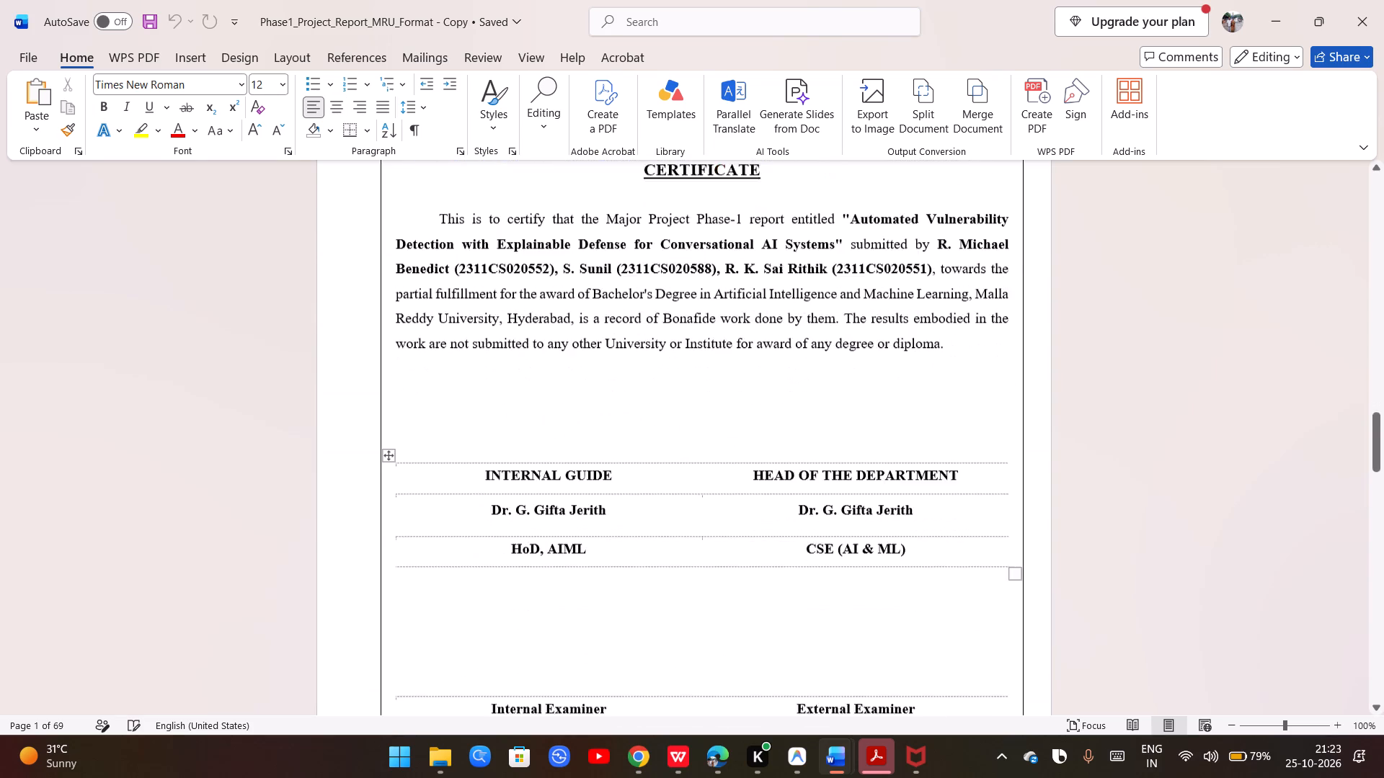
scroll(1000, 457, "down", 3)
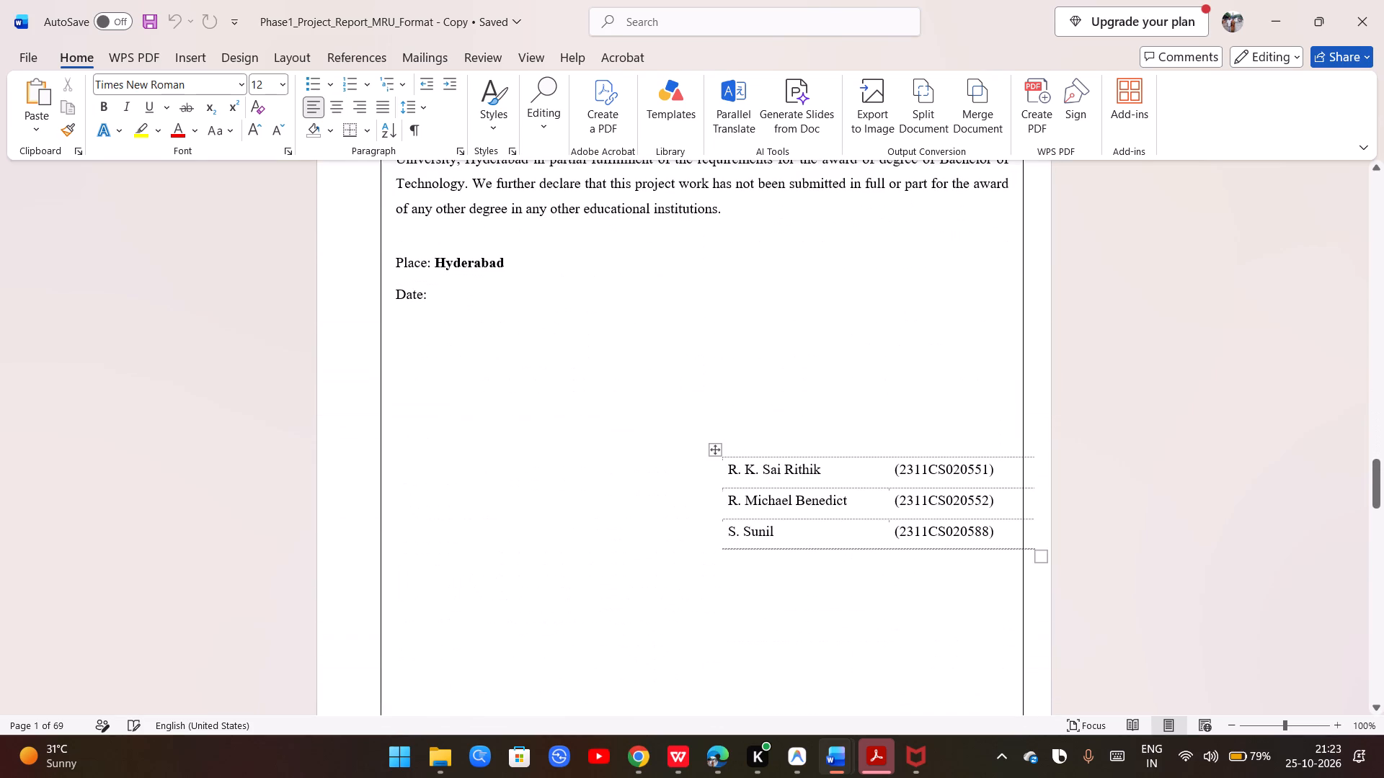
scroll(1000, 457, "down", 3)
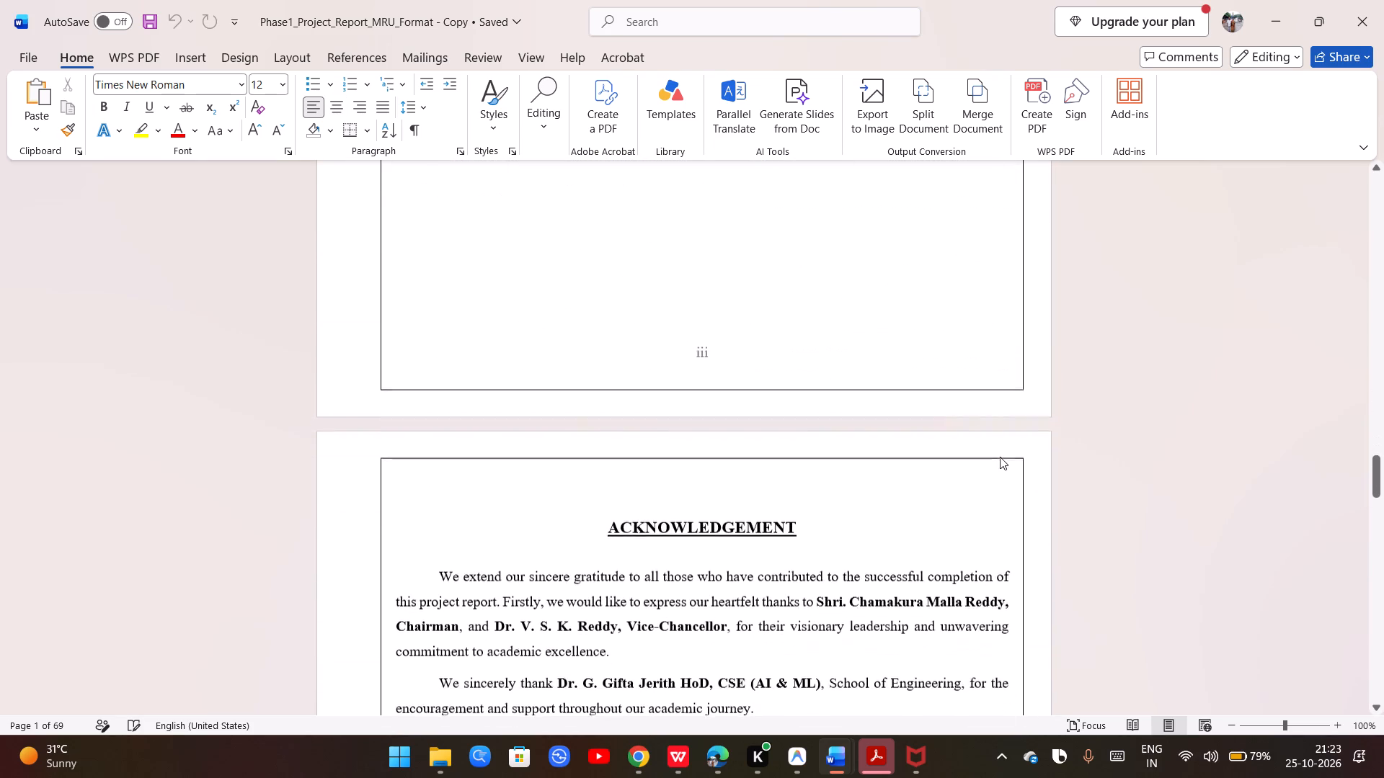
scroll(1000, 457, "down", 1)
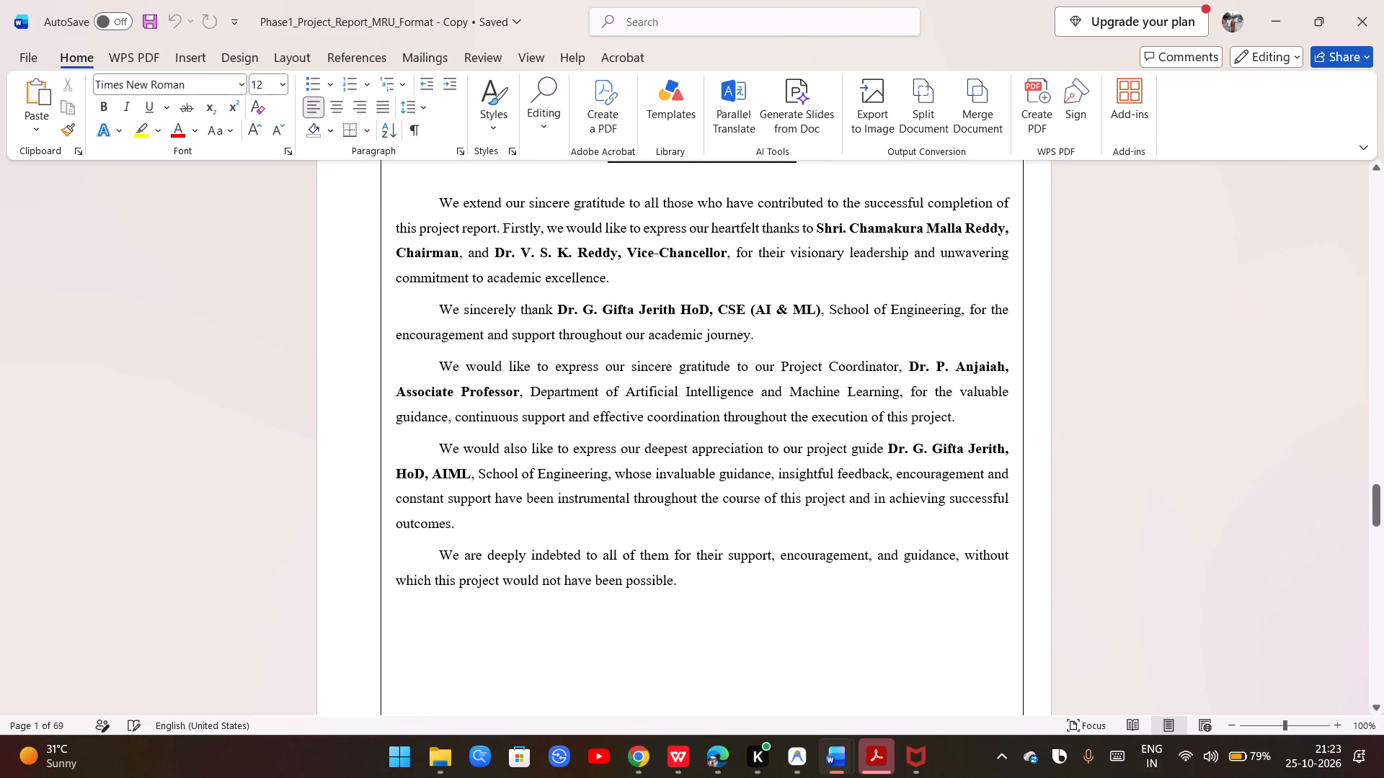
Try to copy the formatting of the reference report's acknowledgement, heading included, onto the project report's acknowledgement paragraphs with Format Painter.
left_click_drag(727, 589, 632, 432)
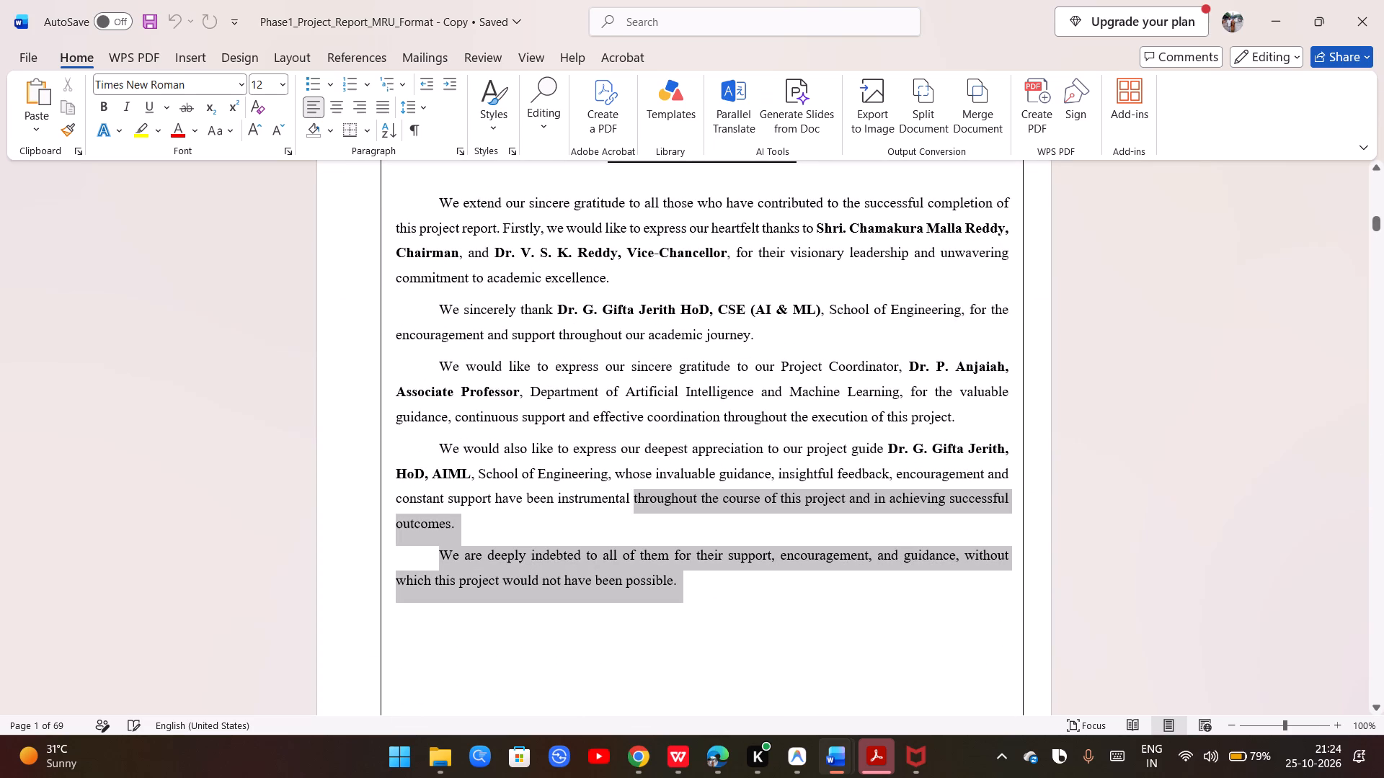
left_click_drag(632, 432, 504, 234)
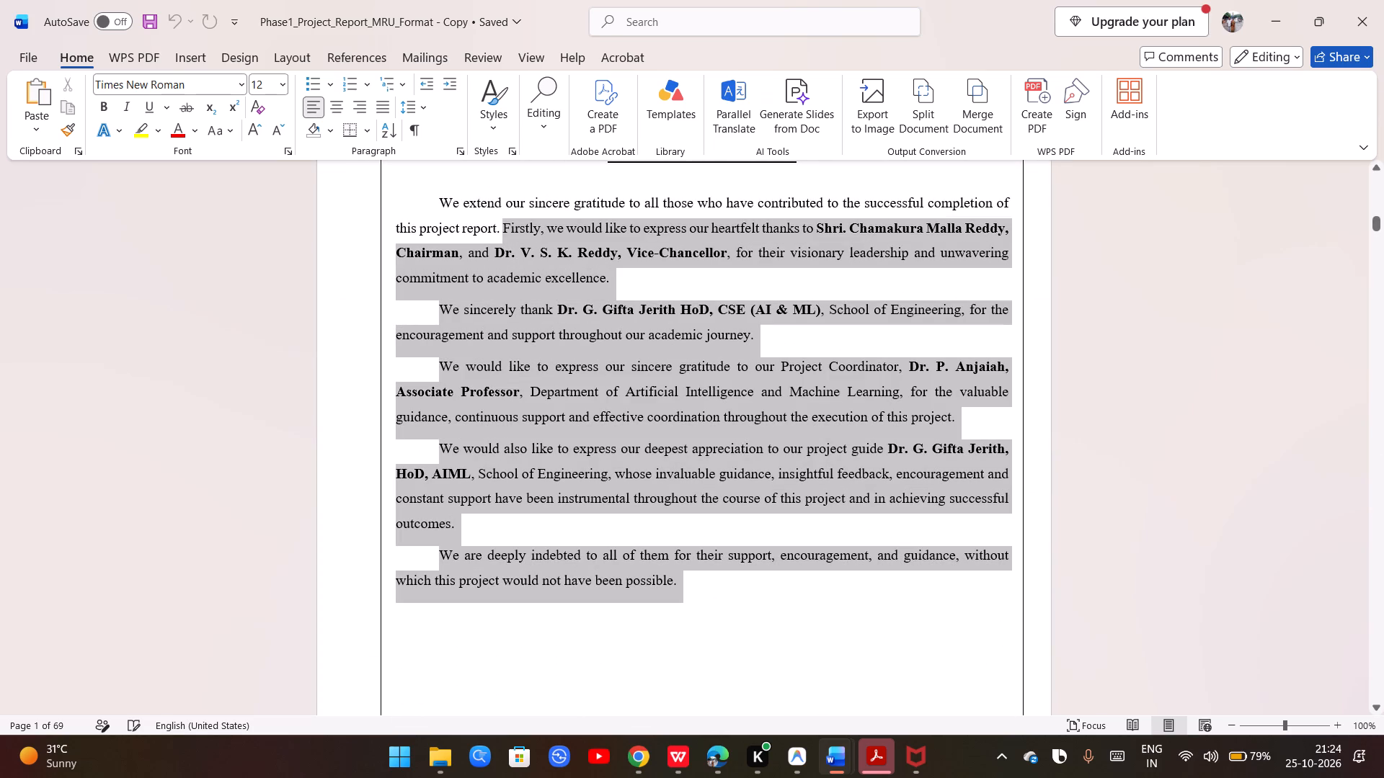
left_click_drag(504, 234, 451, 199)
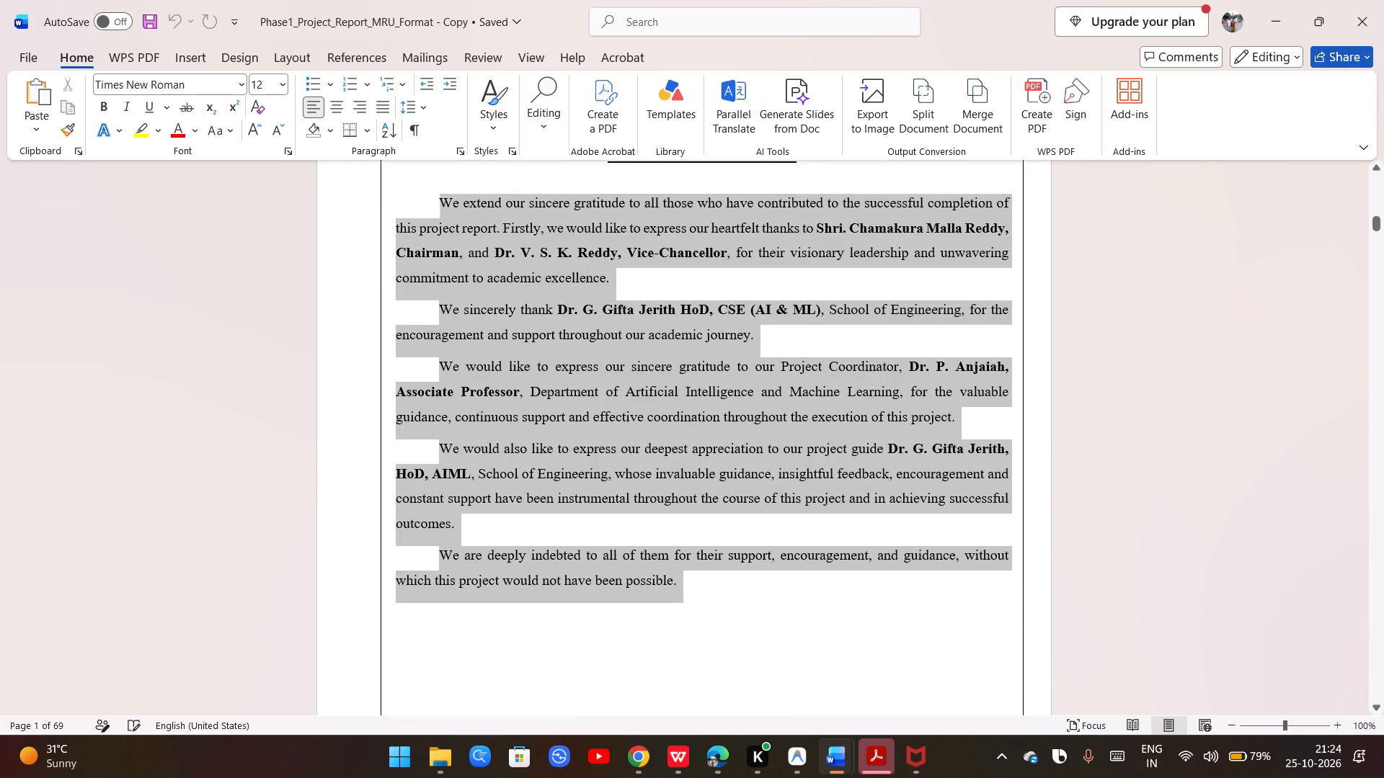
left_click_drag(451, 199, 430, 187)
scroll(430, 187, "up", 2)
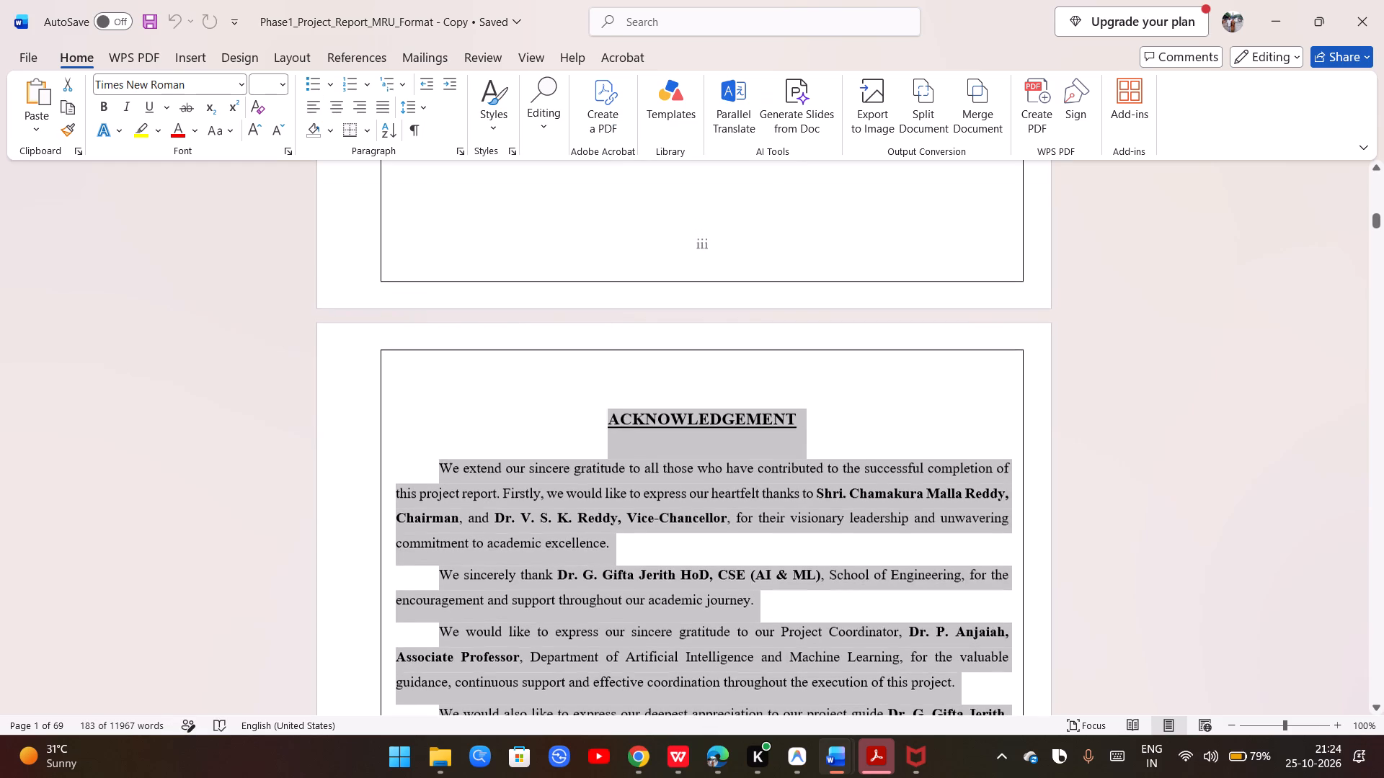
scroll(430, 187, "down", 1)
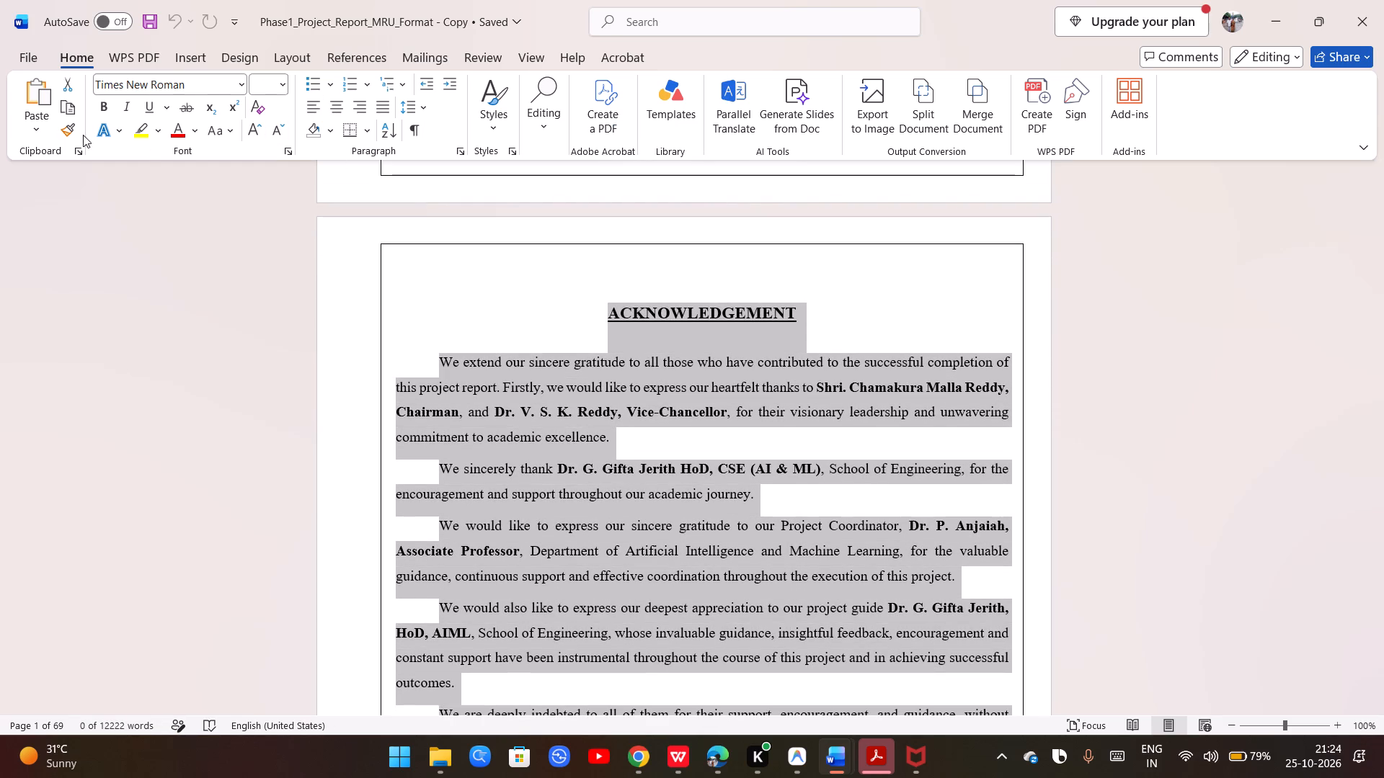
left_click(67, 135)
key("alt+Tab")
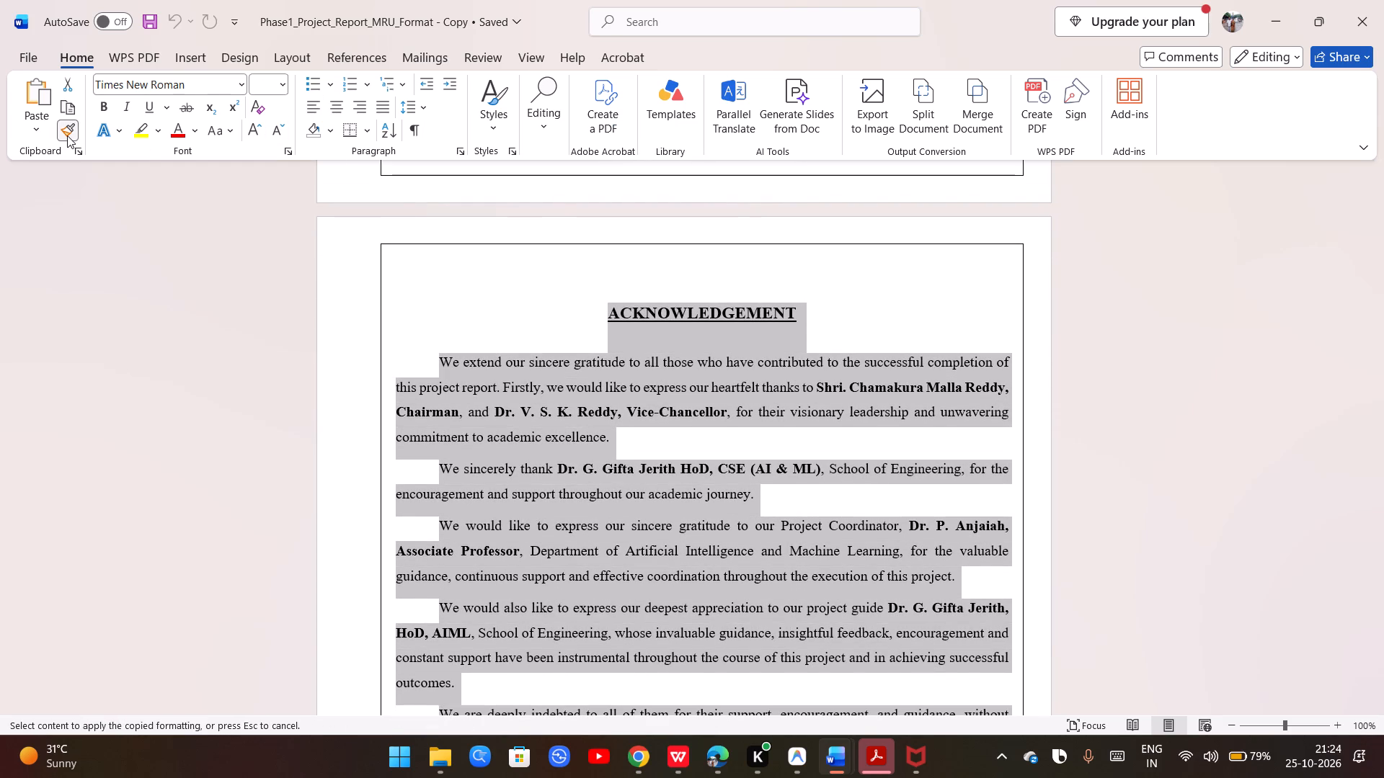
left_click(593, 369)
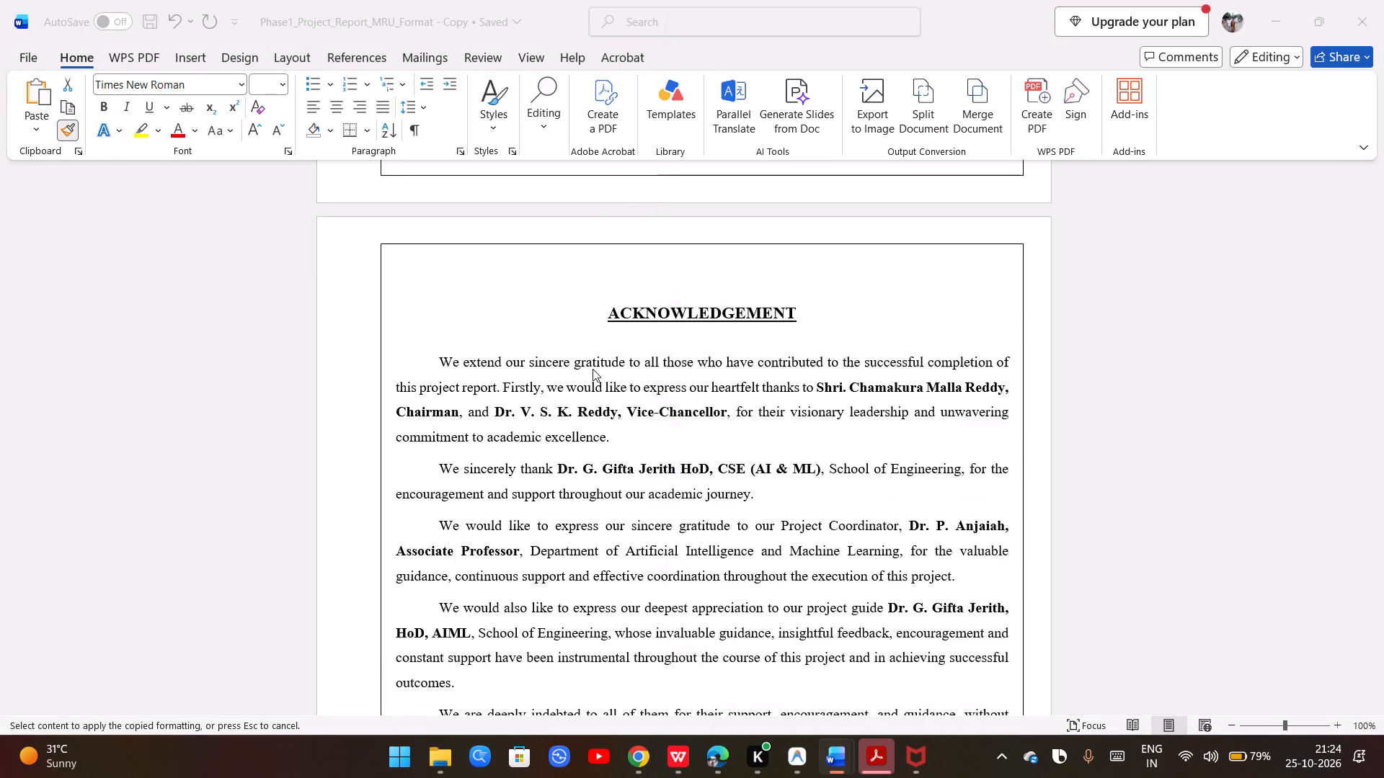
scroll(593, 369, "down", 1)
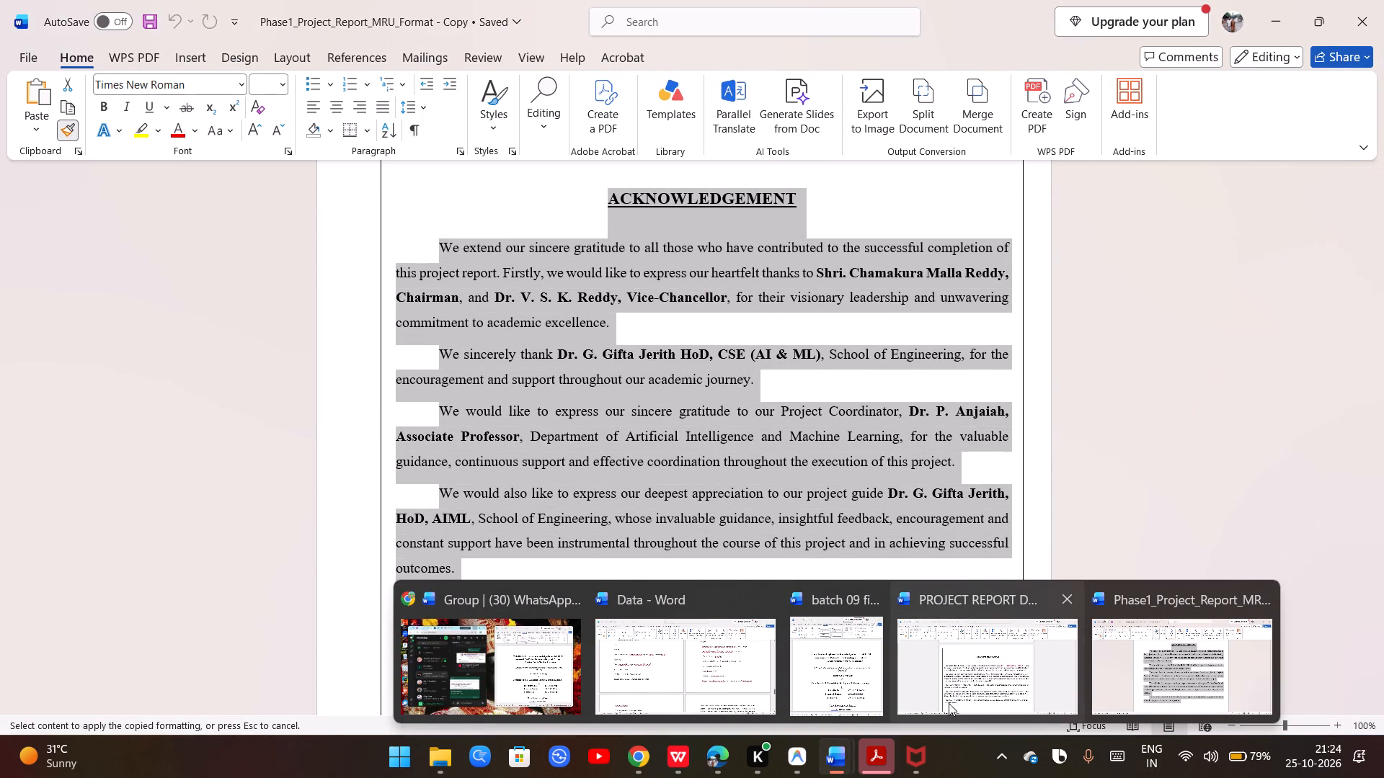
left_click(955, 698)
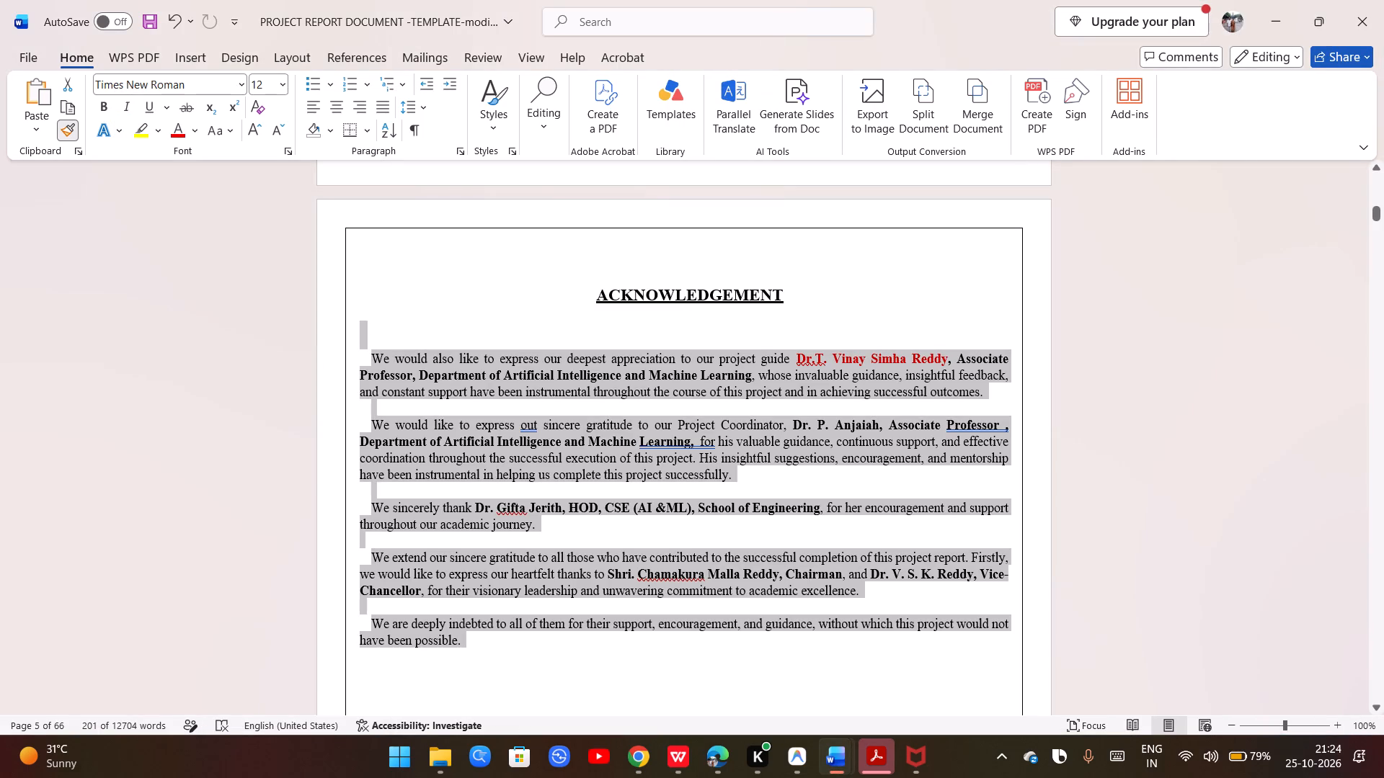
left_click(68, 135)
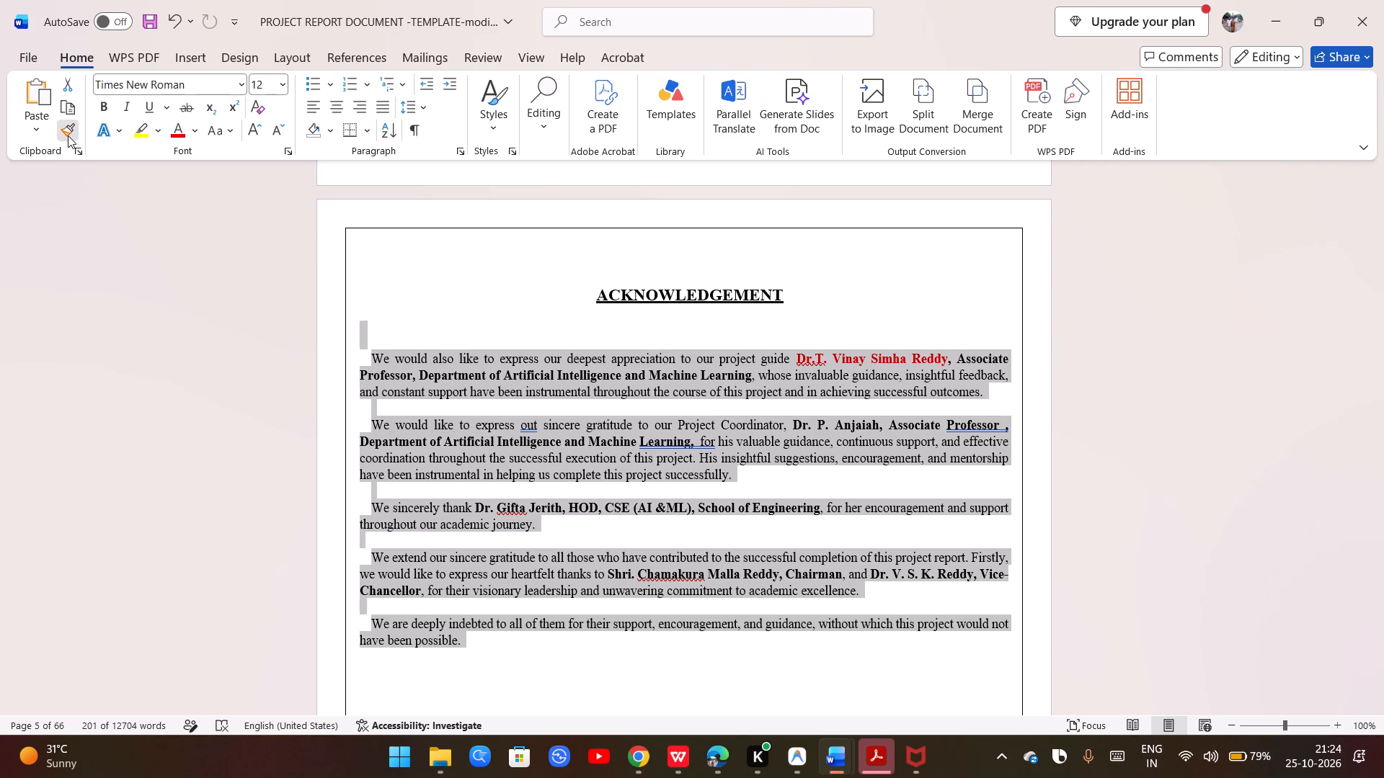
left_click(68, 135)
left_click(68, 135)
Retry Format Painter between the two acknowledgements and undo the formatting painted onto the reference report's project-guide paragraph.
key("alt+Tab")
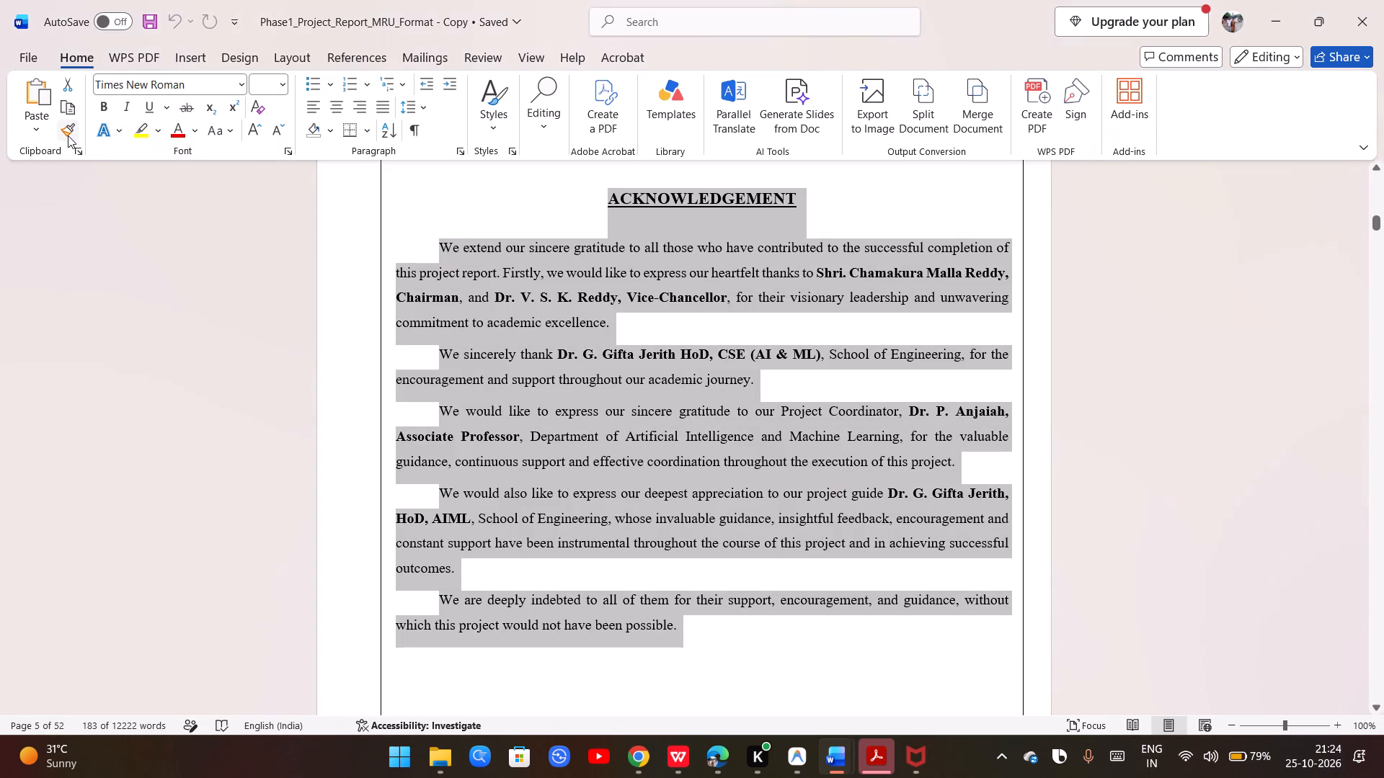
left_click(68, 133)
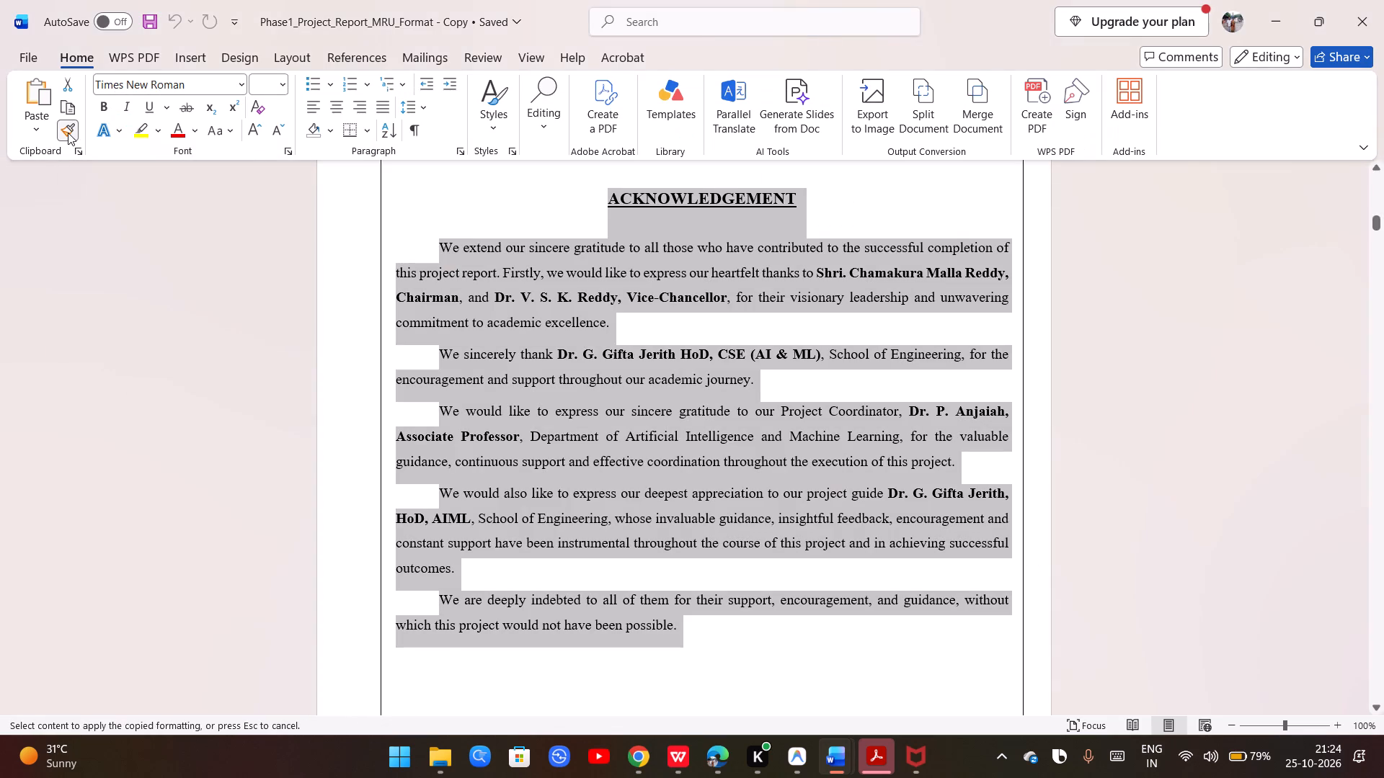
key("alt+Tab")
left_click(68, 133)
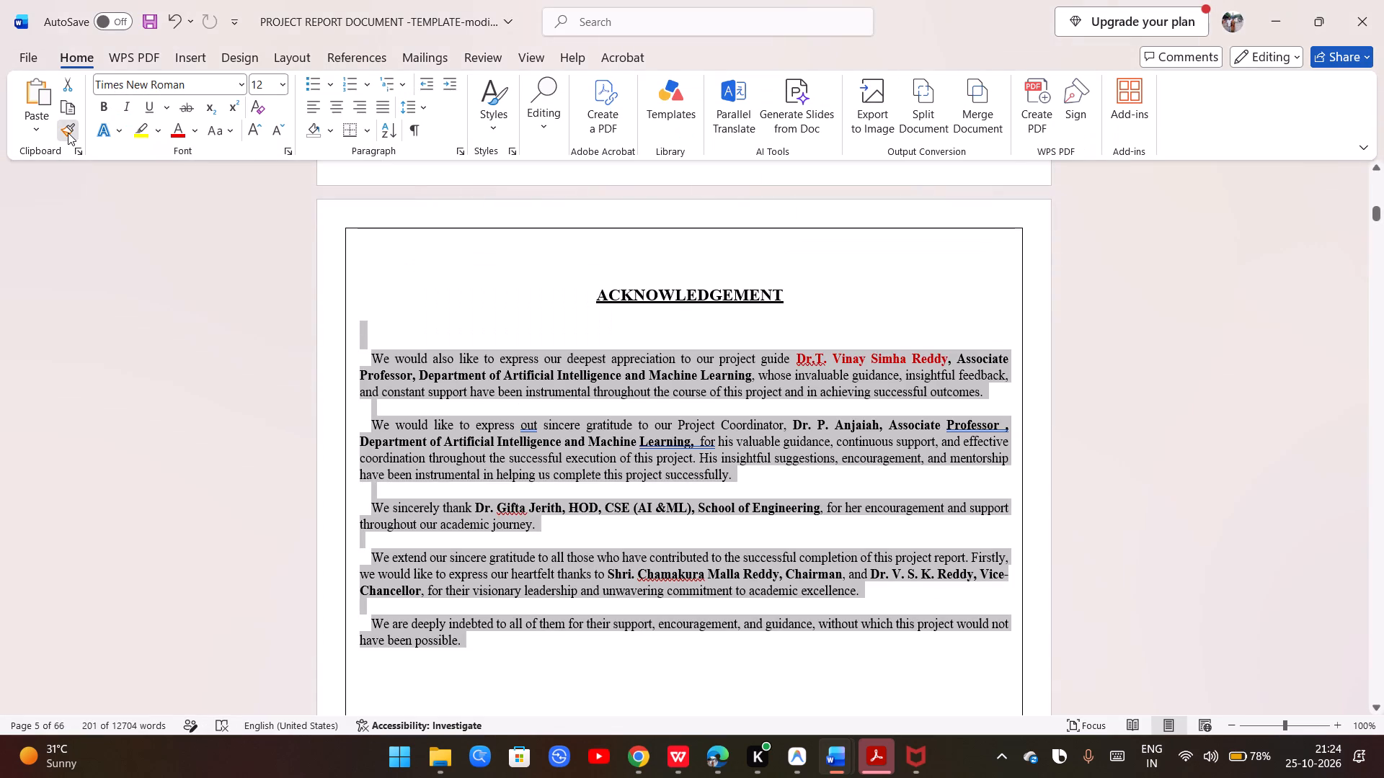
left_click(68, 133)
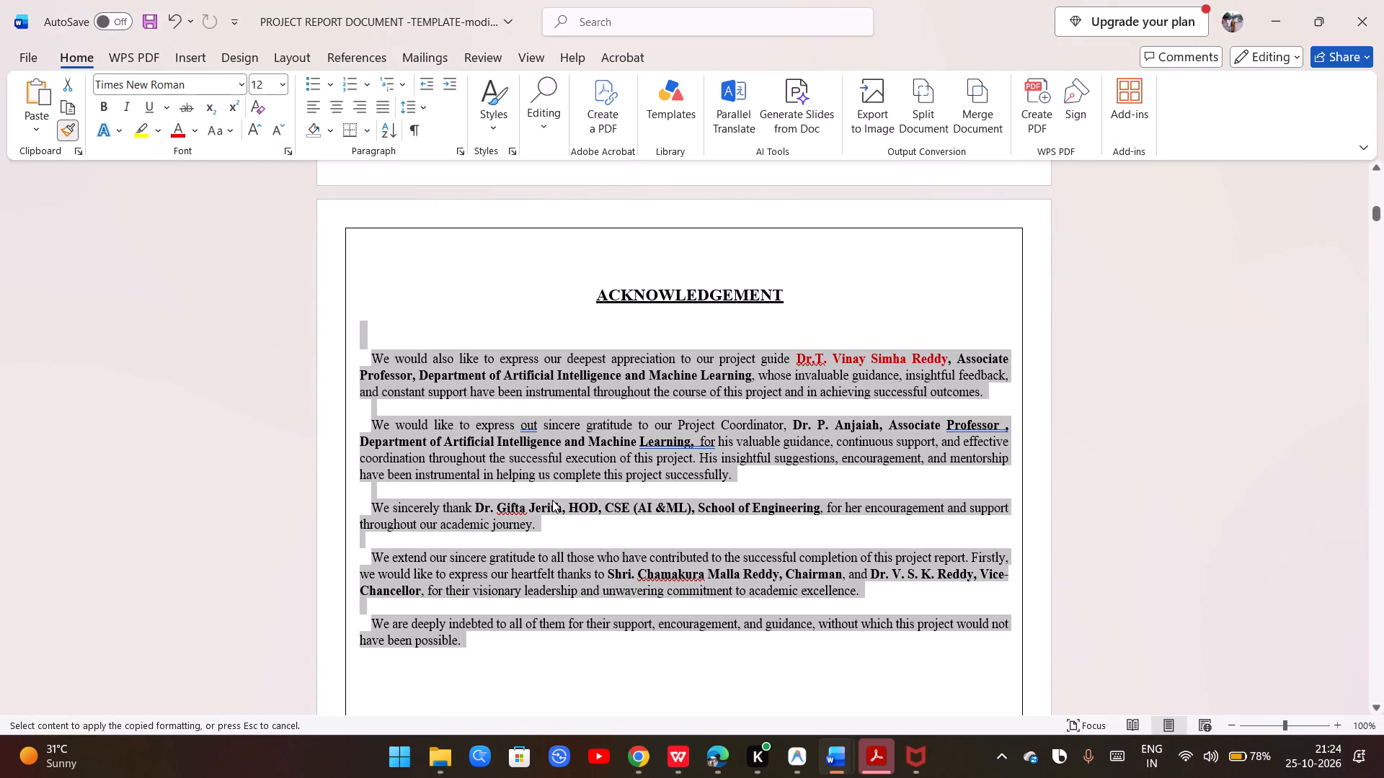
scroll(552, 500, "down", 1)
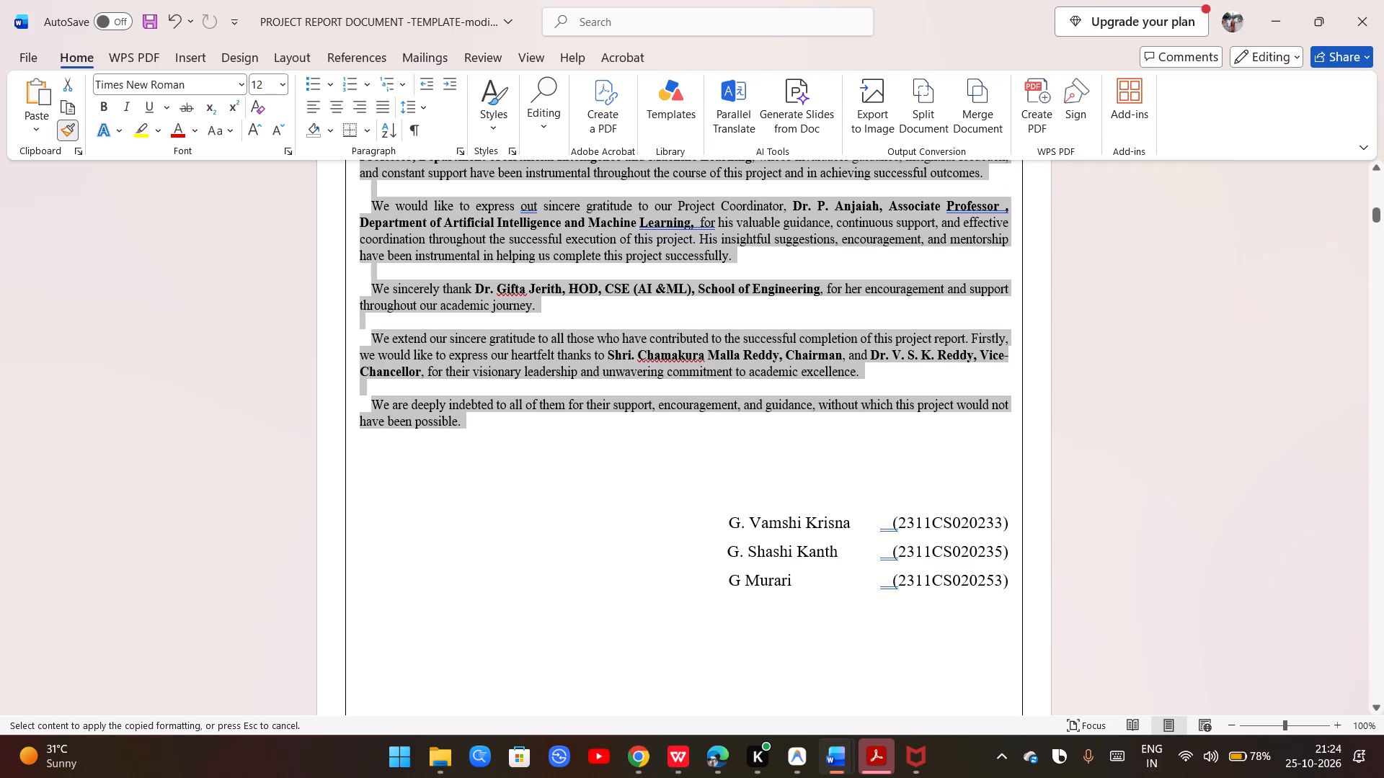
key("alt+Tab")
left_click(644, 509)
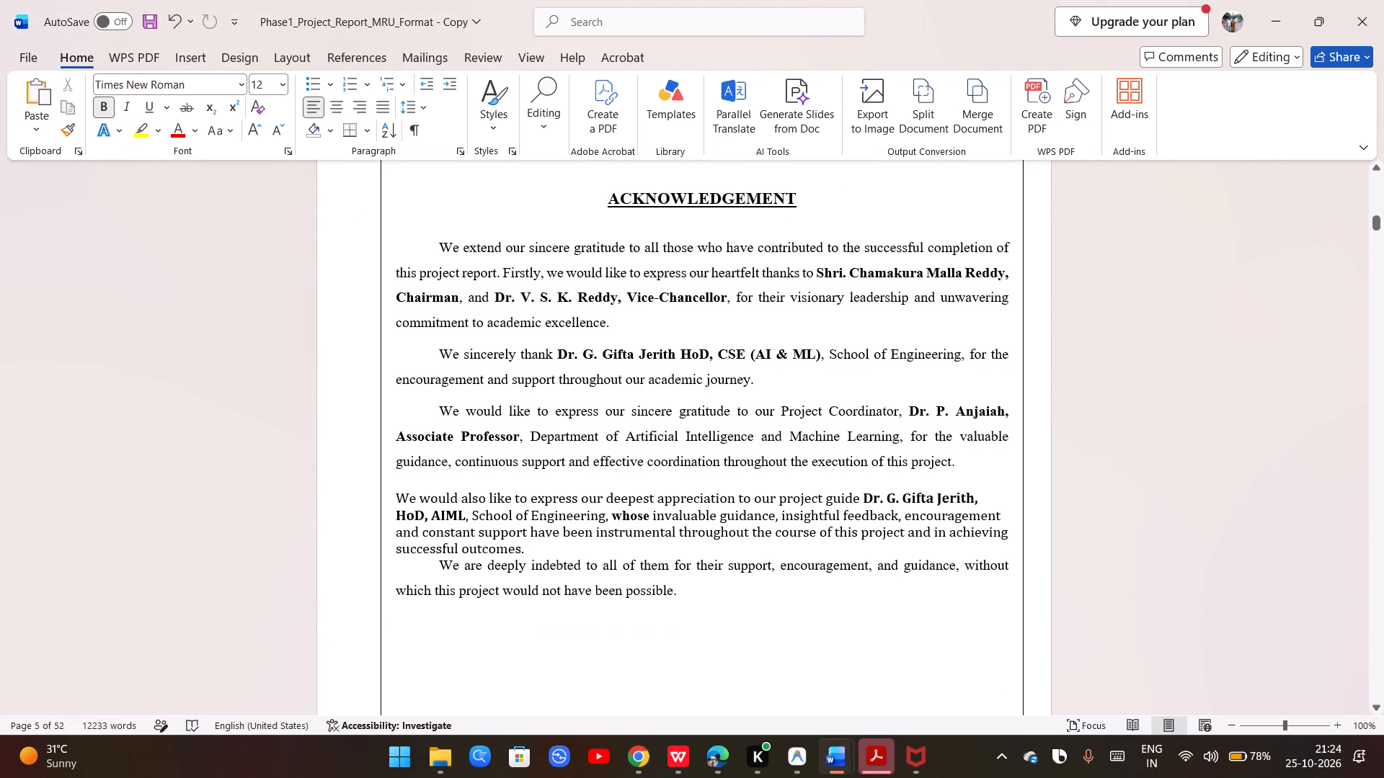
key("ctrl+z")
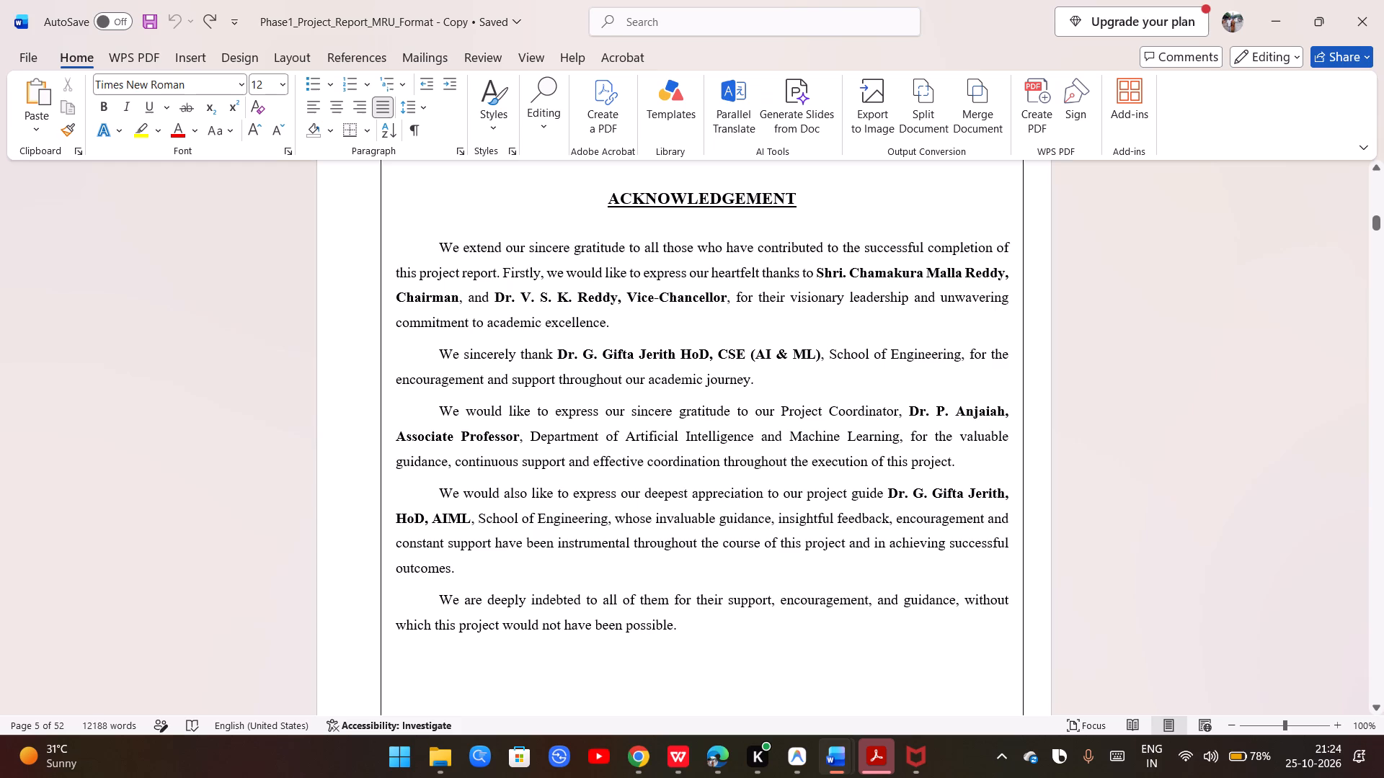
Pick up the reference acknowledgement's body formatting, switch to the project report and use Format Painter on its Chairman and Vice-Chancellor paragraph.
left_click_drag(434, 243, 438, 262)
left_click_drag(438, 262, 693, 647)
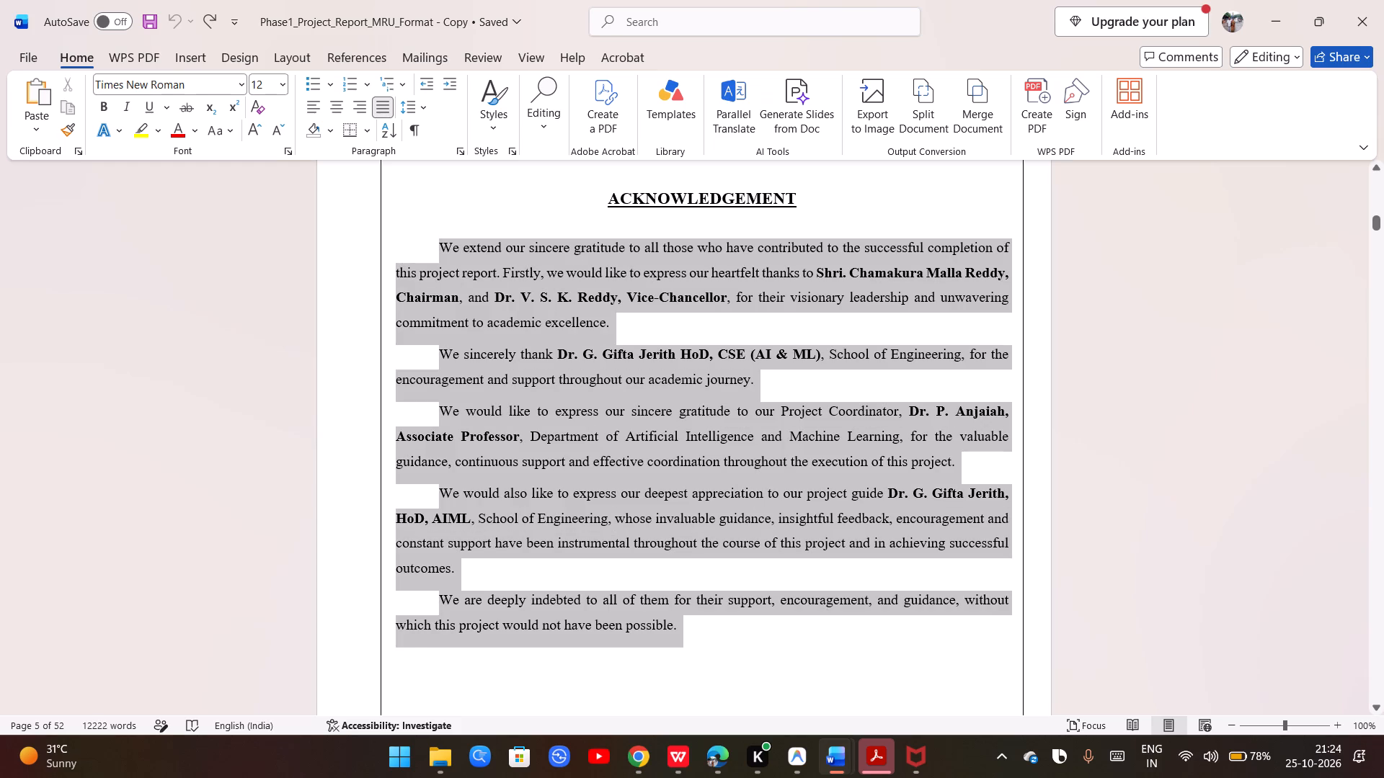
left_click_drag(693, 647, 694, 650)
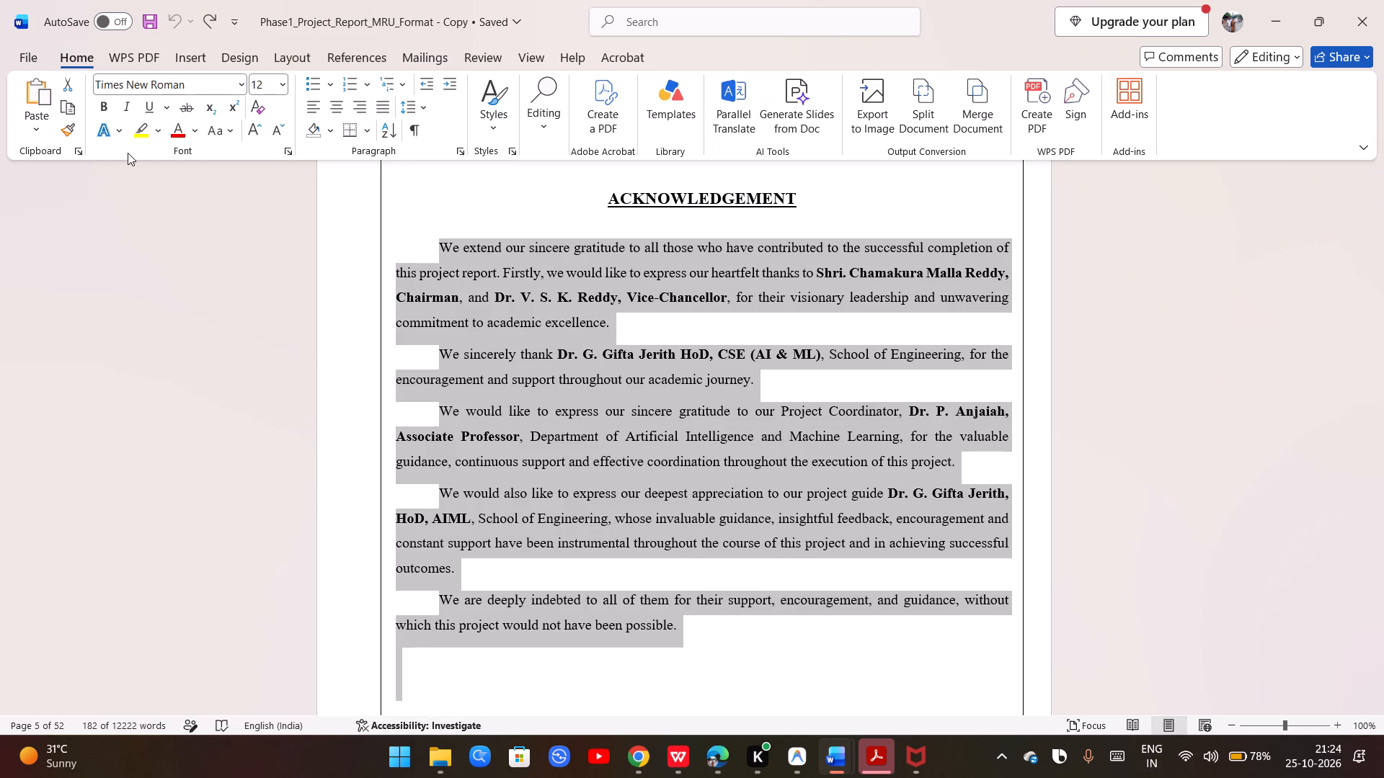
double_click(73, 137)
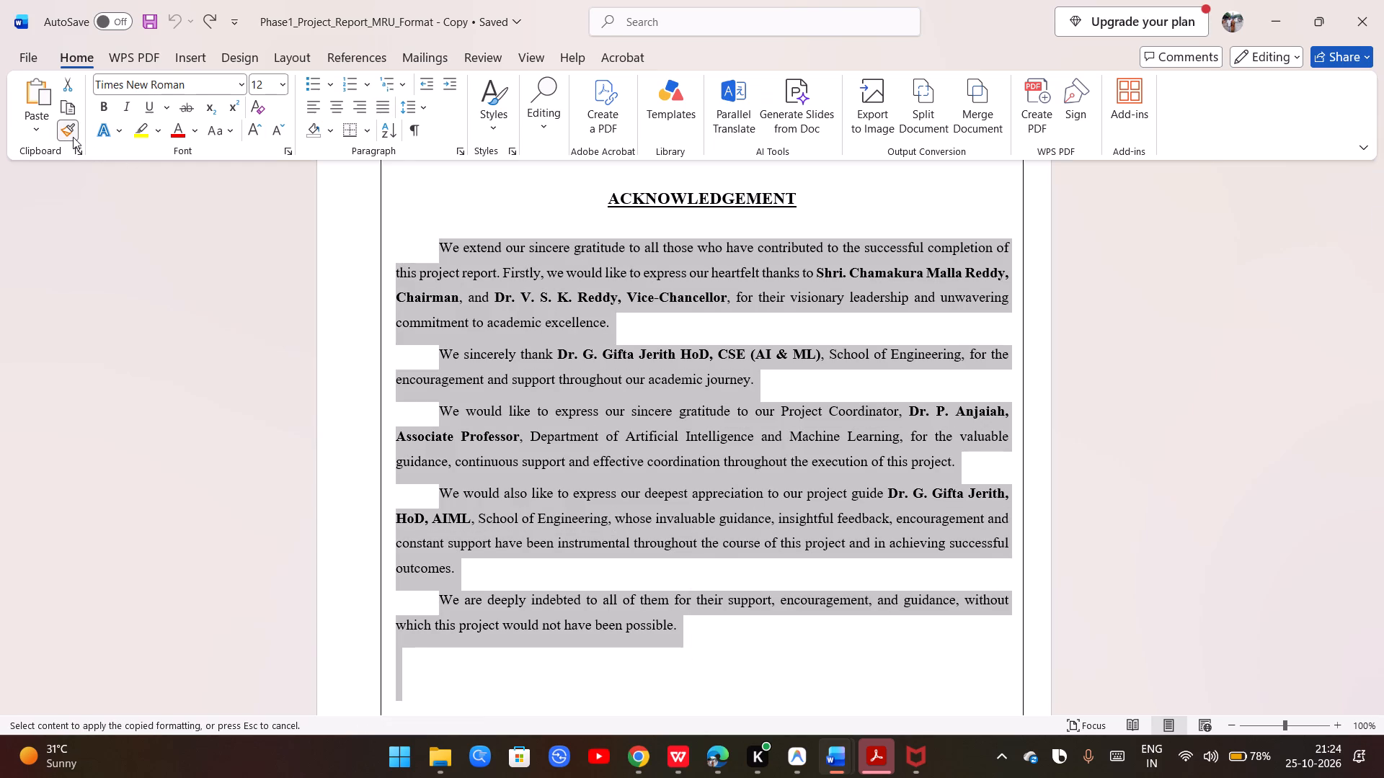
key("alt+Tab")
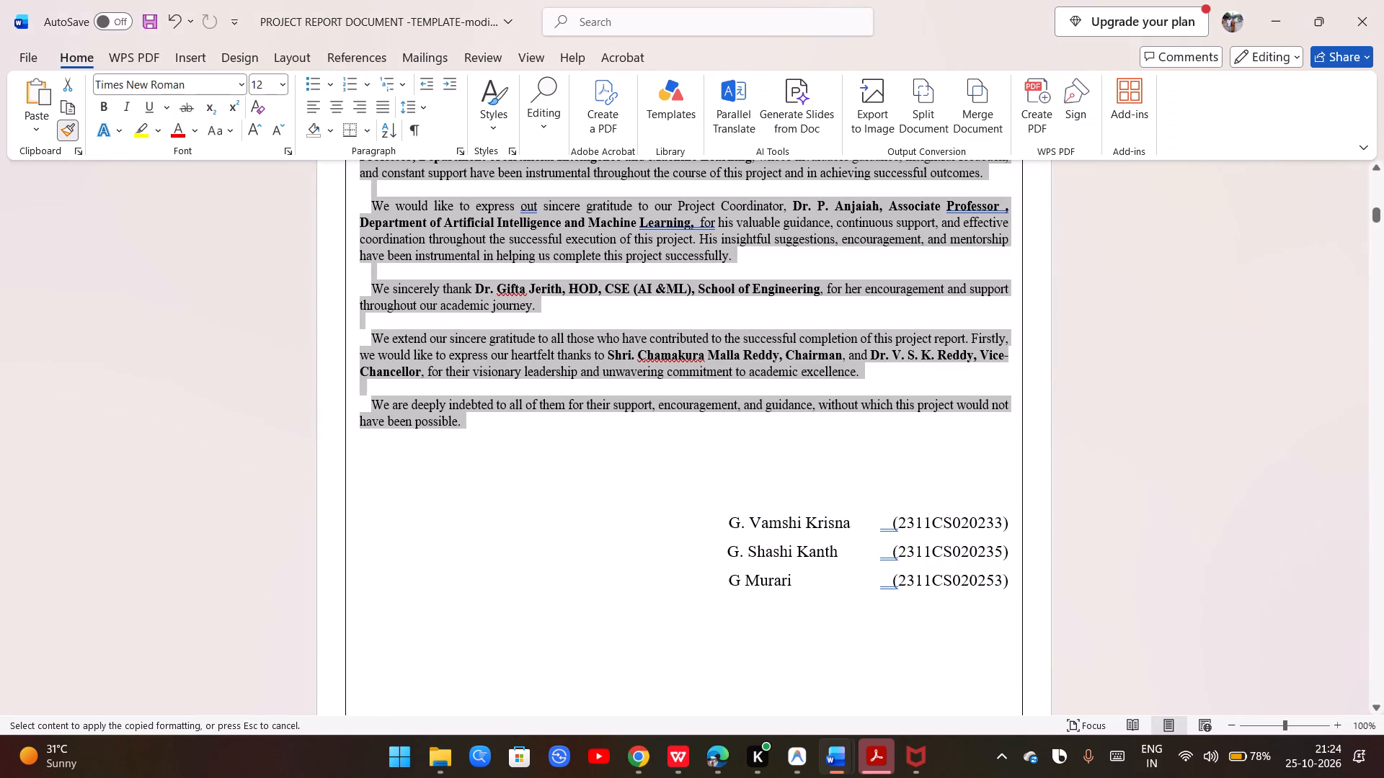
left_click(61, 132)
left_click(61, 132)
left_click(390, 343)
scroll(390, 343, "up", 1)
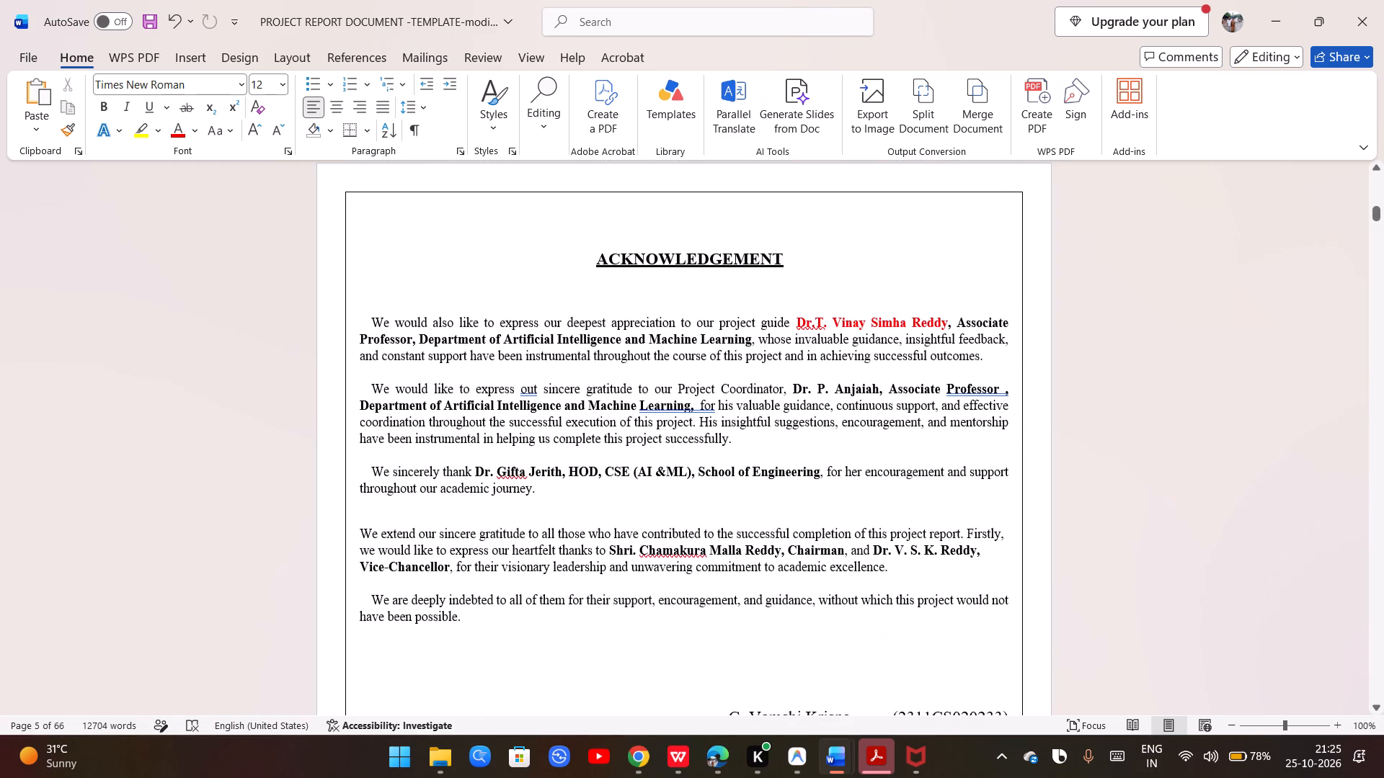
left_click(507, 363)
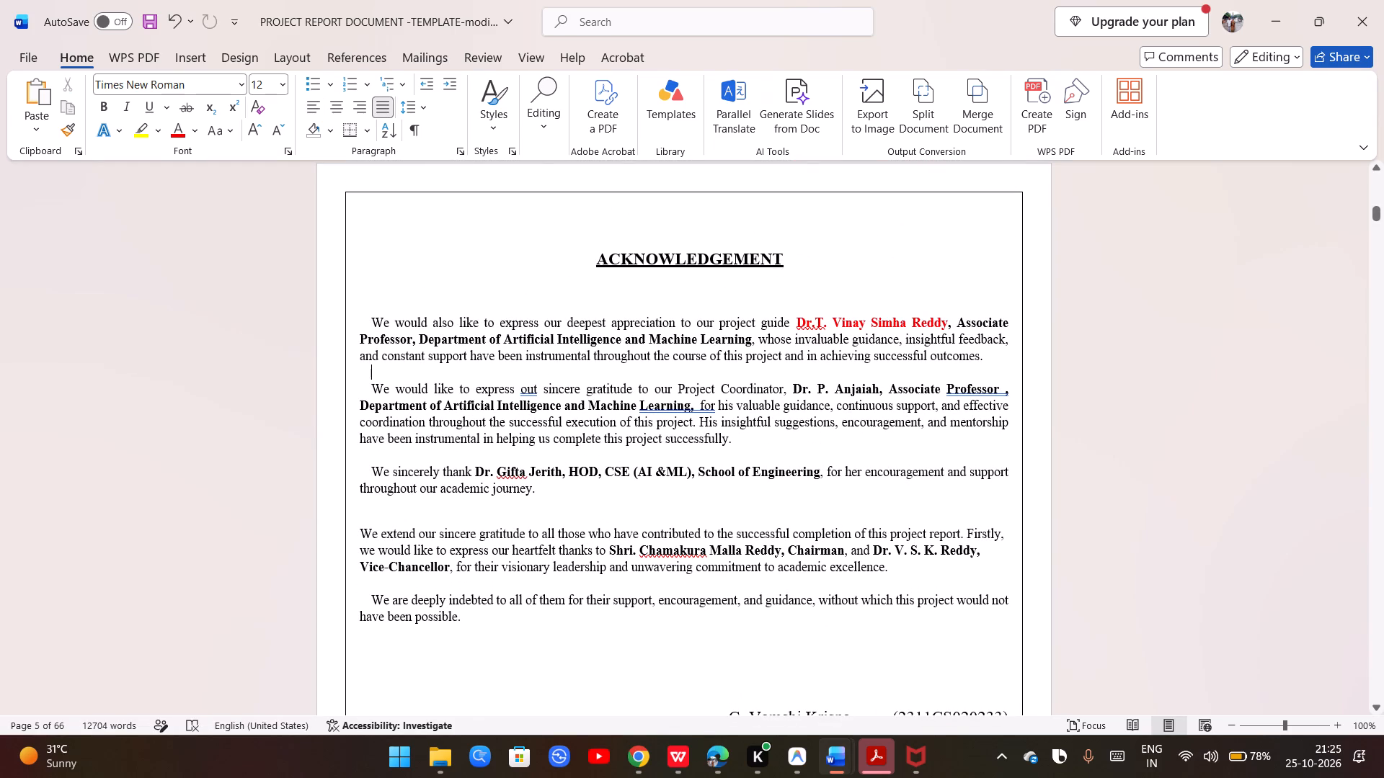
Set the line spacing of all the project report's acknowledgement body paragraphs to 1.5.
left_click_drag(366, 315, 414, 417)
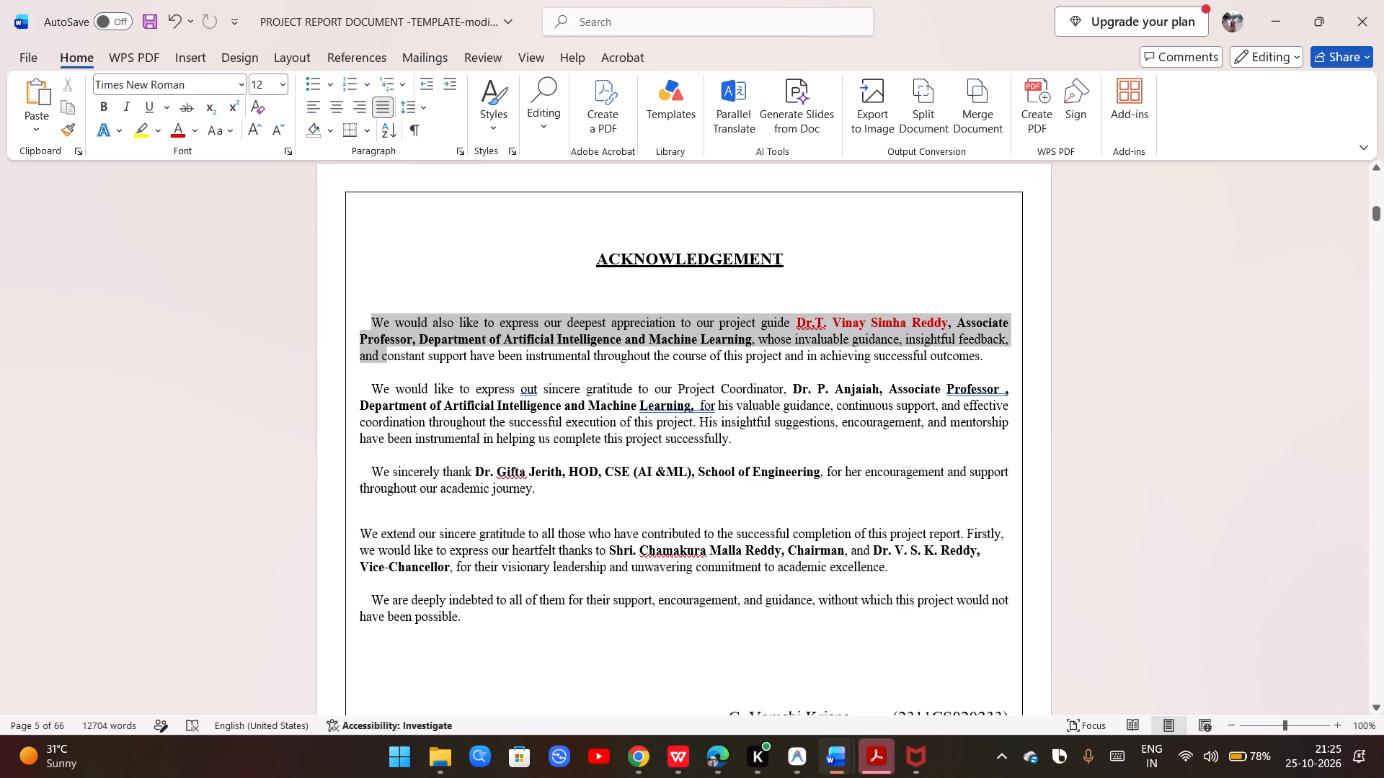
left_click_drag(414, 417, 490, 627)
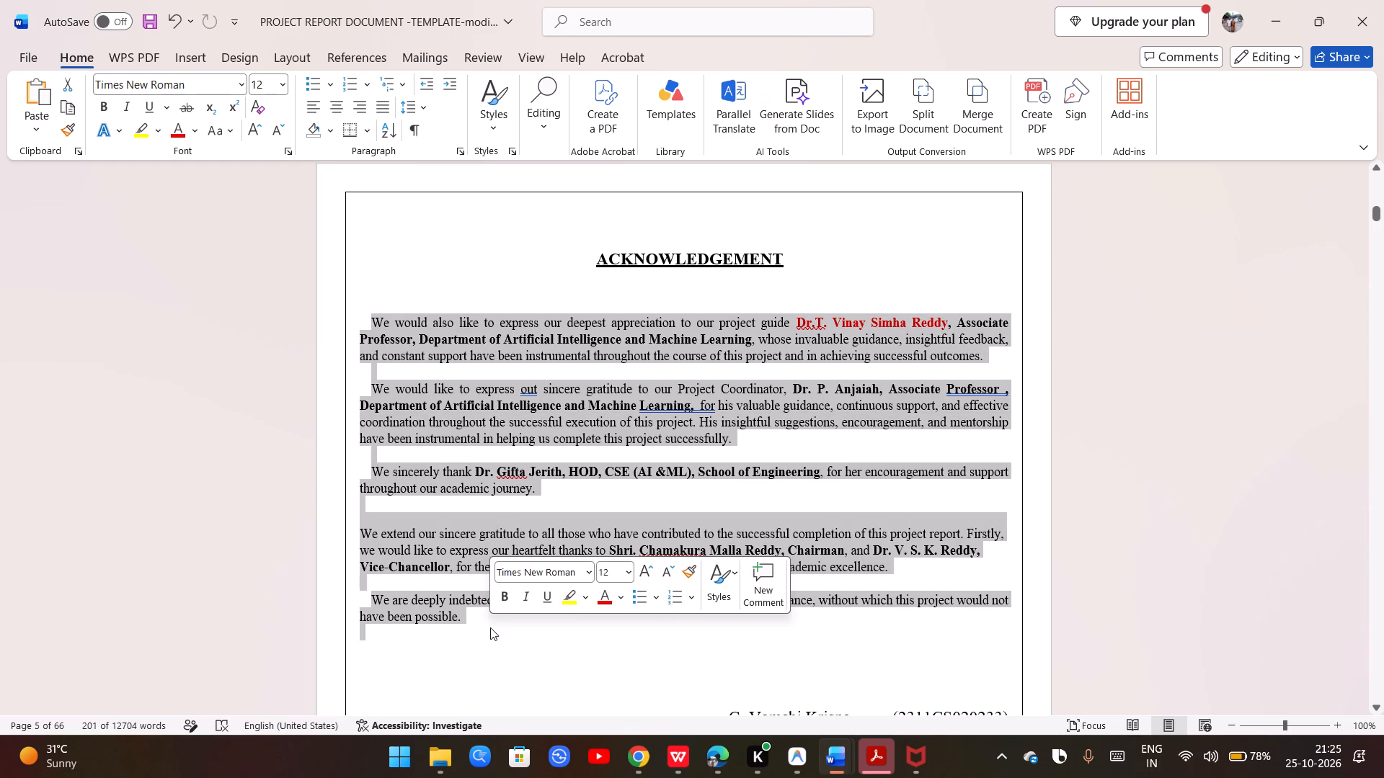
left_click(429, 111)
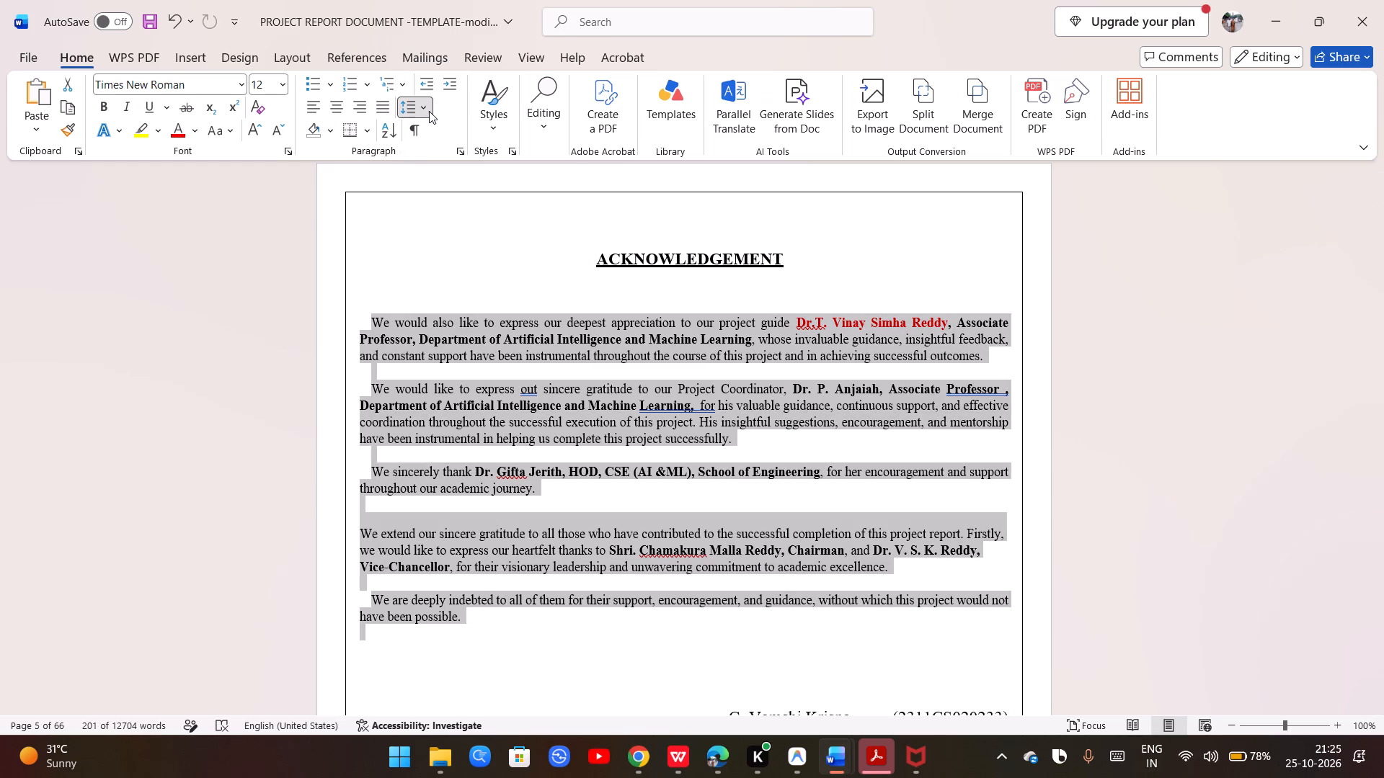
left_click(438, 176)
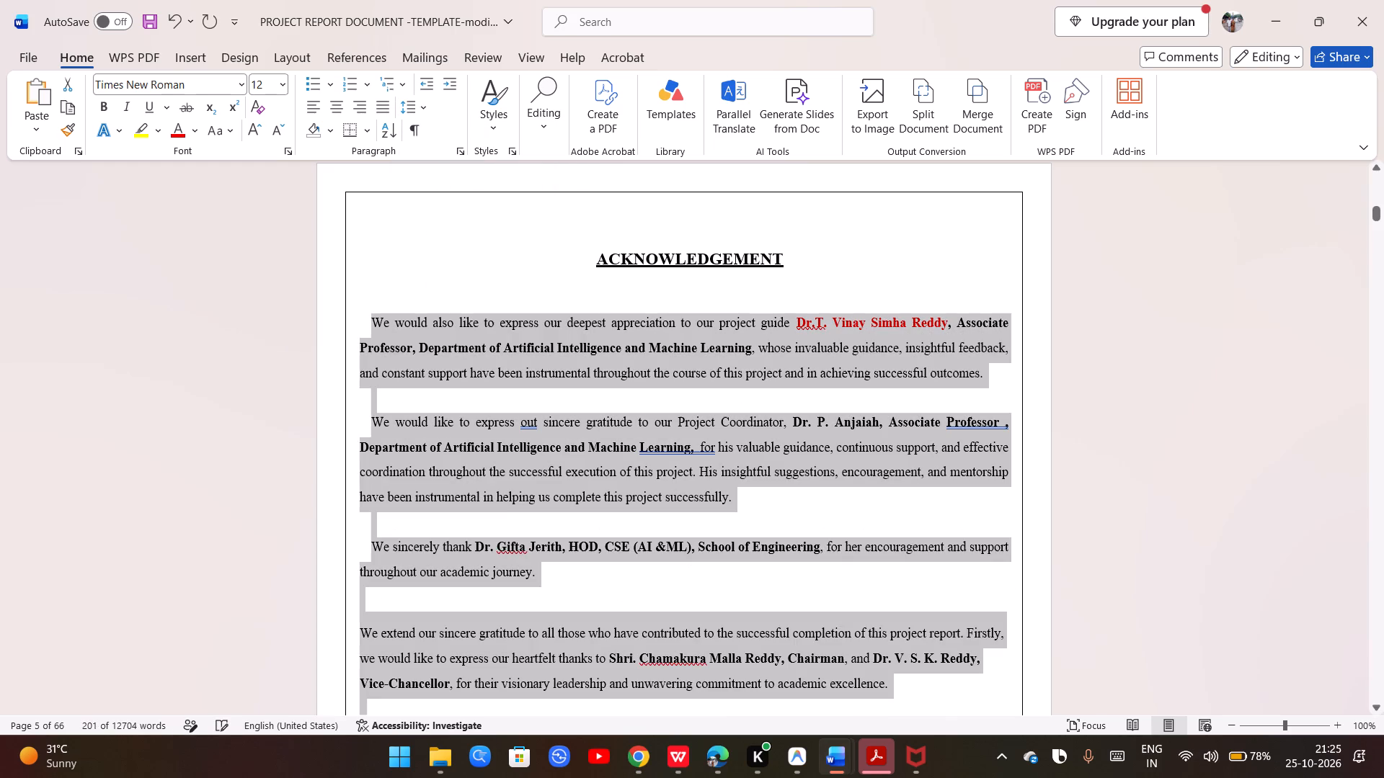
Compare the project report's acknowledgement paragraphs with the reference report's for line spacing and indentation.
key("alt+Tab")
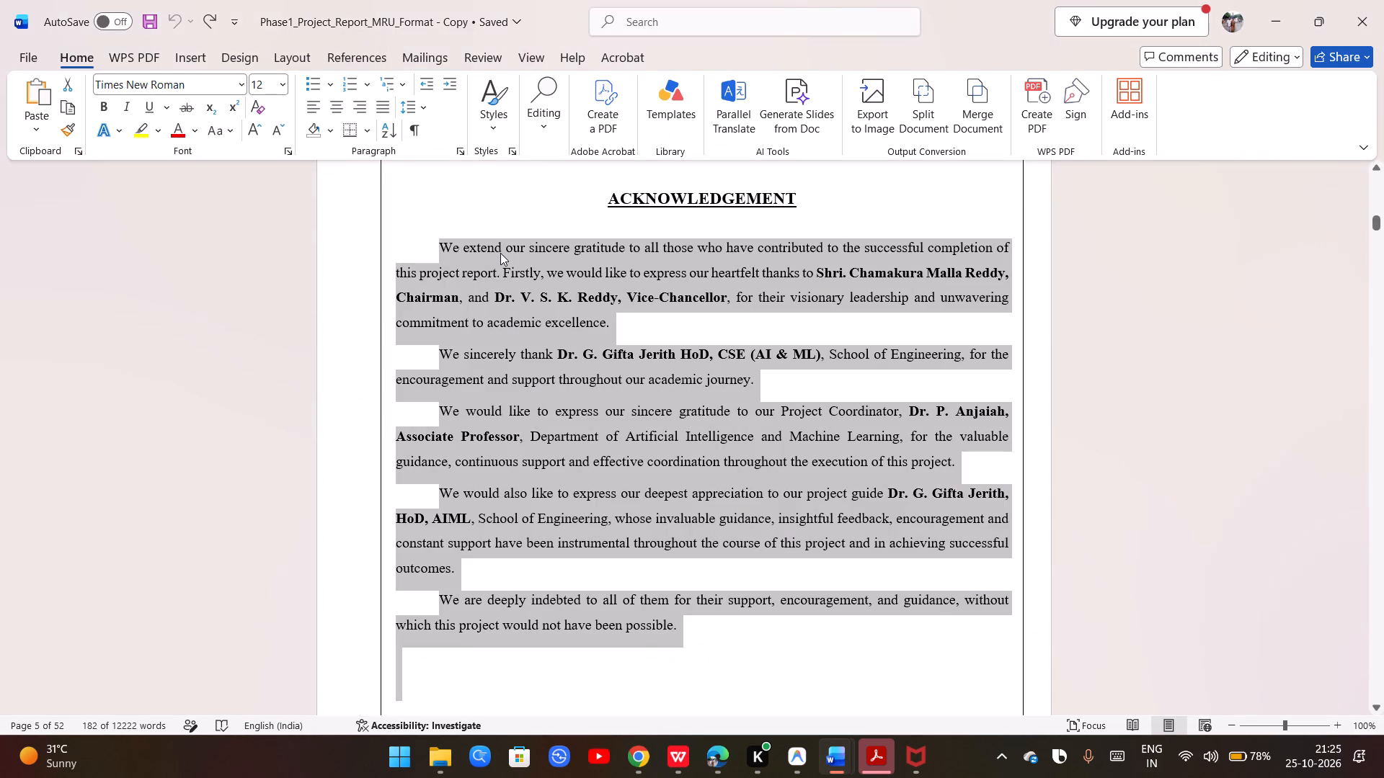
key("alt+Tab")
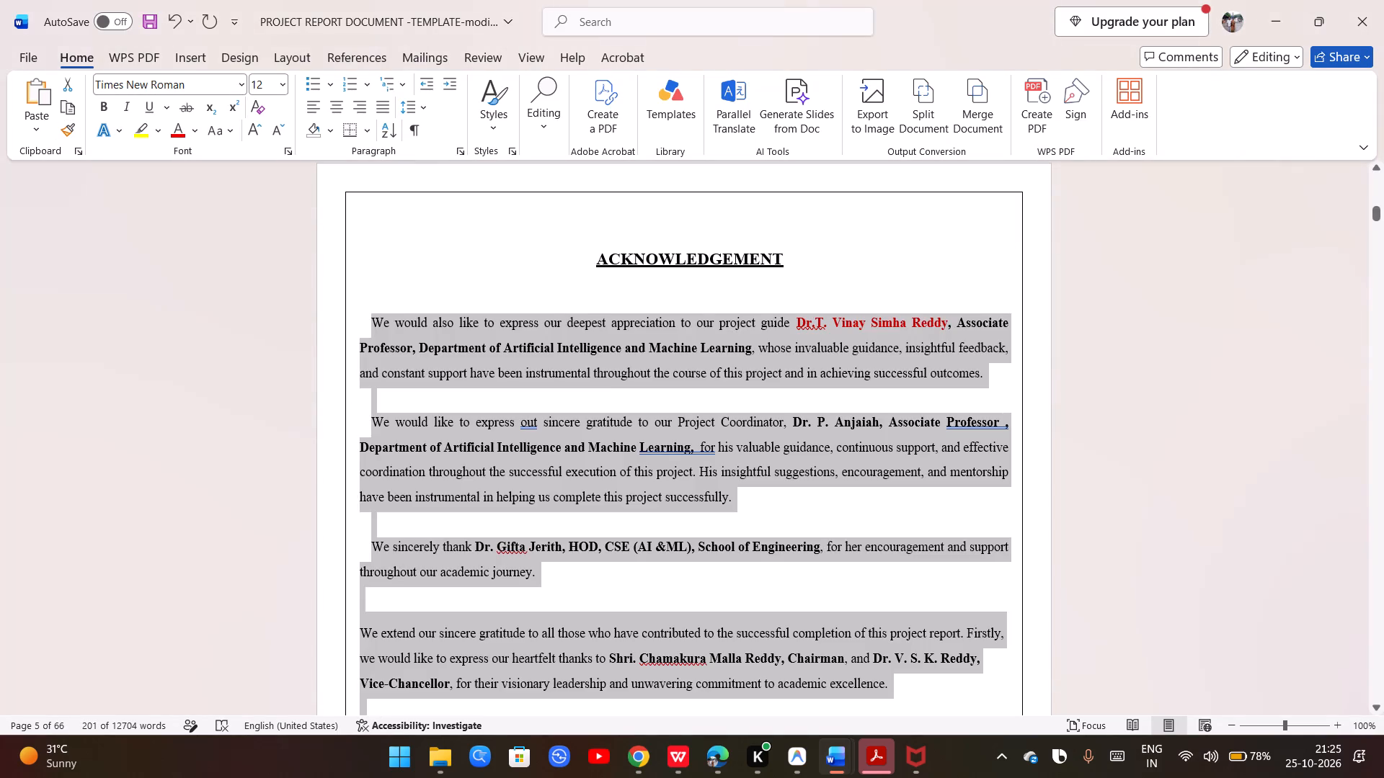
key("alt+Tab")
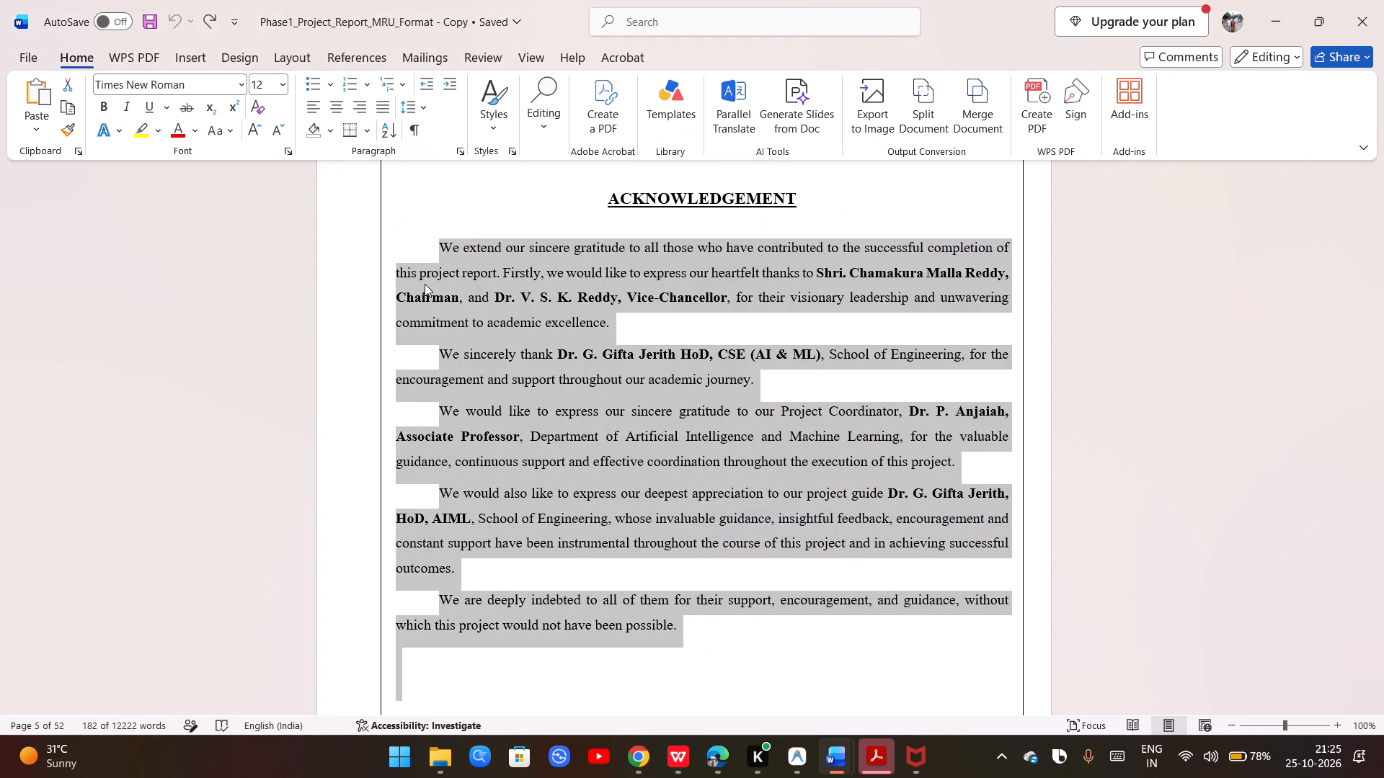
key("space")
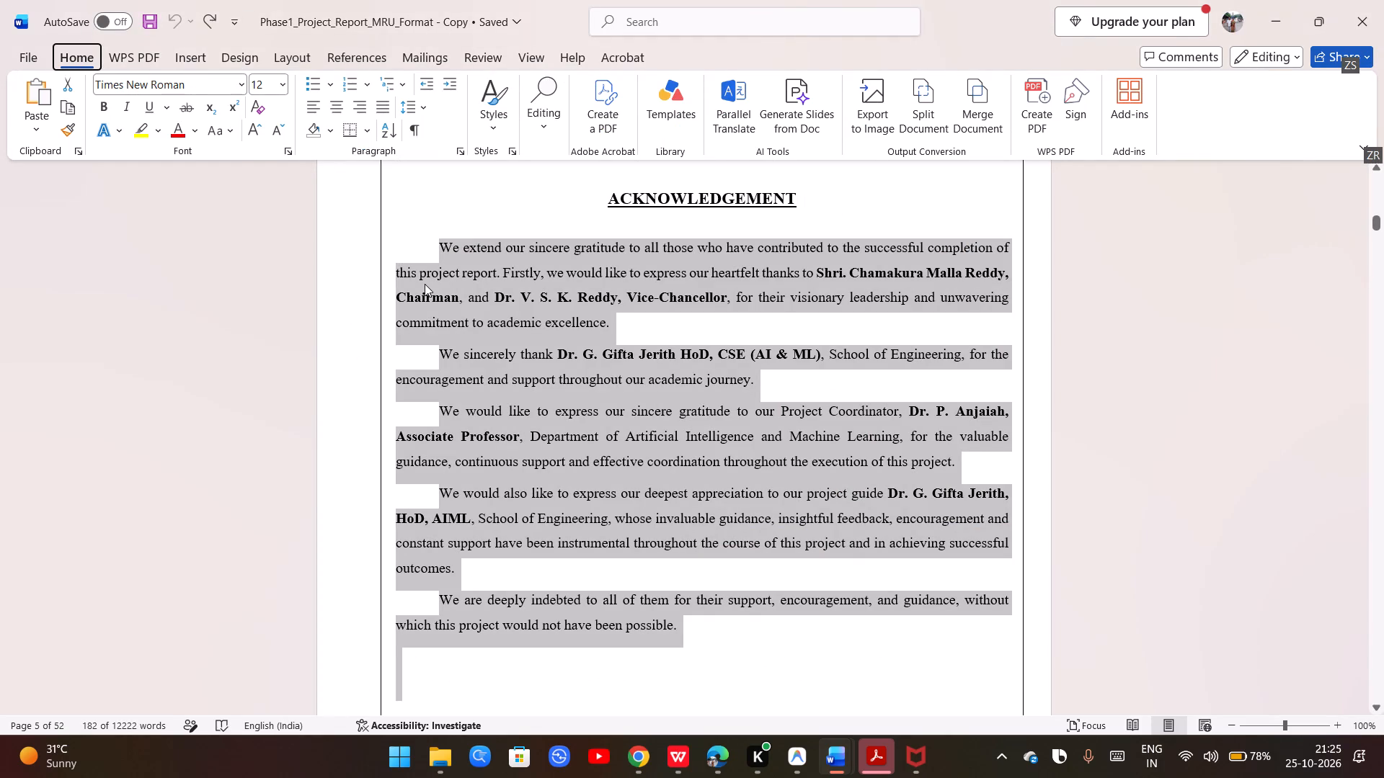
key("alt+Tab")
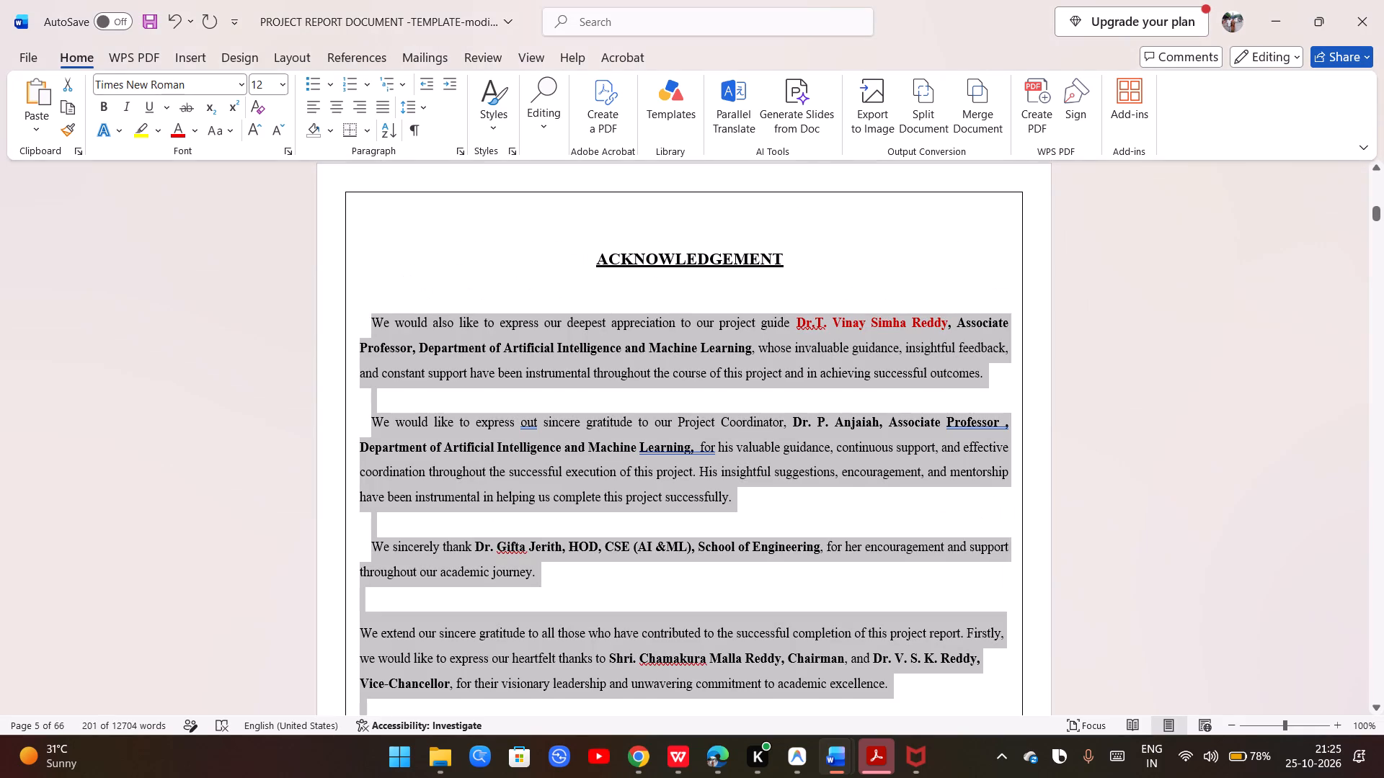
Indent the first line of the acknowledgement's project-guide paragraph by one tab stop, with a fresh blank line between it and the heading.
left_click(424, 304)
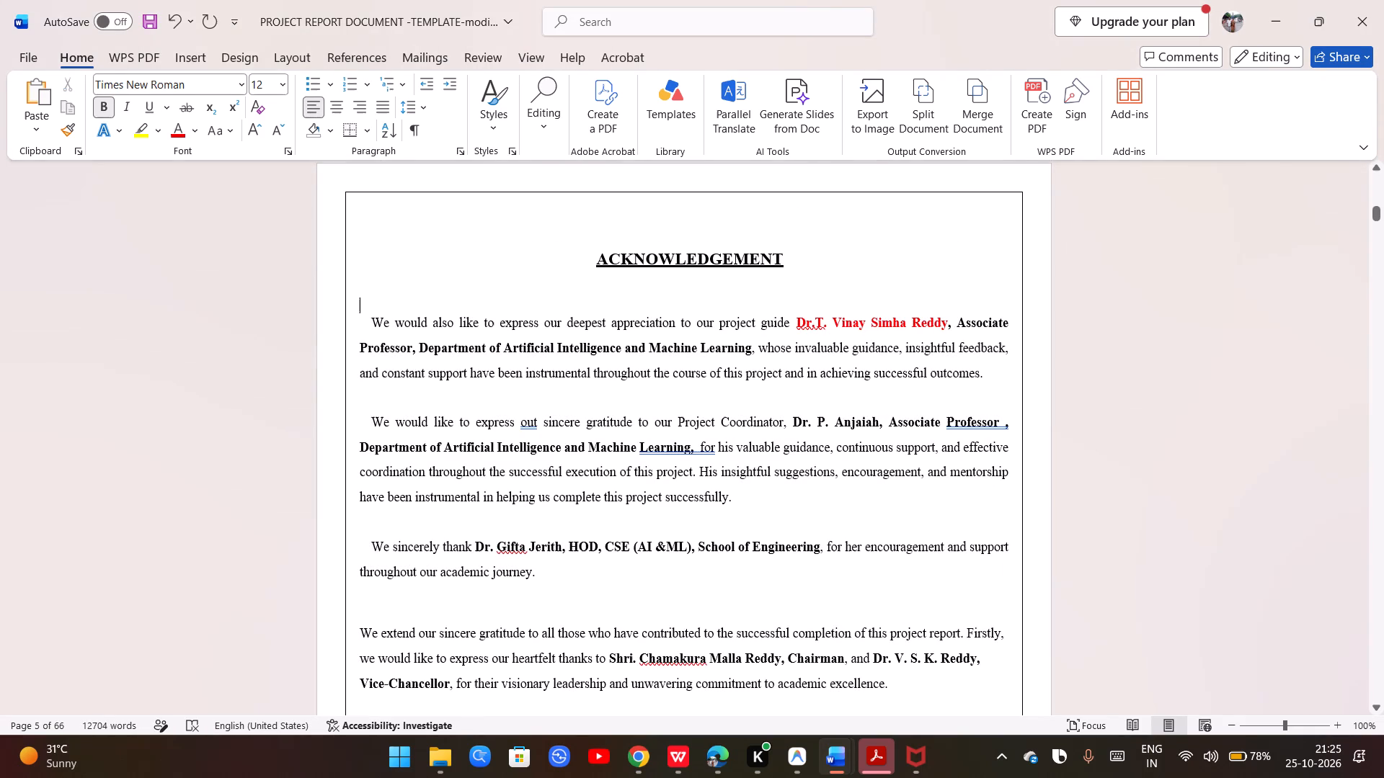
left_click_drag(424, 304, 398, 340)
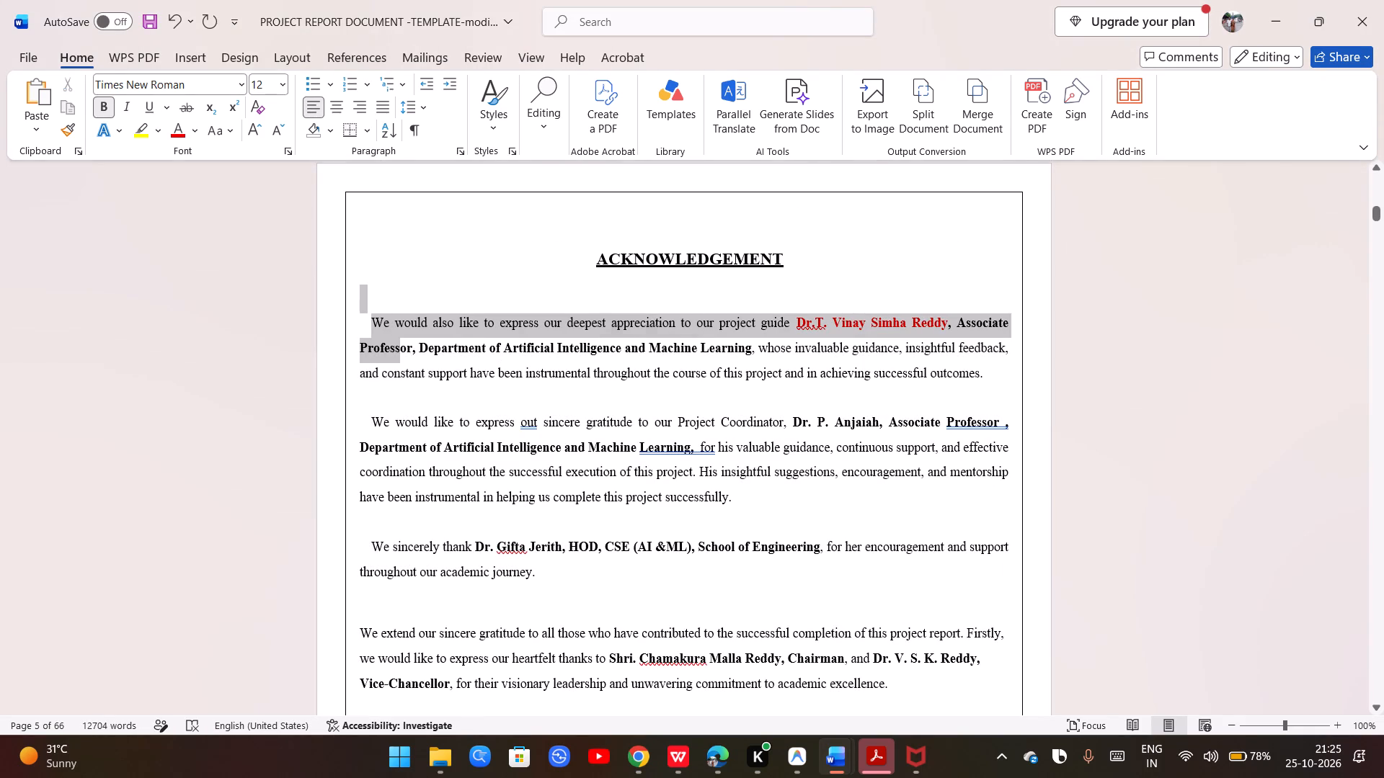
left_click(398, 340)
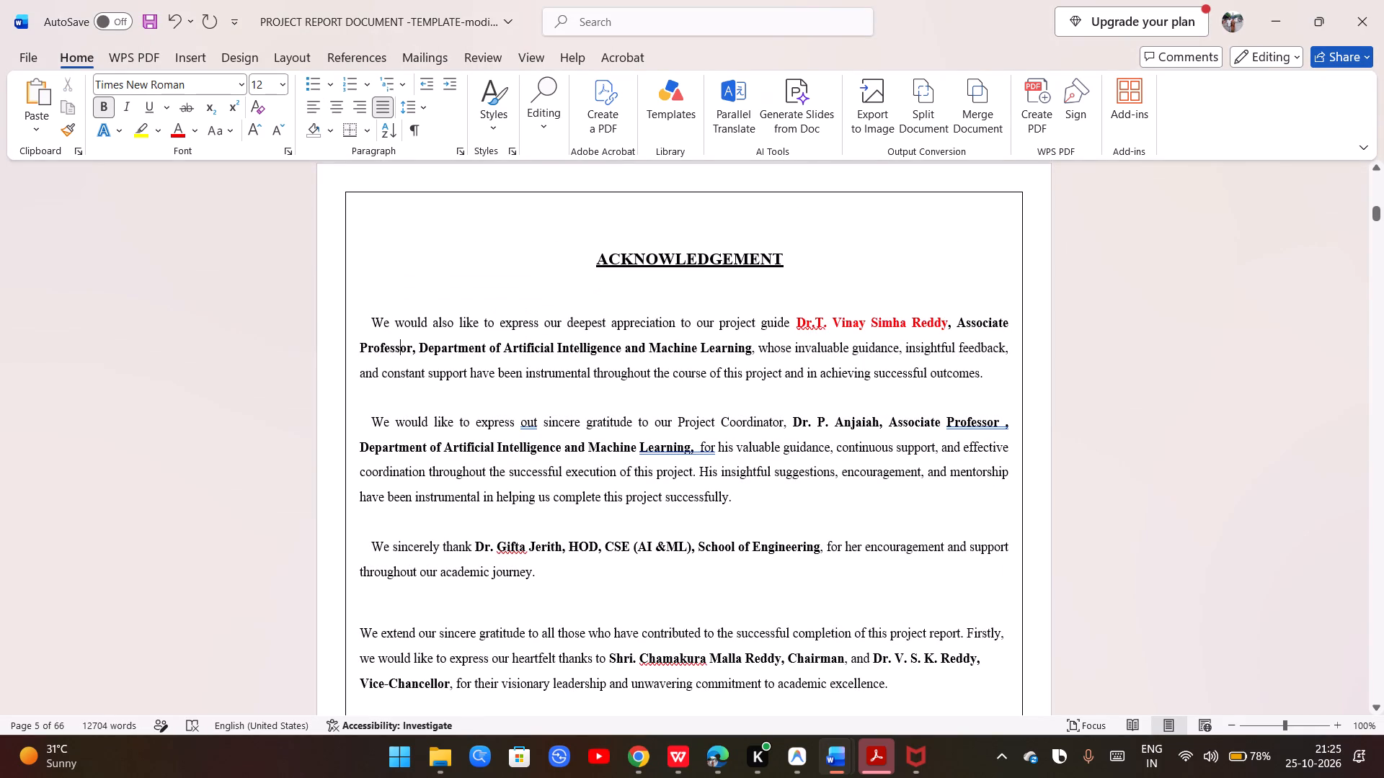
left_click(373, 323)
key("BackSpace")
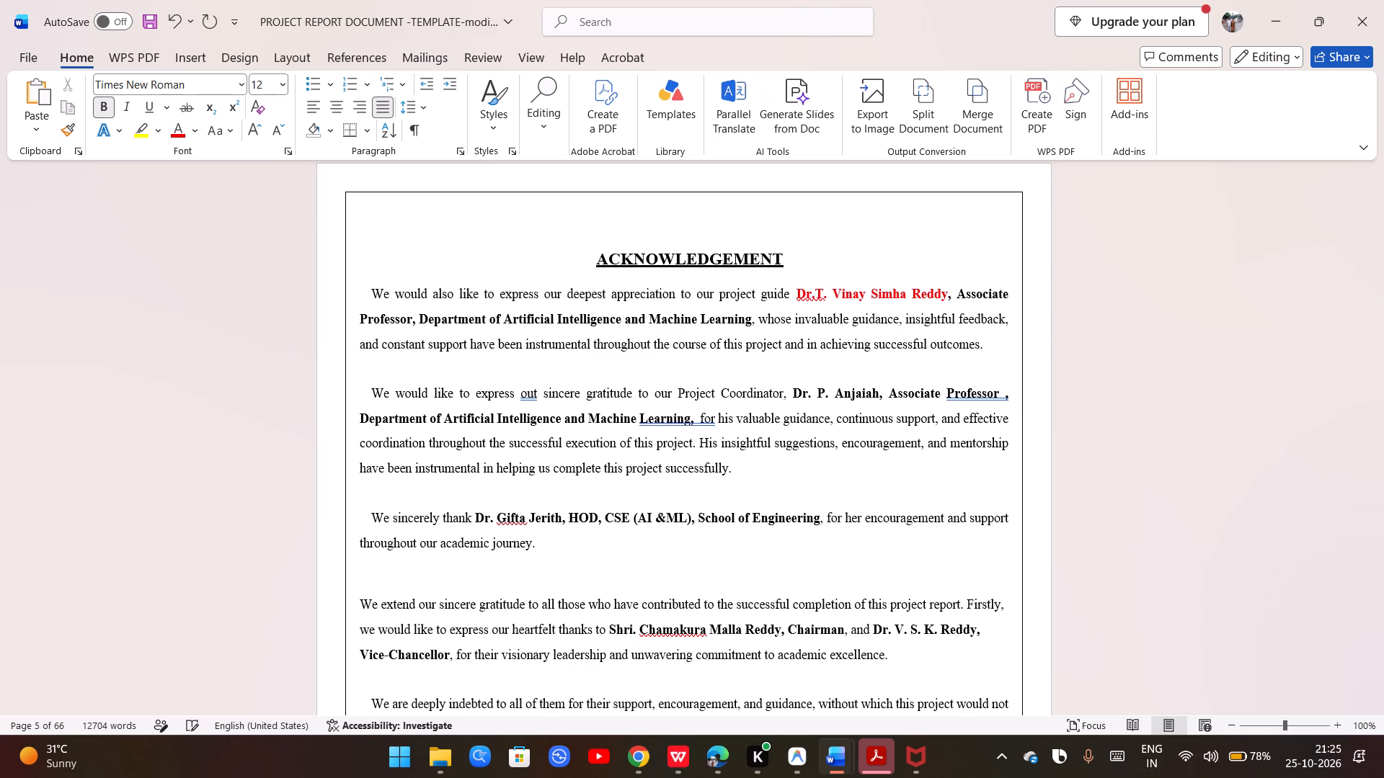
key("Tab")
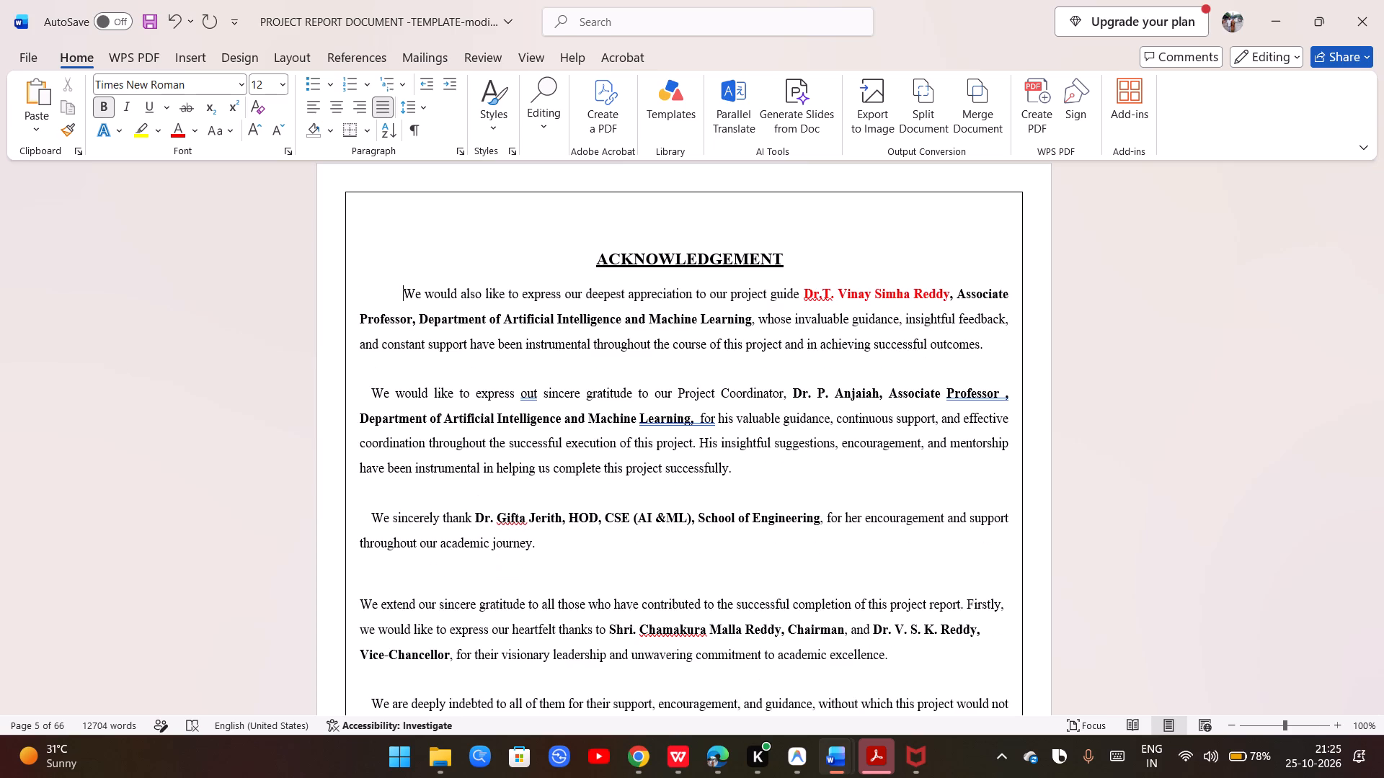
key("Return")
key("Tab")
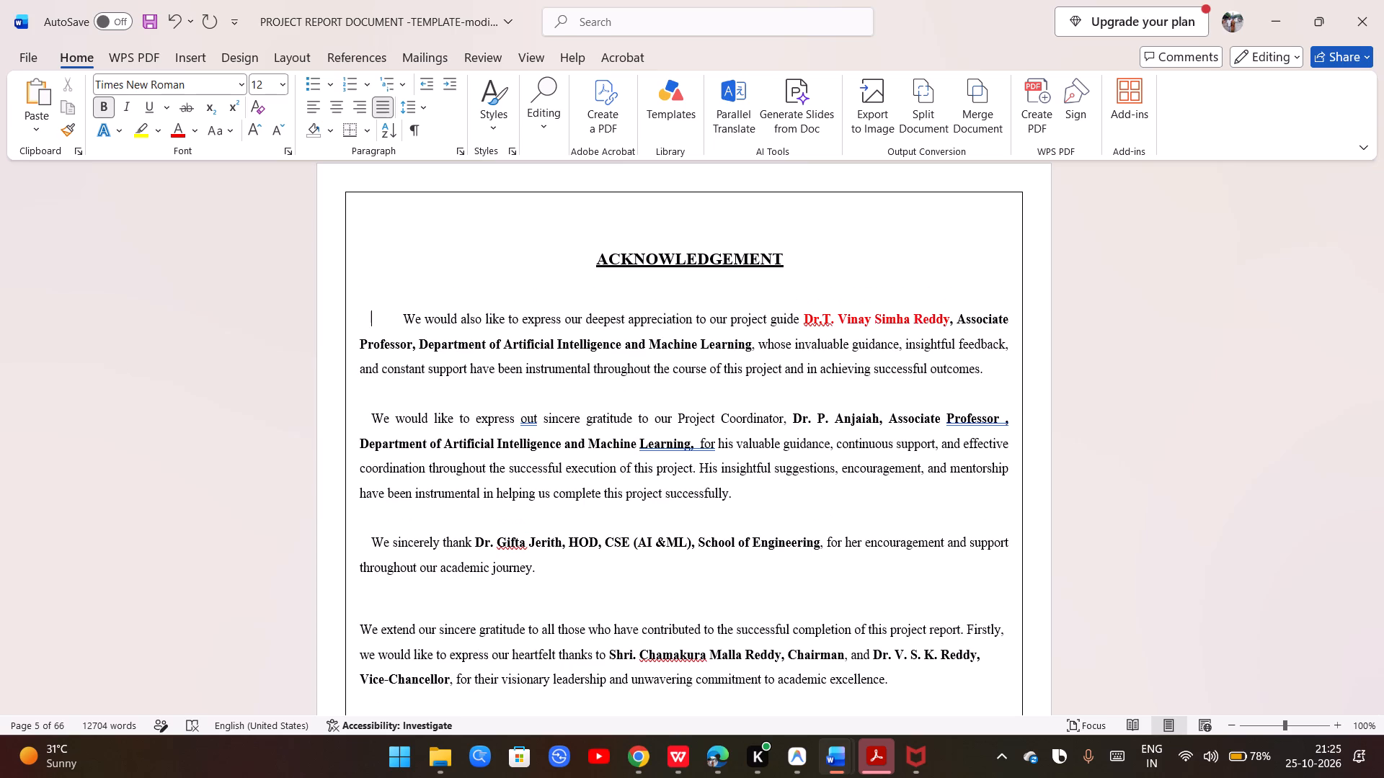
Indent the first line of the acknowledgement's Project Coordinator paragraph by one tab stop.
key("Down")
key("Down")
key("Down")
key("Down")
key("Left")
key("Left")
key("Left")
key("Left")
key("Tab")
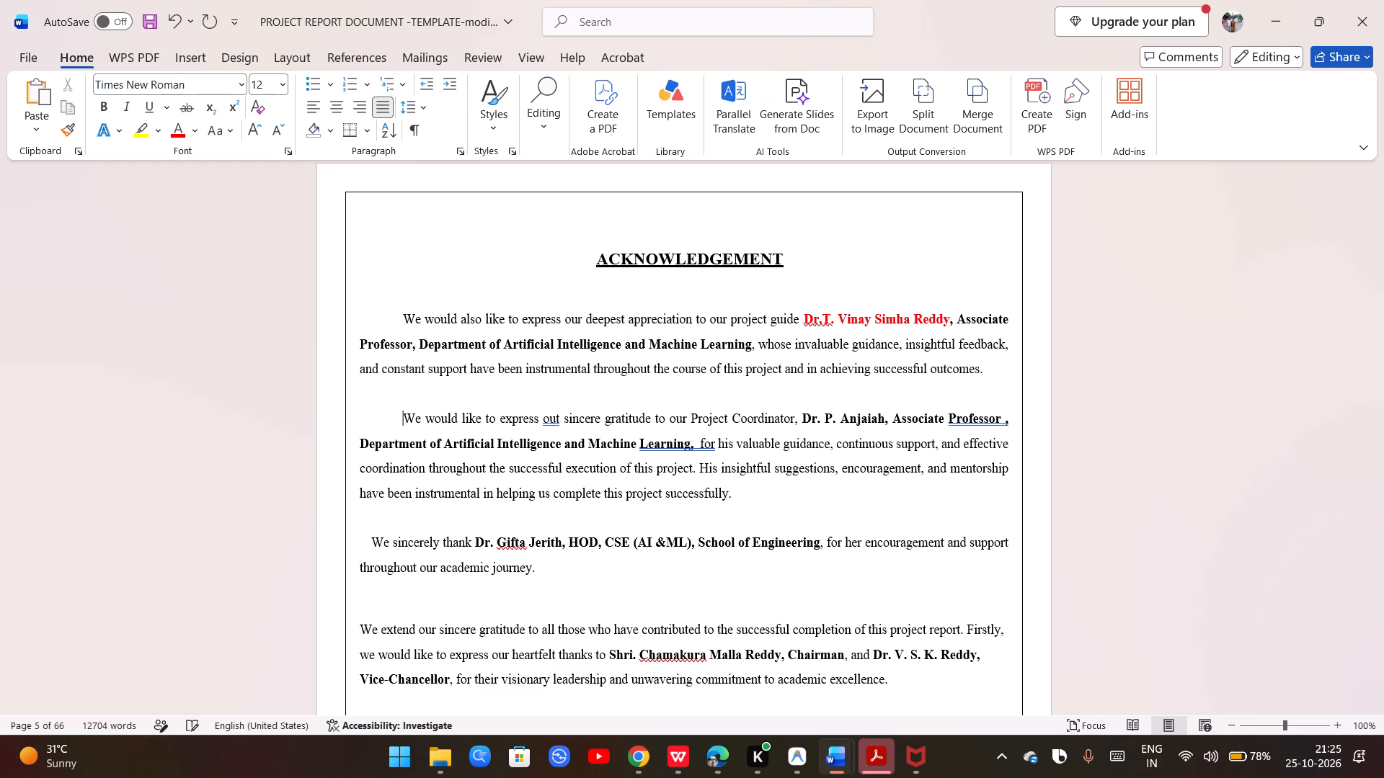
Indent the first line of the acknowledgement's HOD paragraph by one tab stop.
key("Down")
key("Down")
key("Down")
key("Down")
key("Down")
key("Down")
key("Up")
key("Left")
key("Left")
key("Left")
key("Left")
key("Left")
key("Tab")
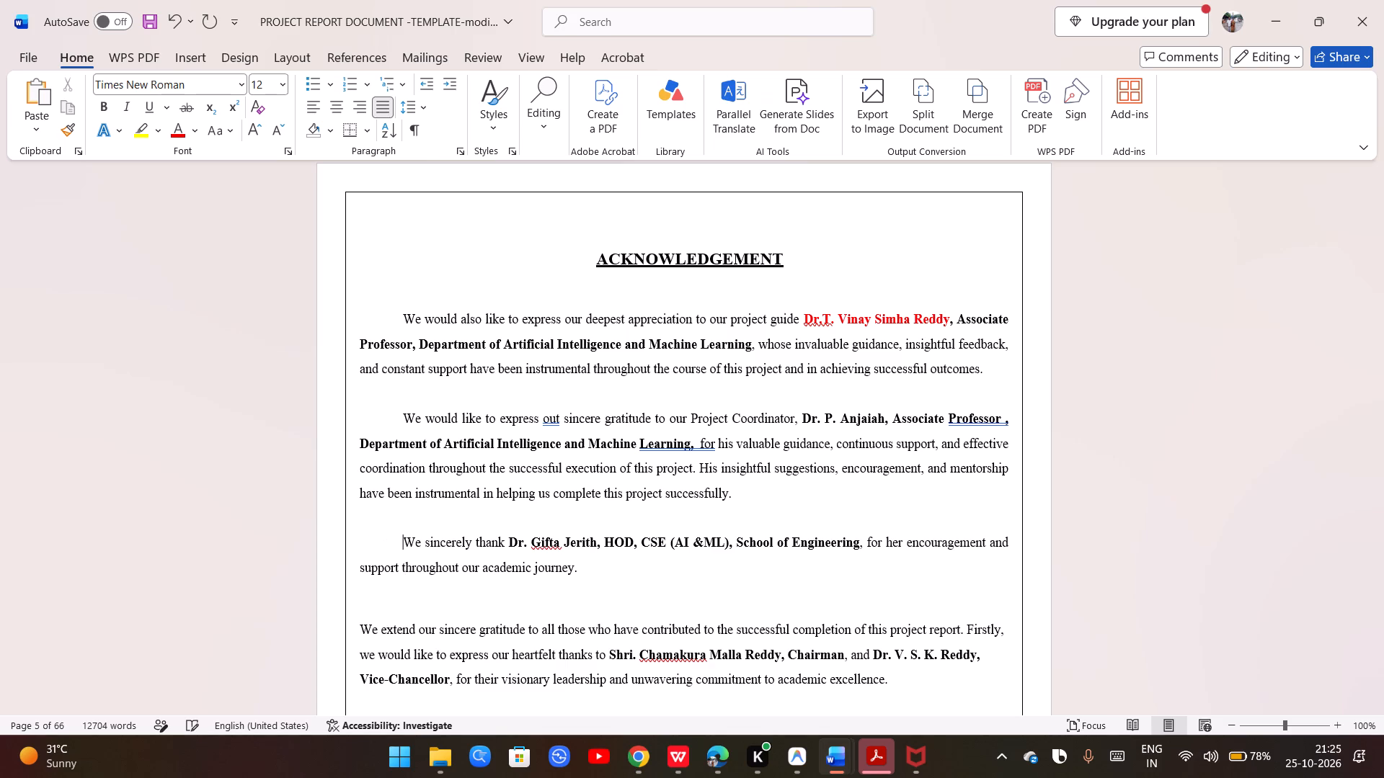
Compare the project report's acknowledgement with the reference report's for paragraph gaps, indentation and line spacing.
key("alt+Tab")
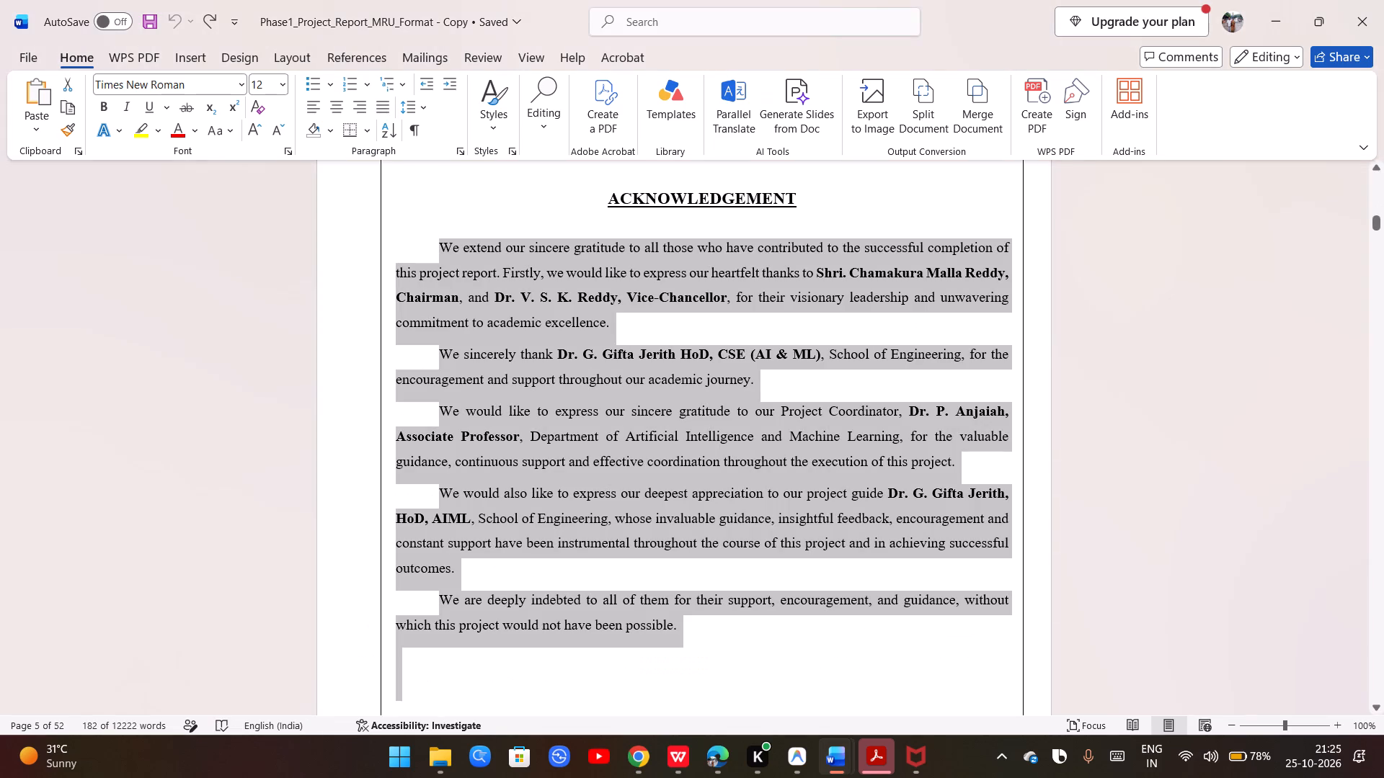
key("alt+Tab")
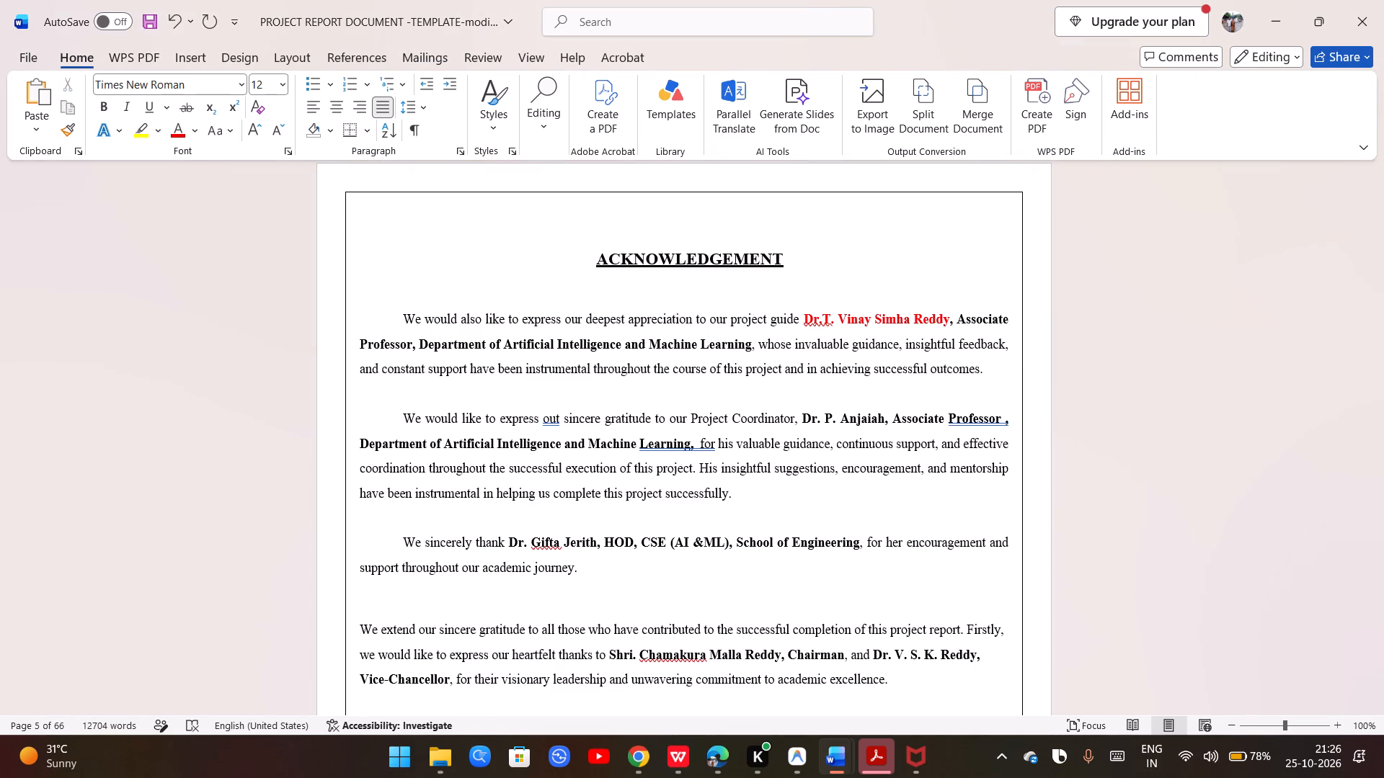
key("alt+Tab")
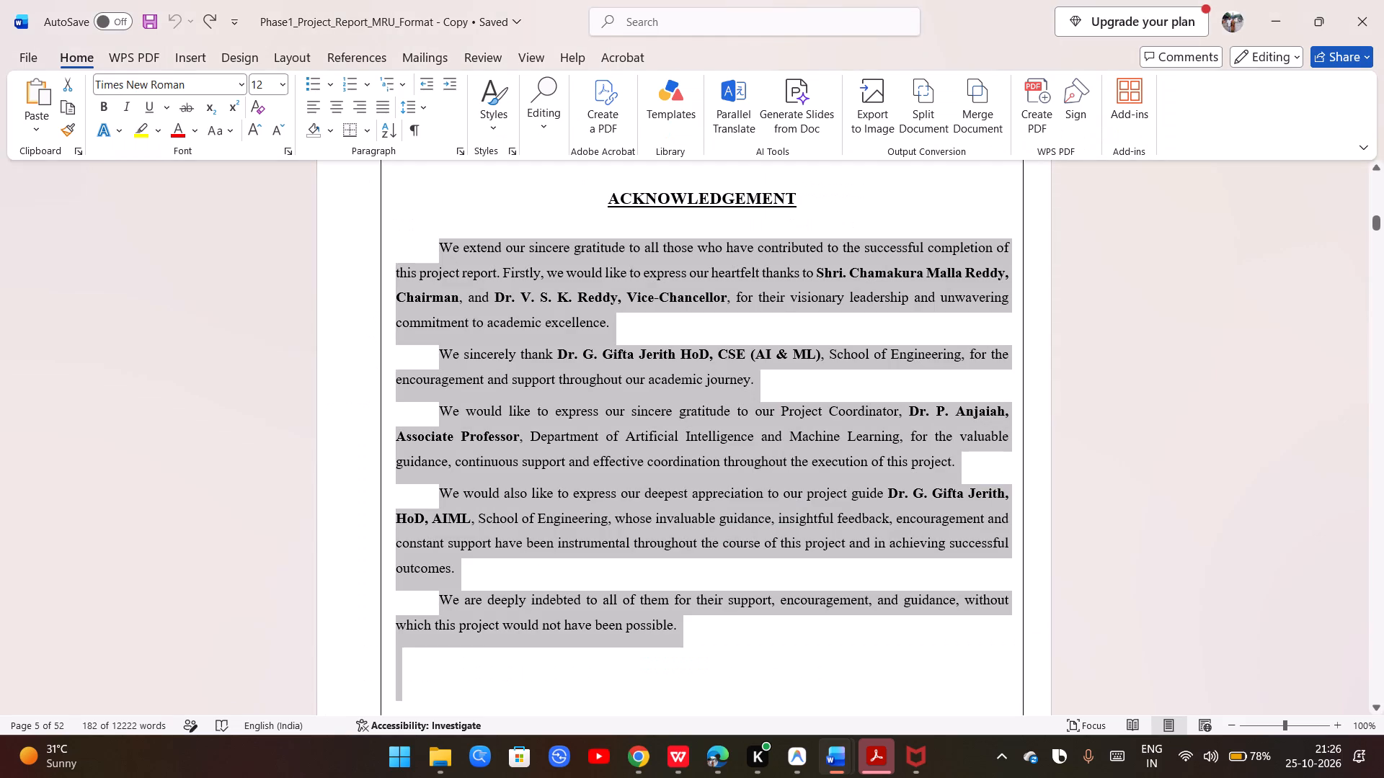
key("alt+Tab")
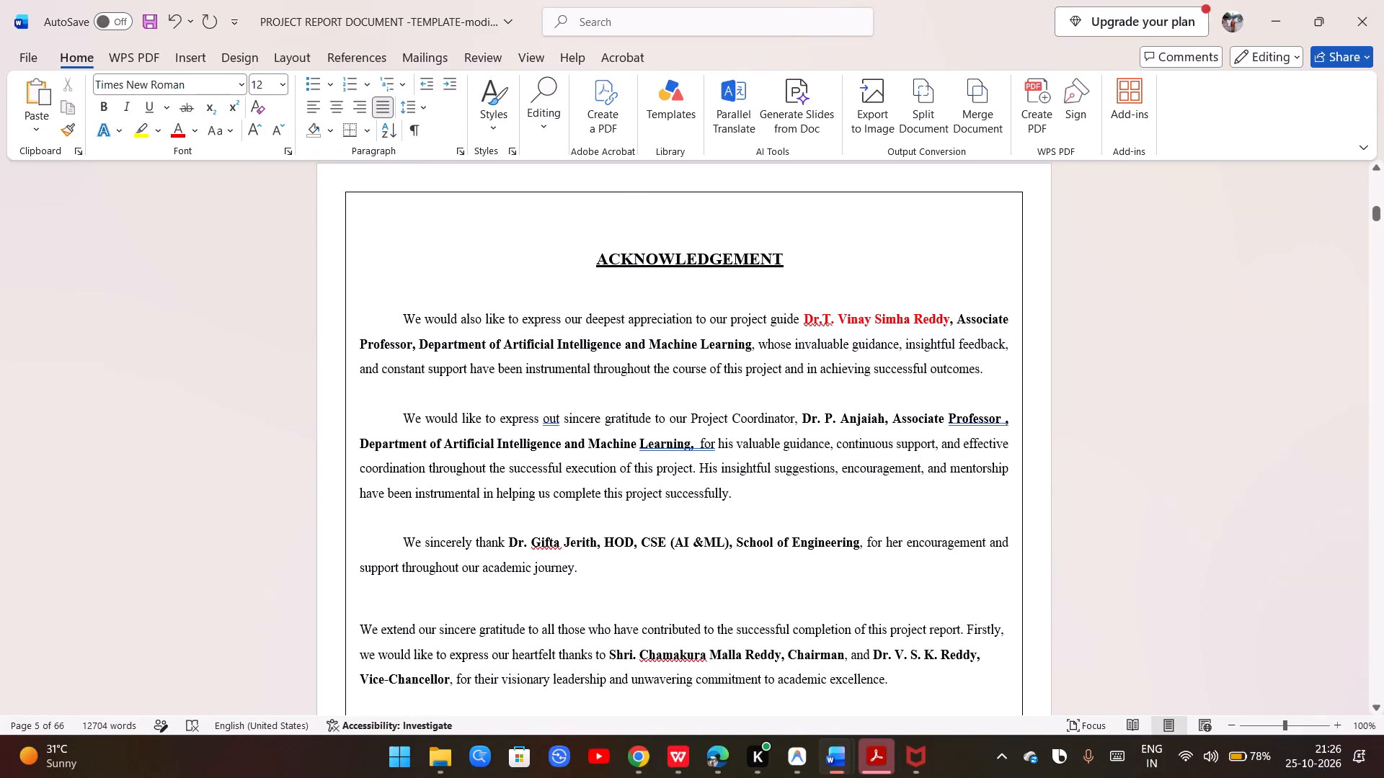
key("alt+Tab")
left_click(466, 514)
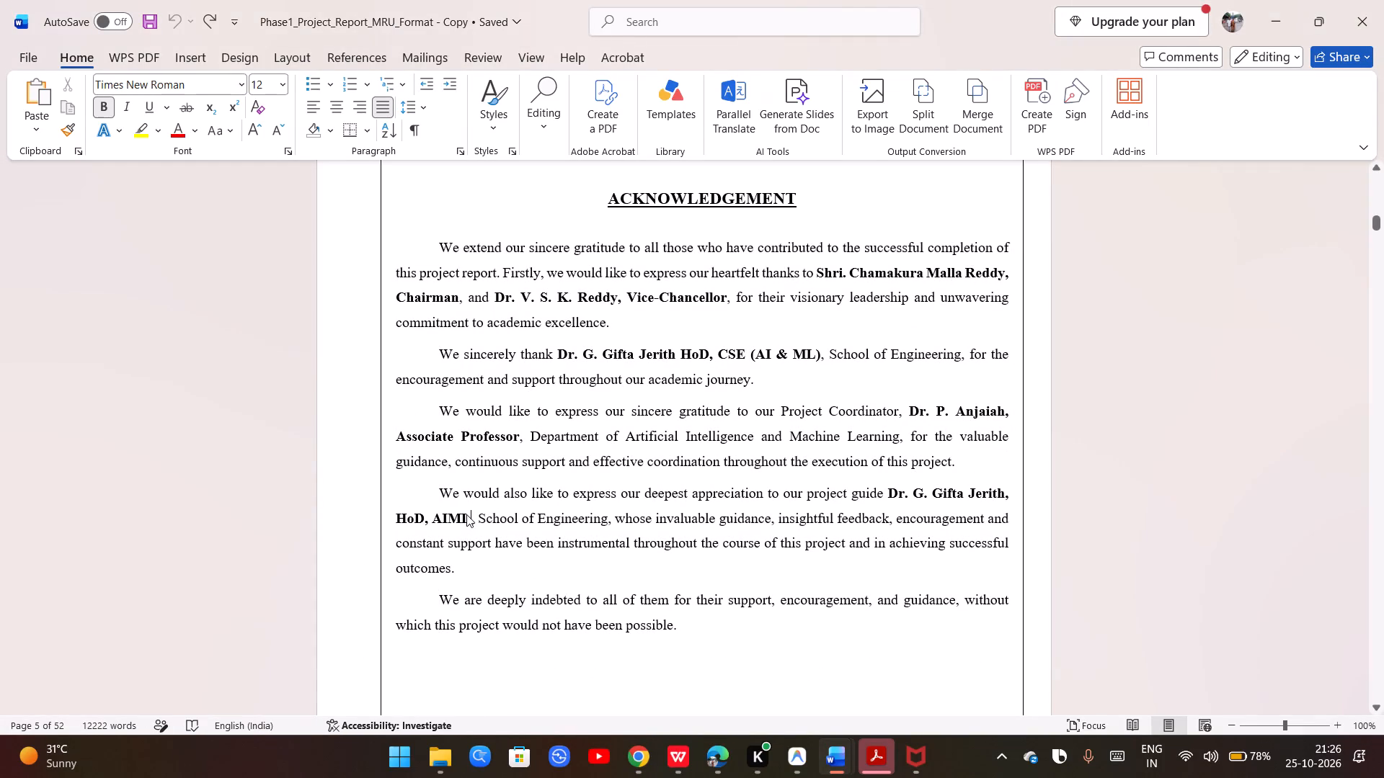
left_click(497, 519)
key("alt+Tab")
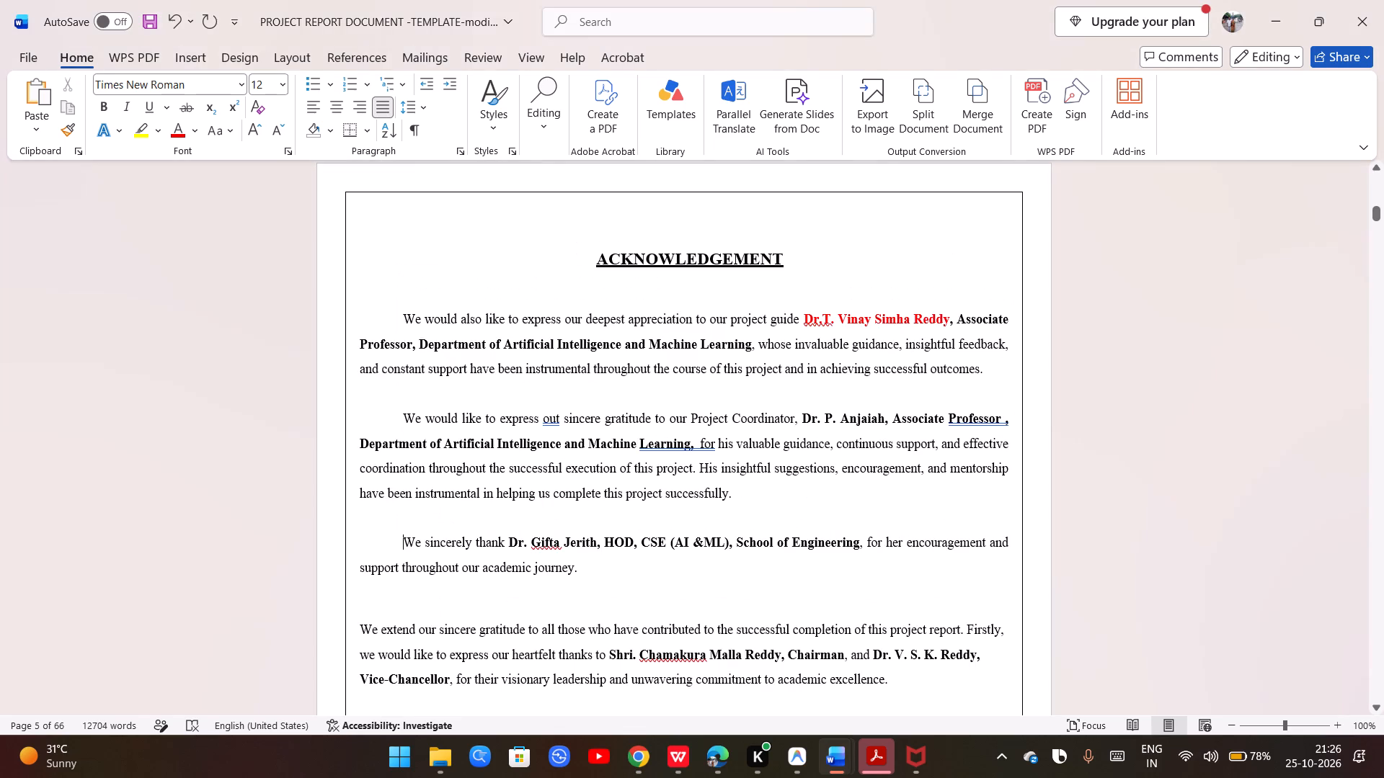
left_click(497, 519)
left_click(497, 541)
scroll(497, 541, "down", 1)
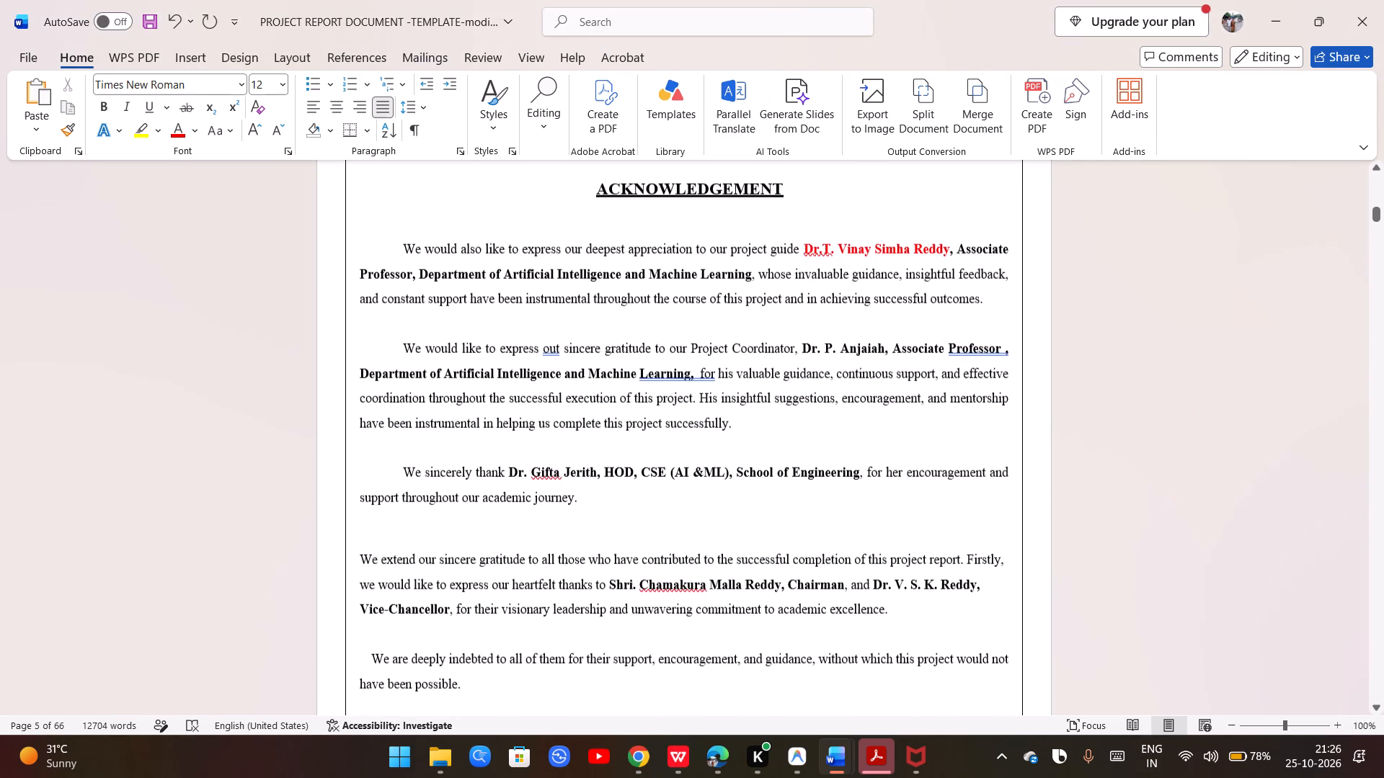
scroll(497, 541, "down", 1)
key("alt+Tab")
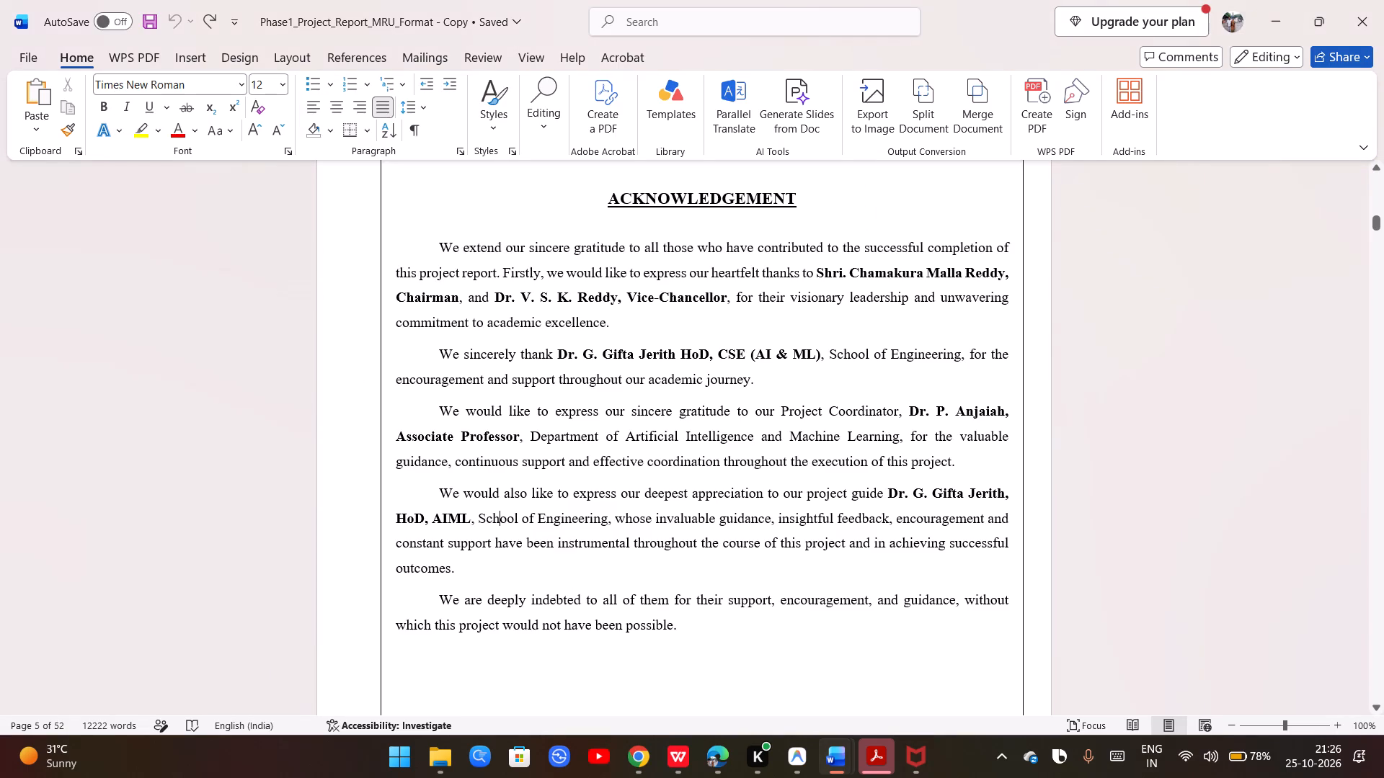
left_click(513, 532)
left_click(426, 112)
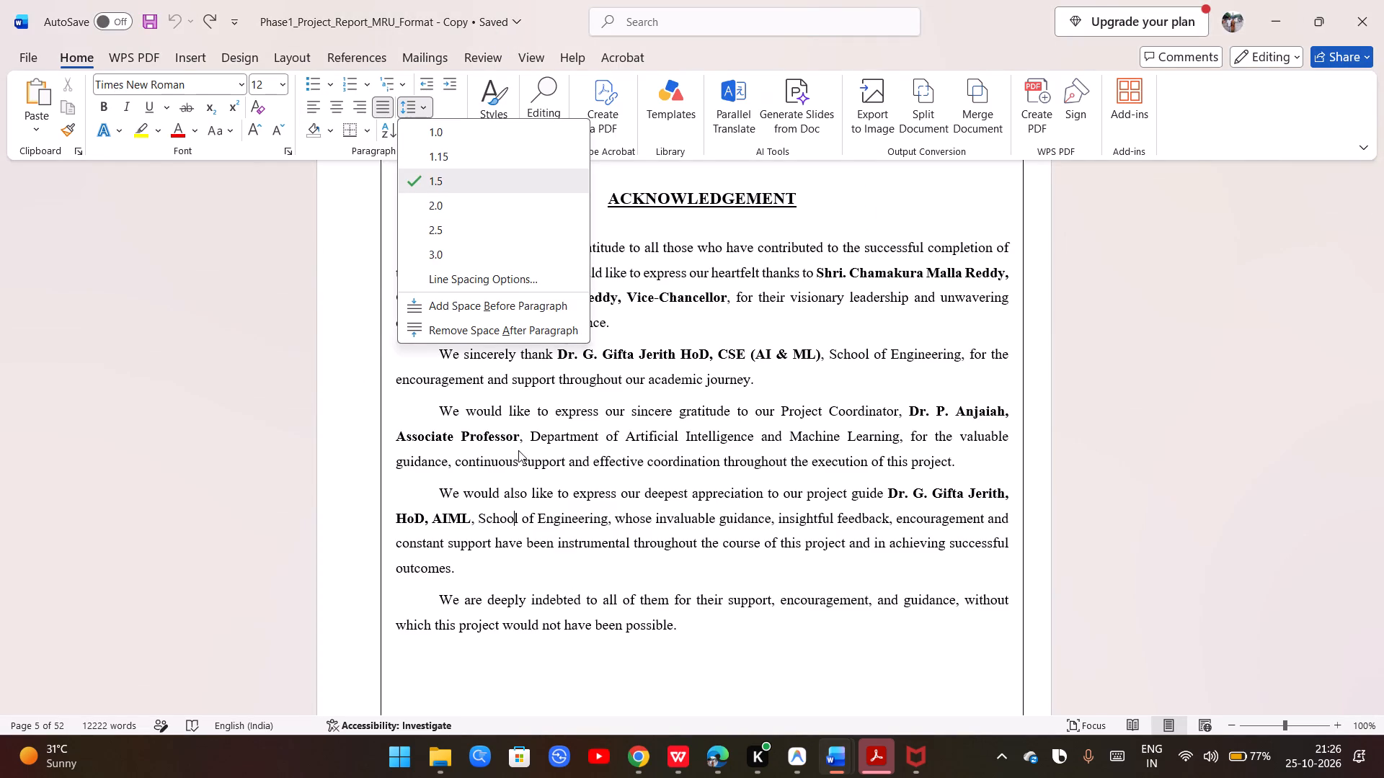
left_click(518, 450)
key("alt+Tab")
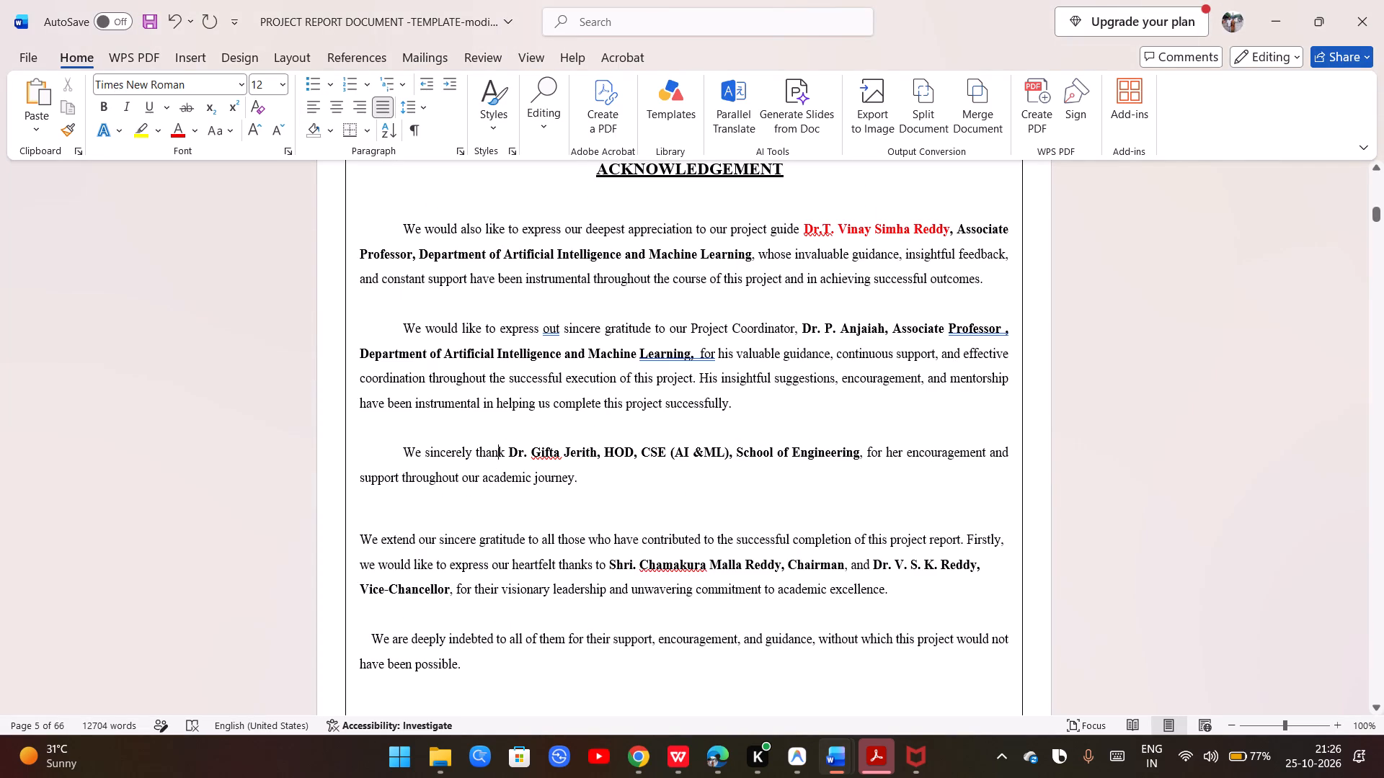
Delete the extra blank line between the project report's HOD paragraph and its Chairman and Vice-Chancellor paragraph.
left_click(520, 517)
key("alt+Tab")
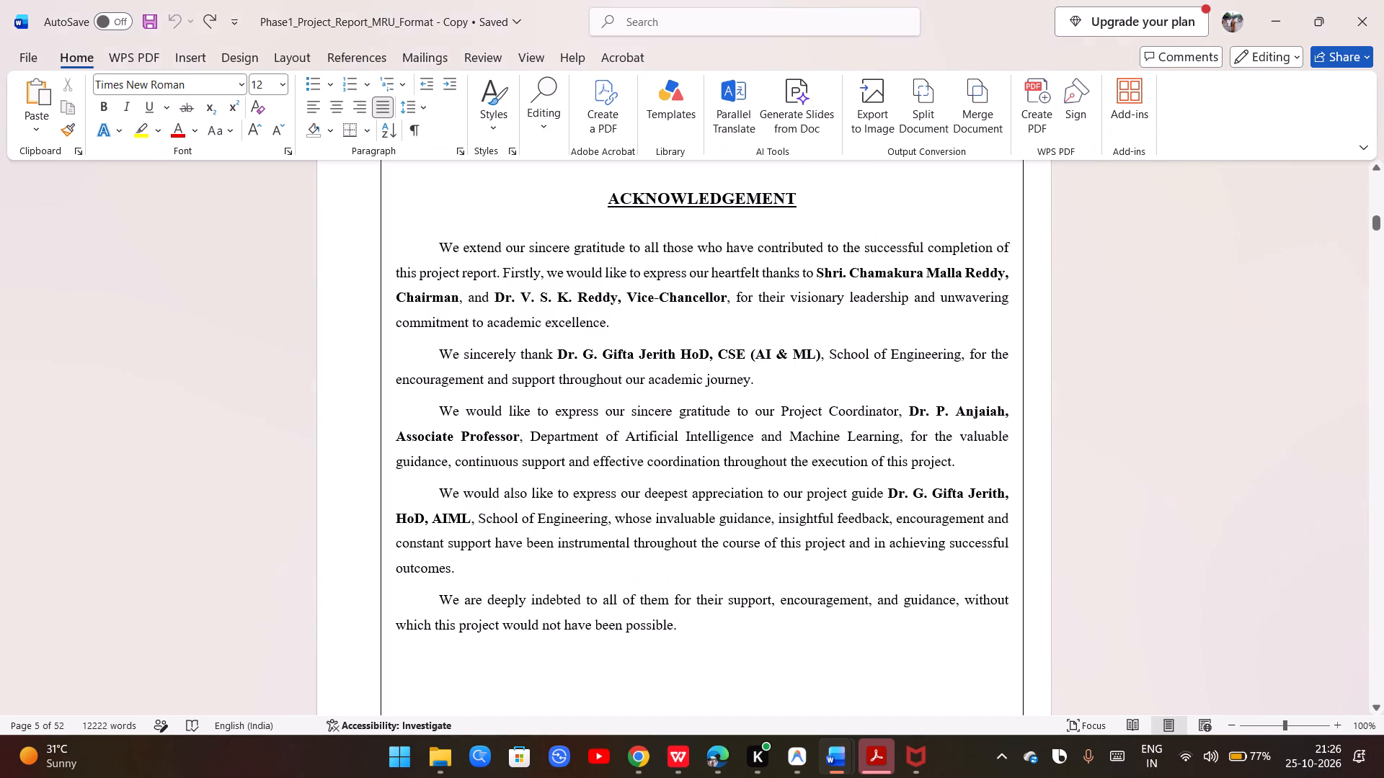
key("alt+Tab")
key("BackSpace")
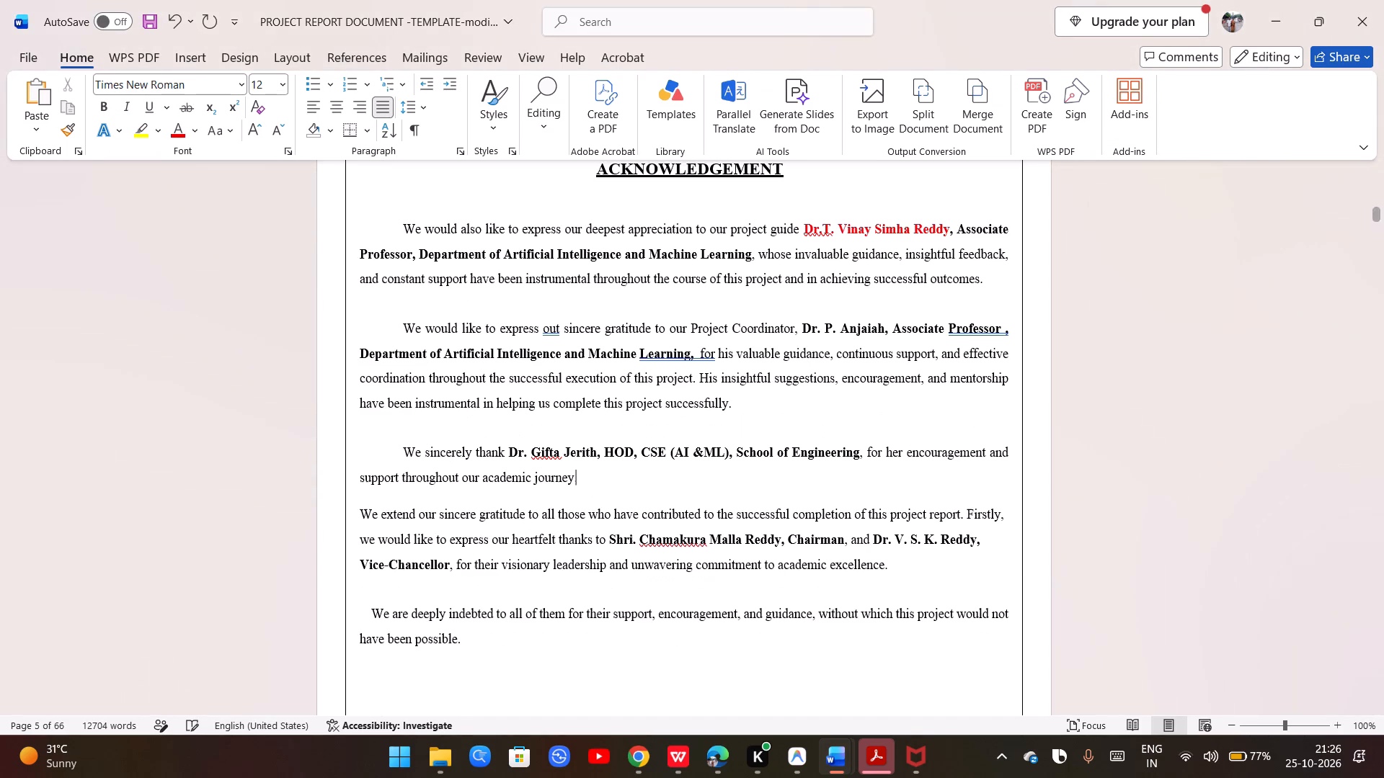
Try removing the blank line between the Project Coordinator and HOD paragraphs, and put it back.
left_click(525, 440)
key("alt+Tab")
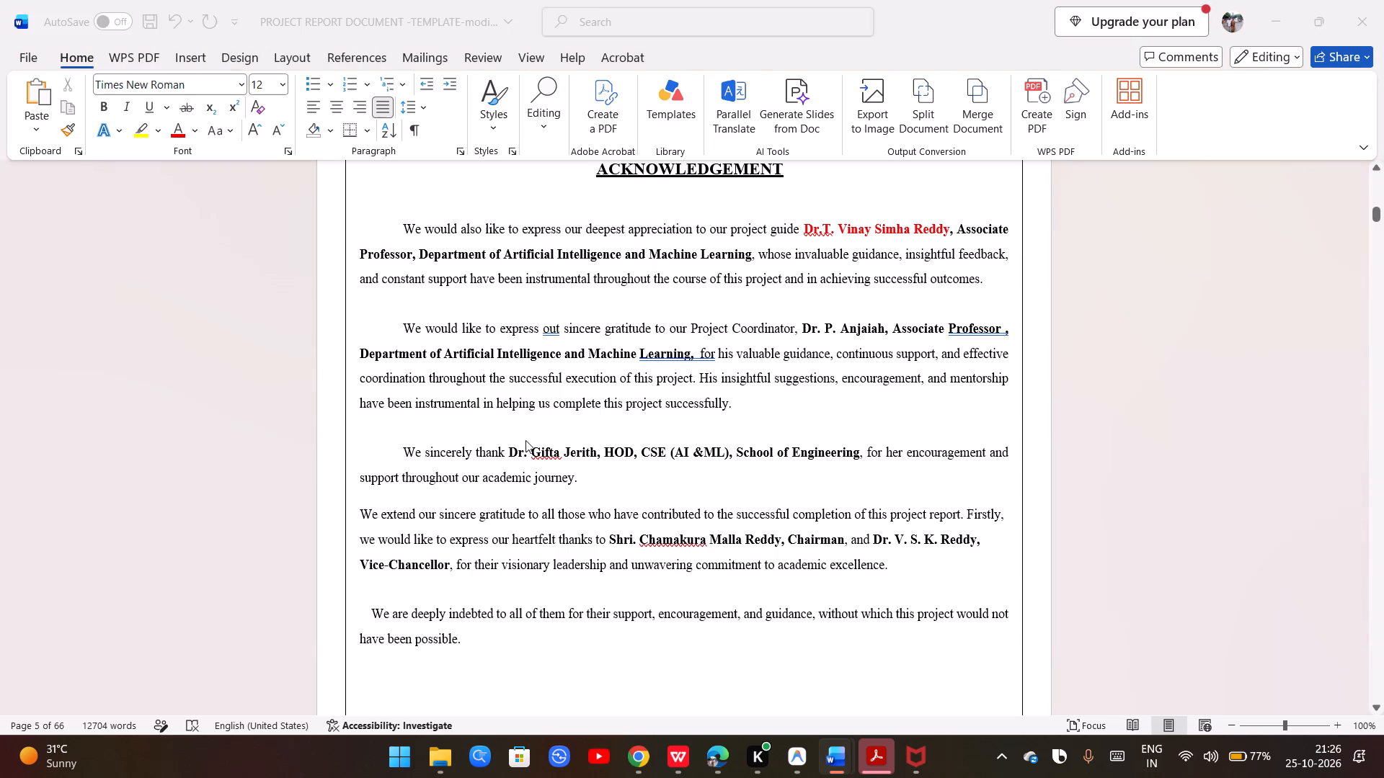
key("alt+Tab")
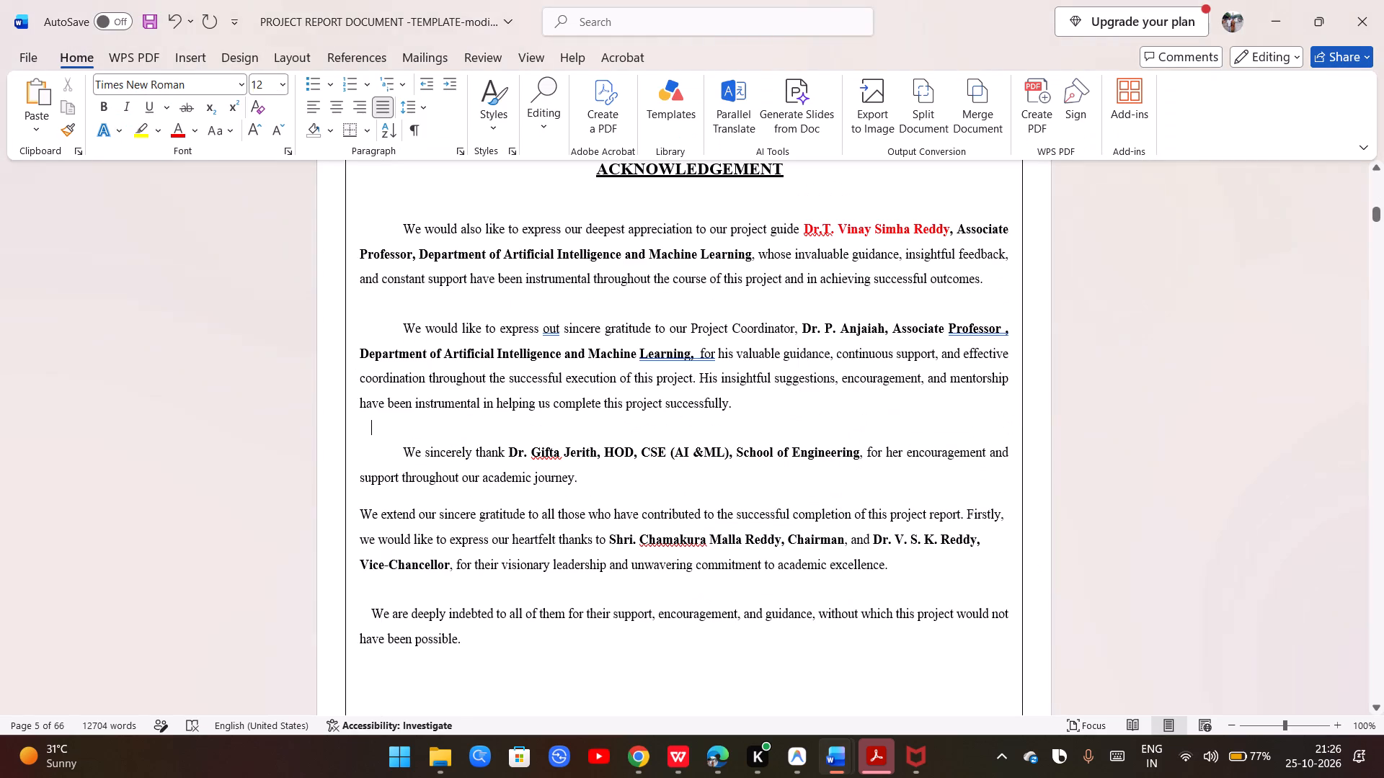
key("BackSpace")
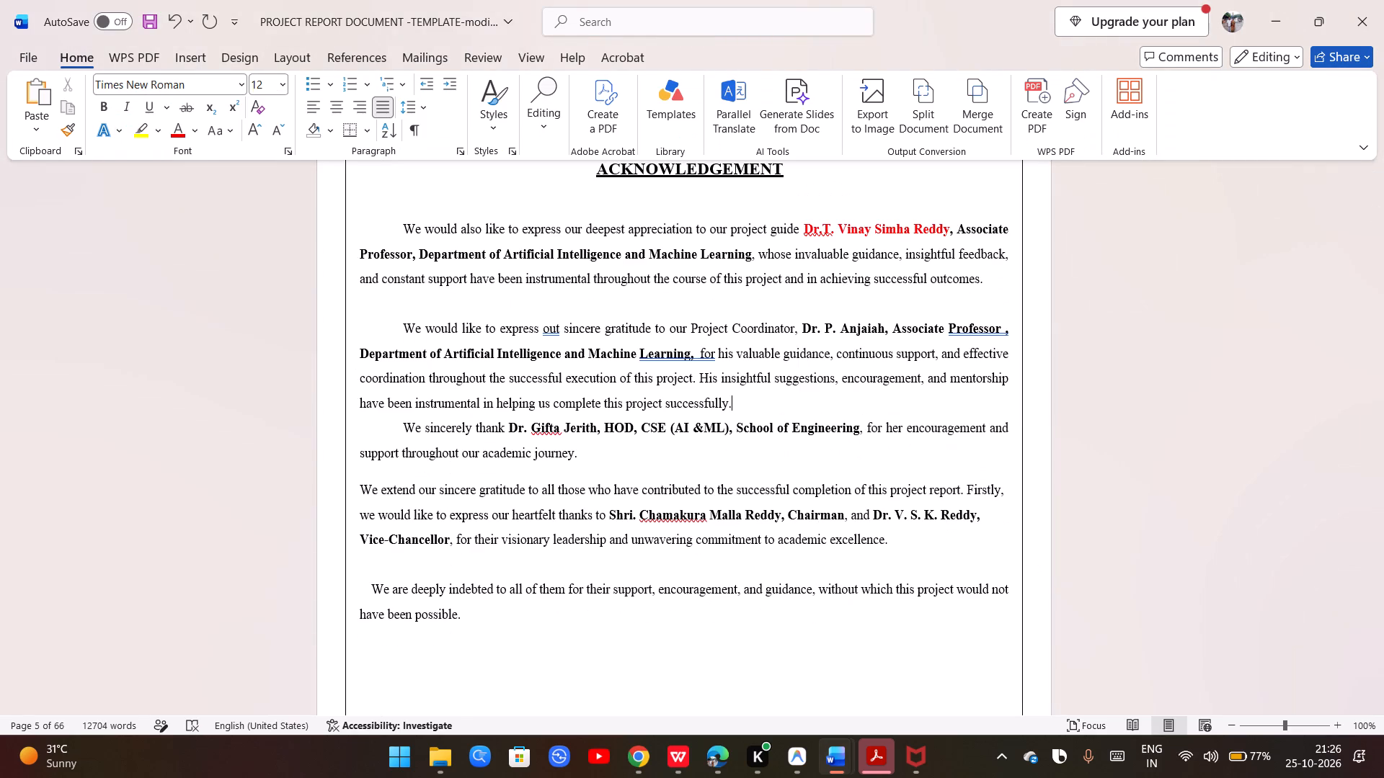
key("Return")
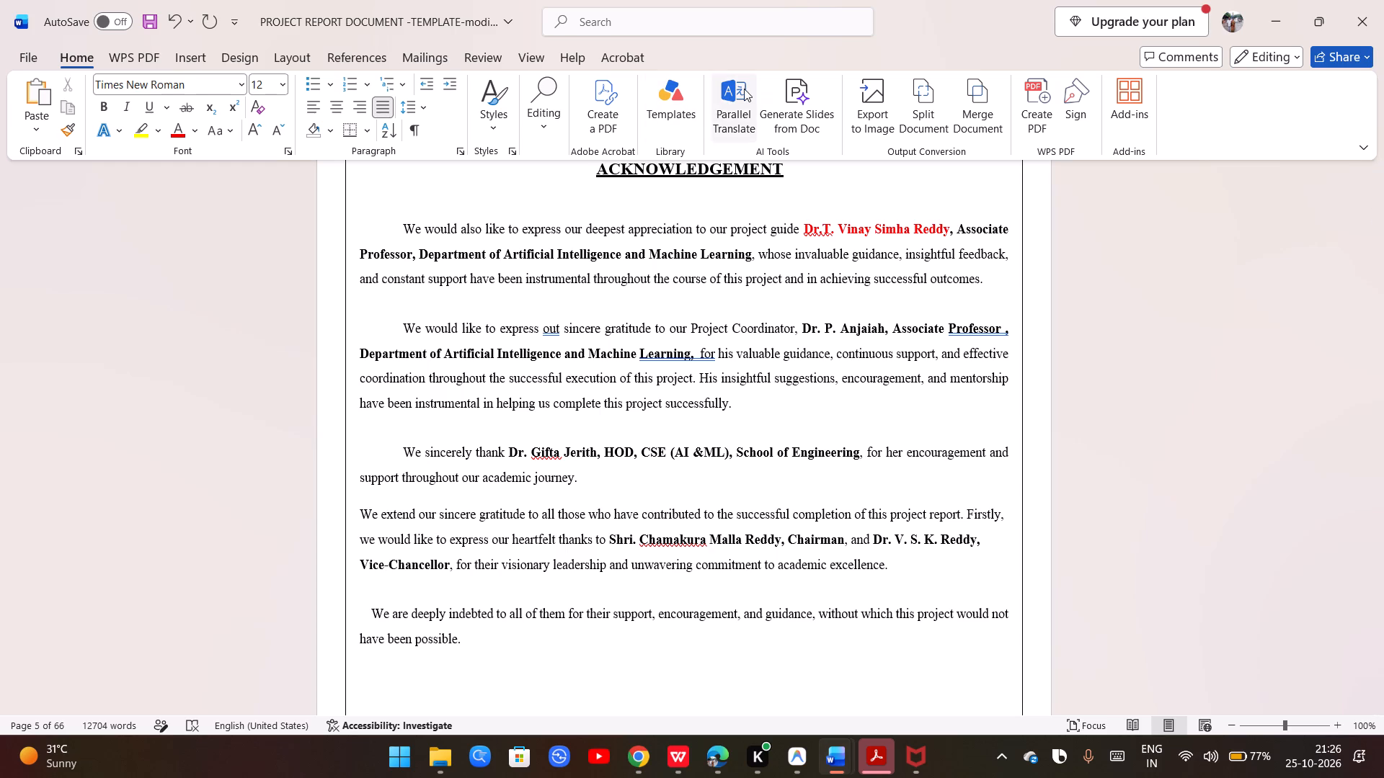
Change the font colour of the project guide's name in the acknowledgement to black.
left_click(951, 225)
left_click_drag(951, 225, 802, 225)
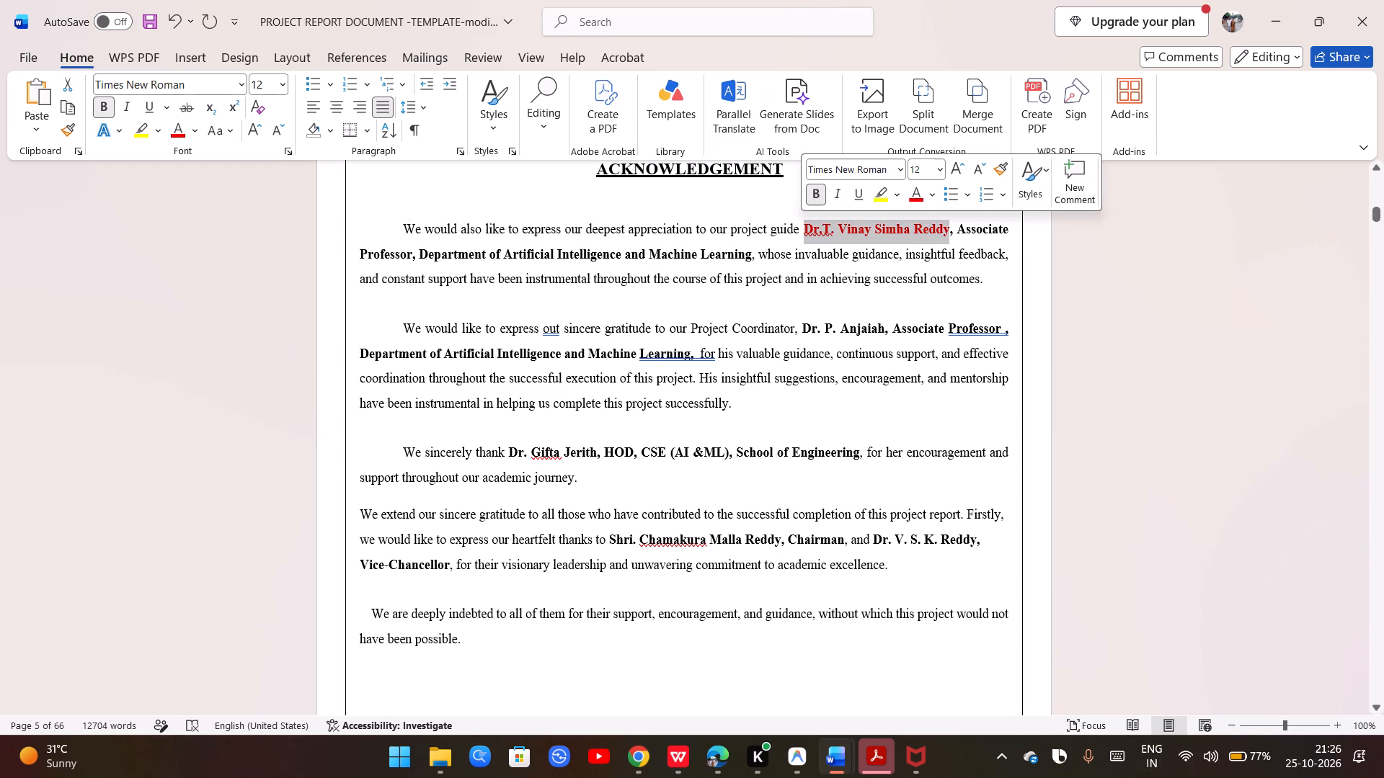
left_click(195, 138)
left_click(191, 190)
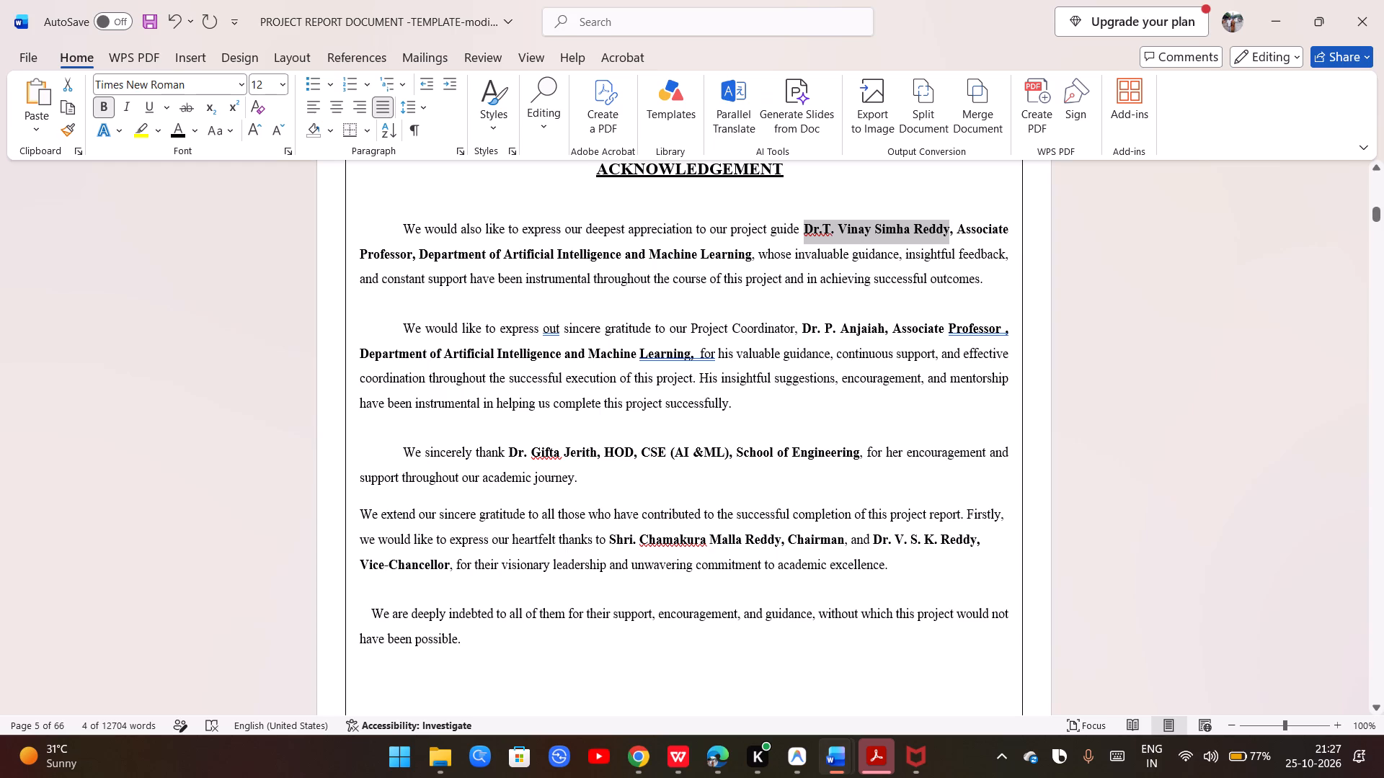
left_click(519, 317)
scroll(519, 317, "down", 1)
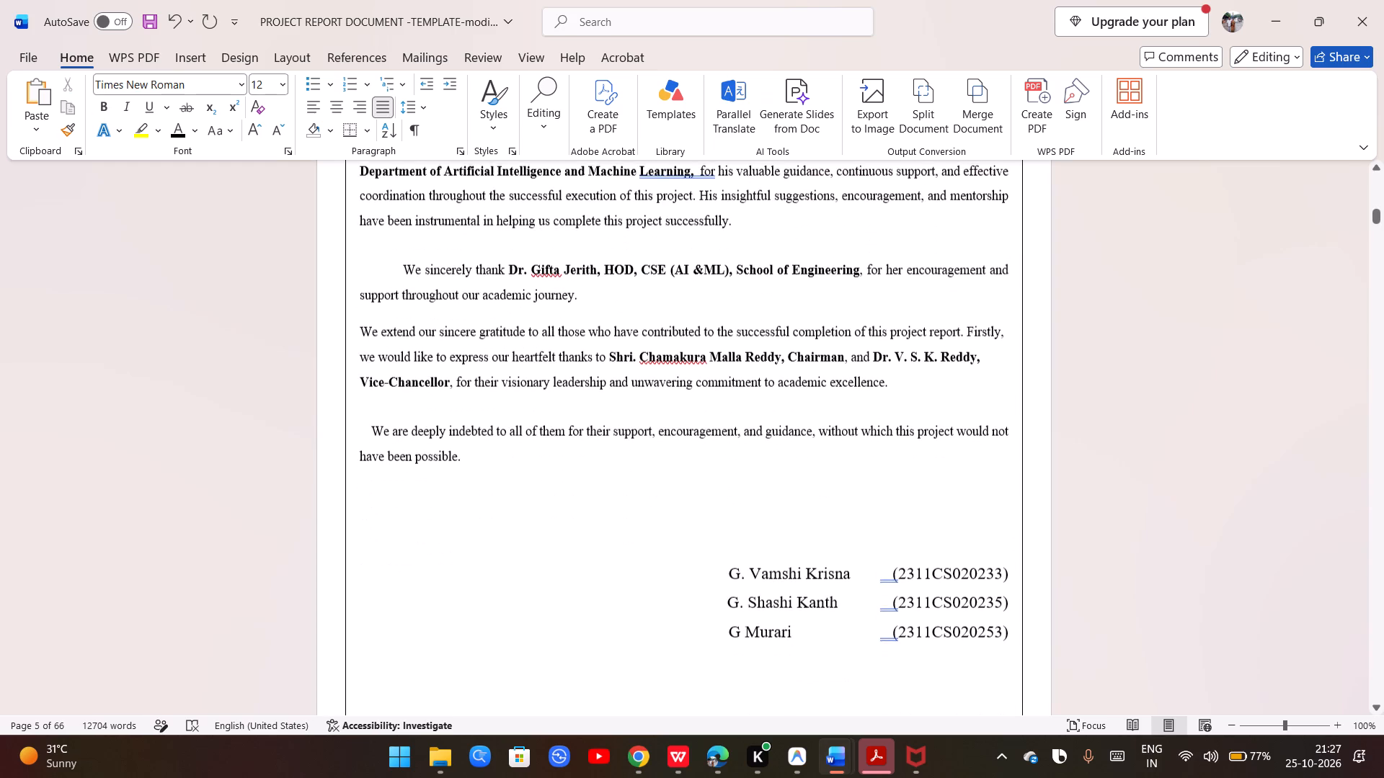
Look through the project report from the end of the acknowledgement, past the abstract, to the contents page.
scroll(519, 317, "down", 1)
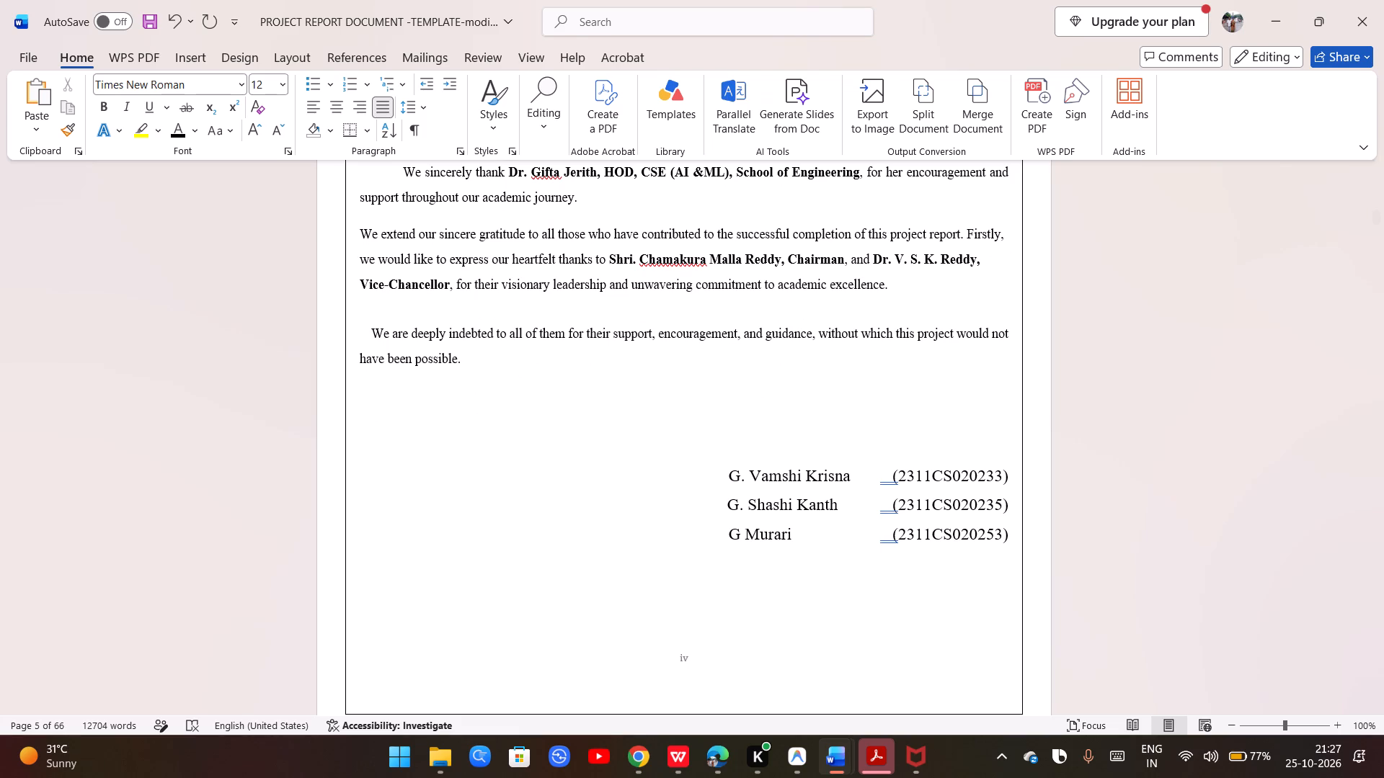
scroll(519, 317, "down", 2)
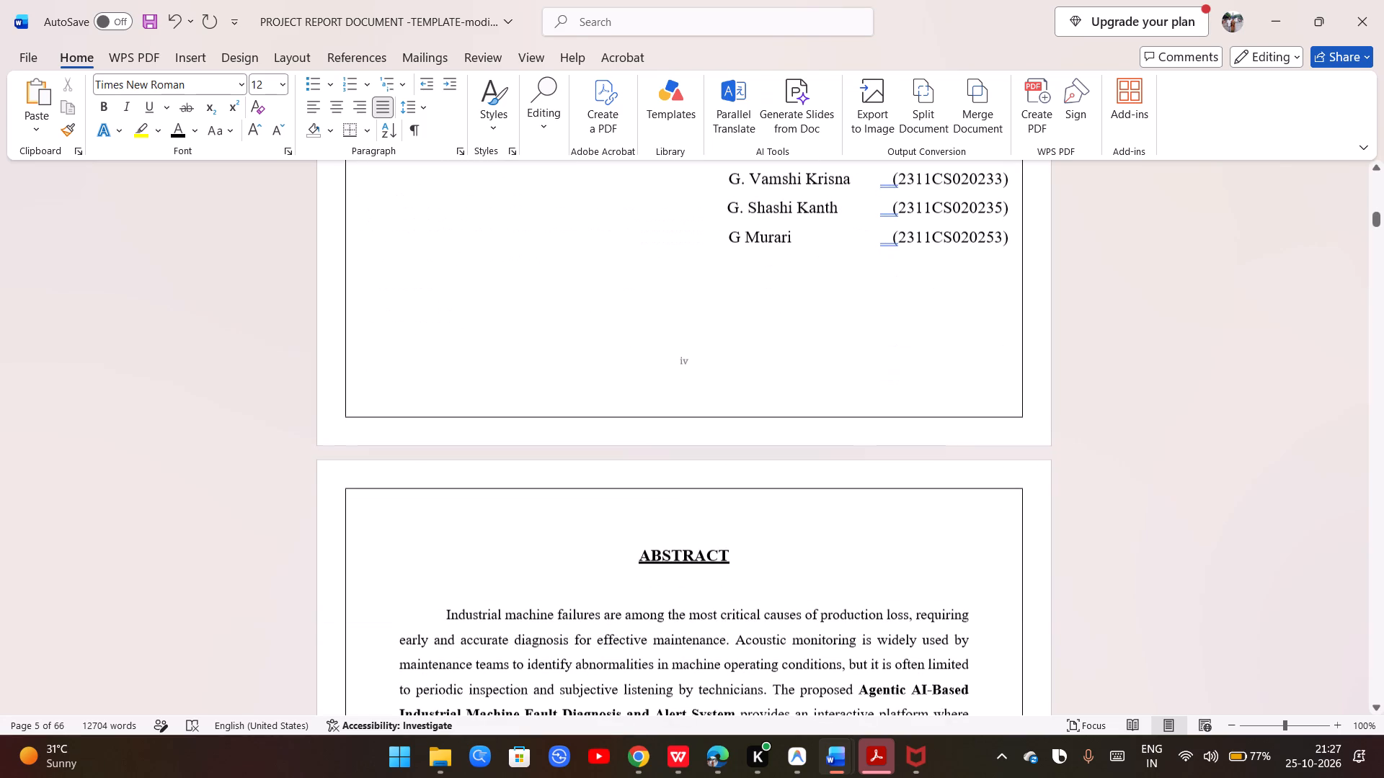
scroll(519, 317, "down", 1)
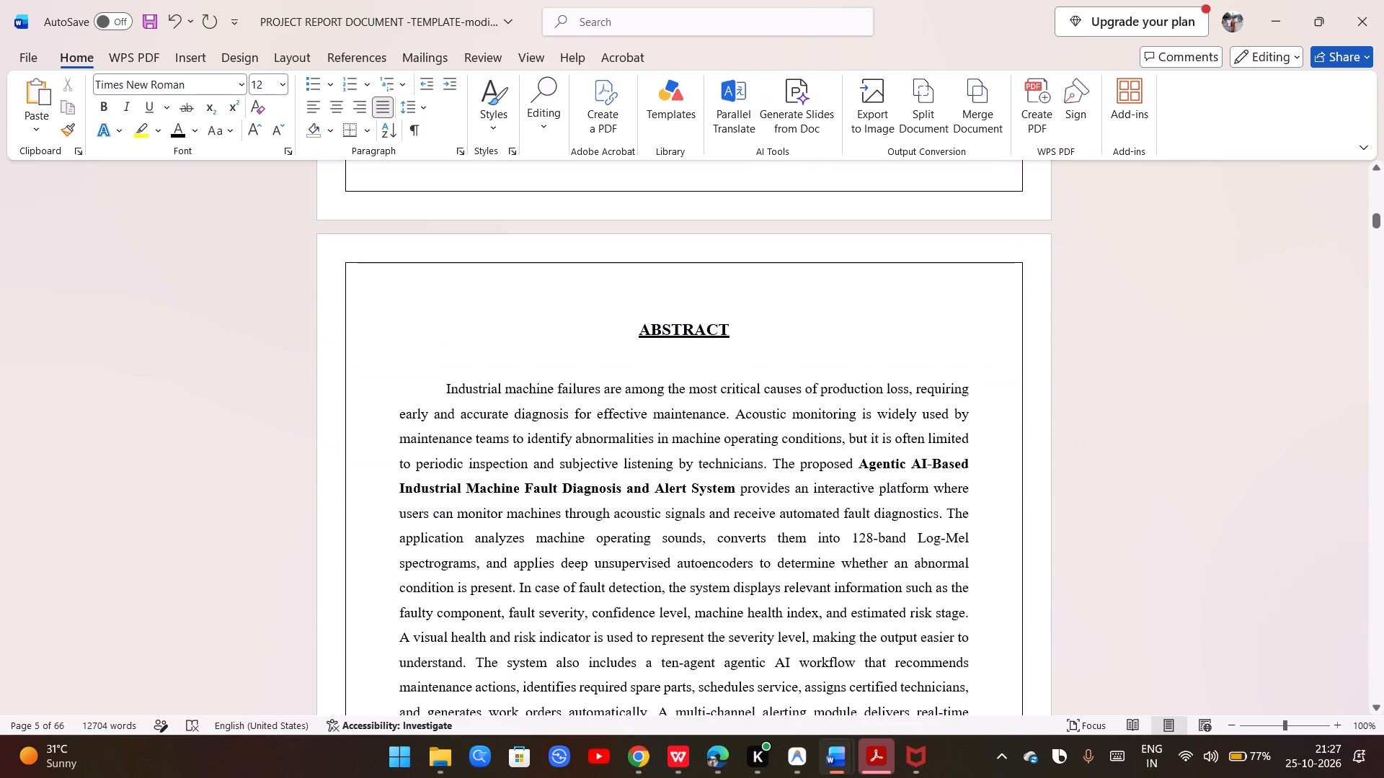
scroll(519, 317, "down", 2)
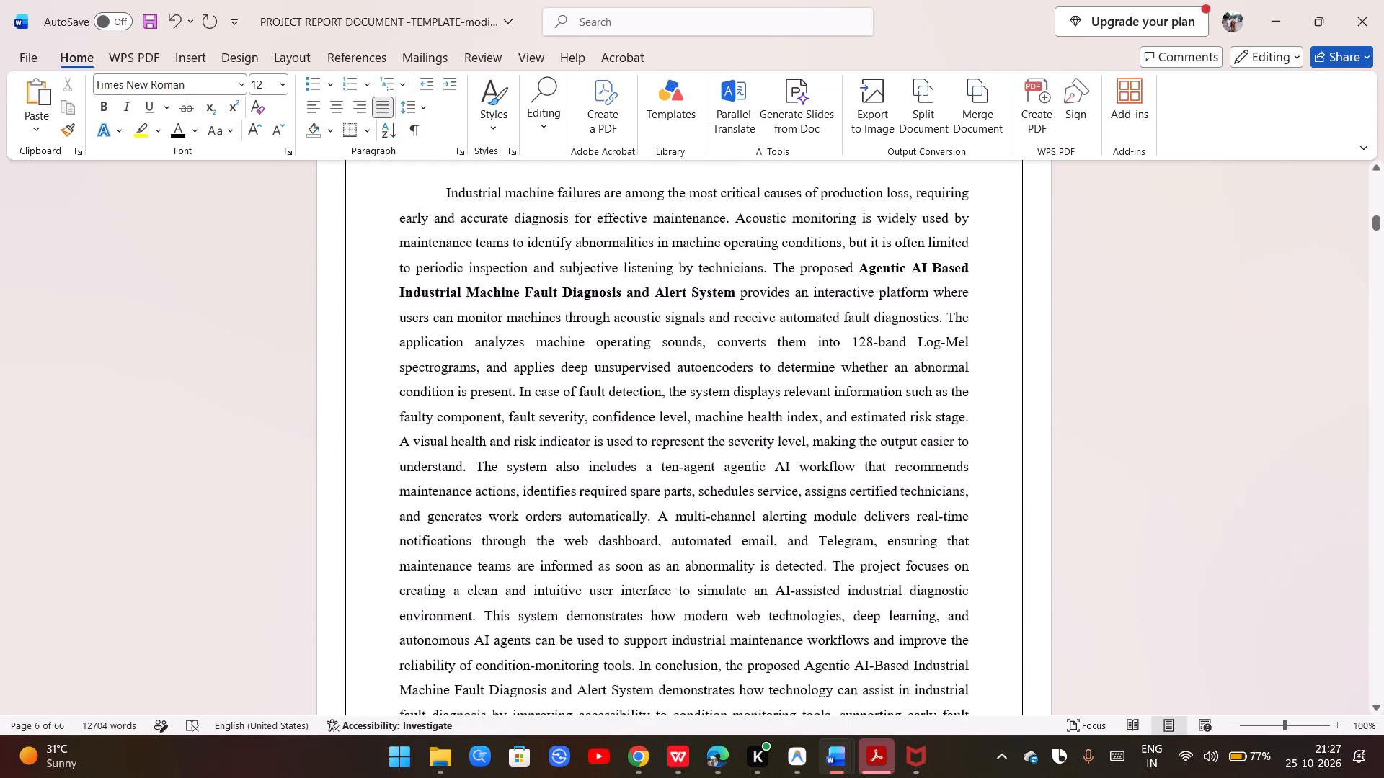
scroll(519, 317, "down", 3)
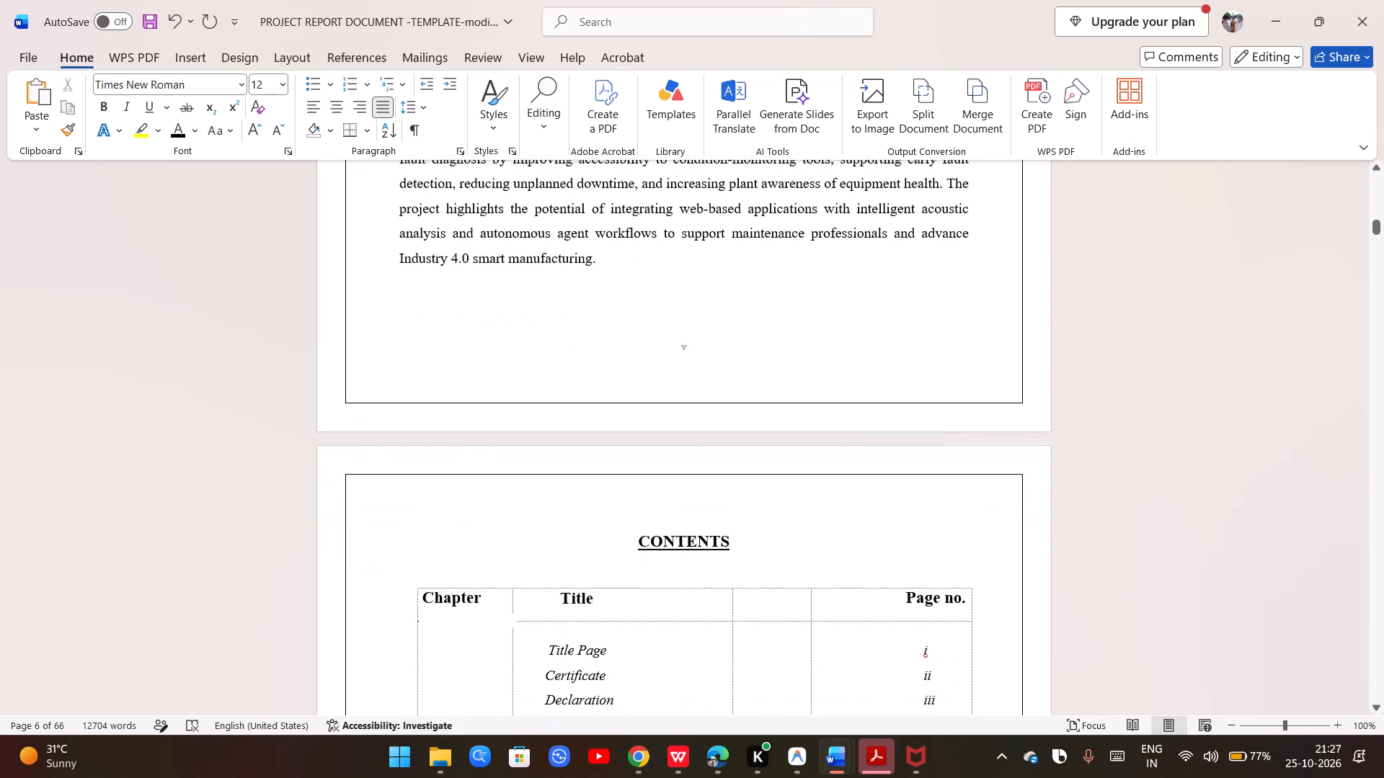
scroll(519, 317, "down", 1)
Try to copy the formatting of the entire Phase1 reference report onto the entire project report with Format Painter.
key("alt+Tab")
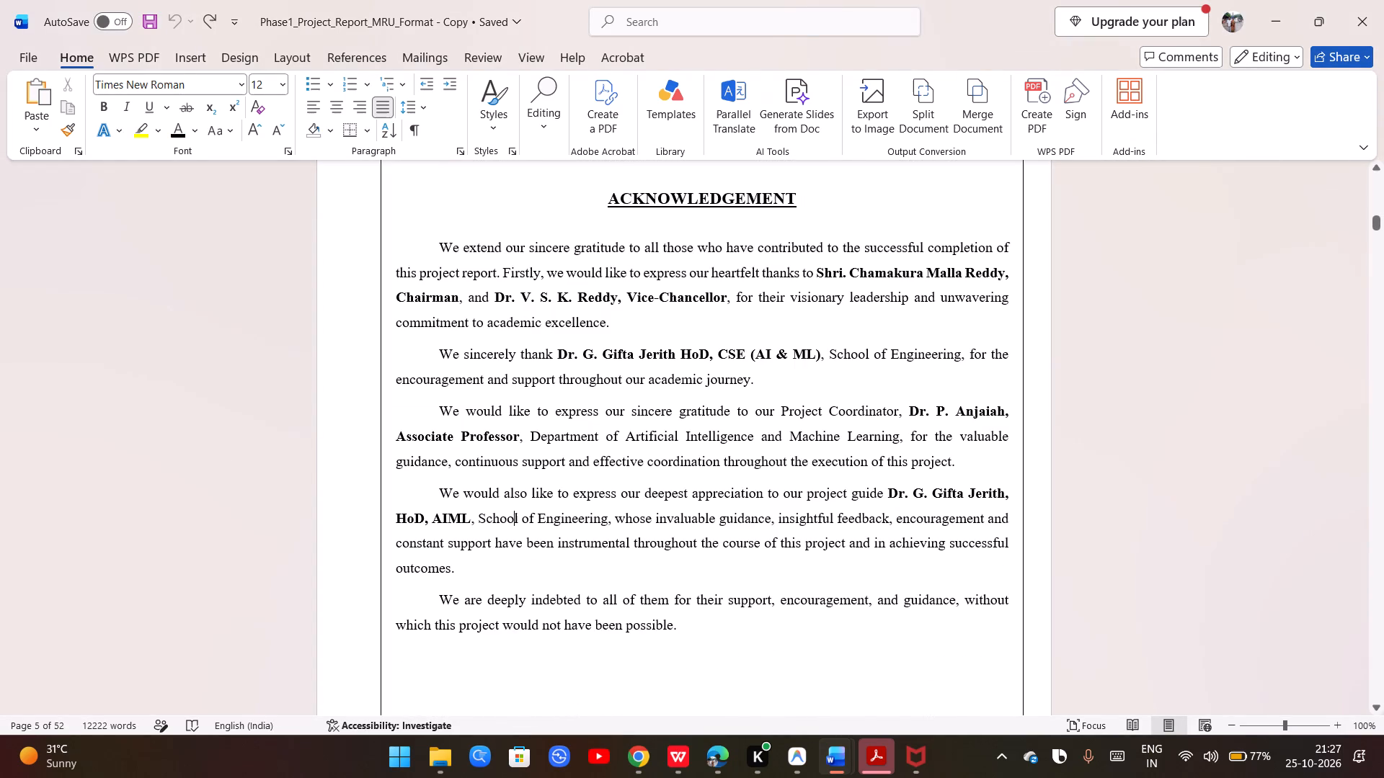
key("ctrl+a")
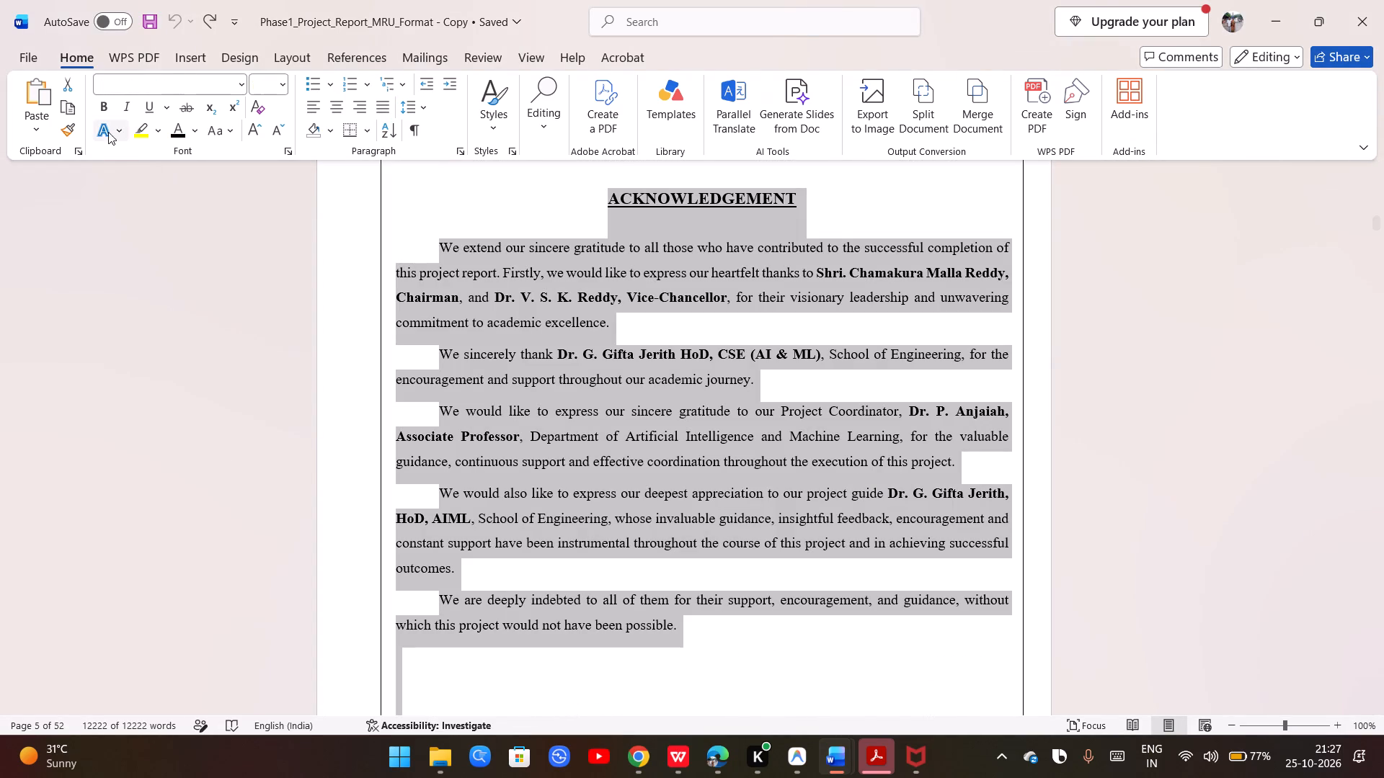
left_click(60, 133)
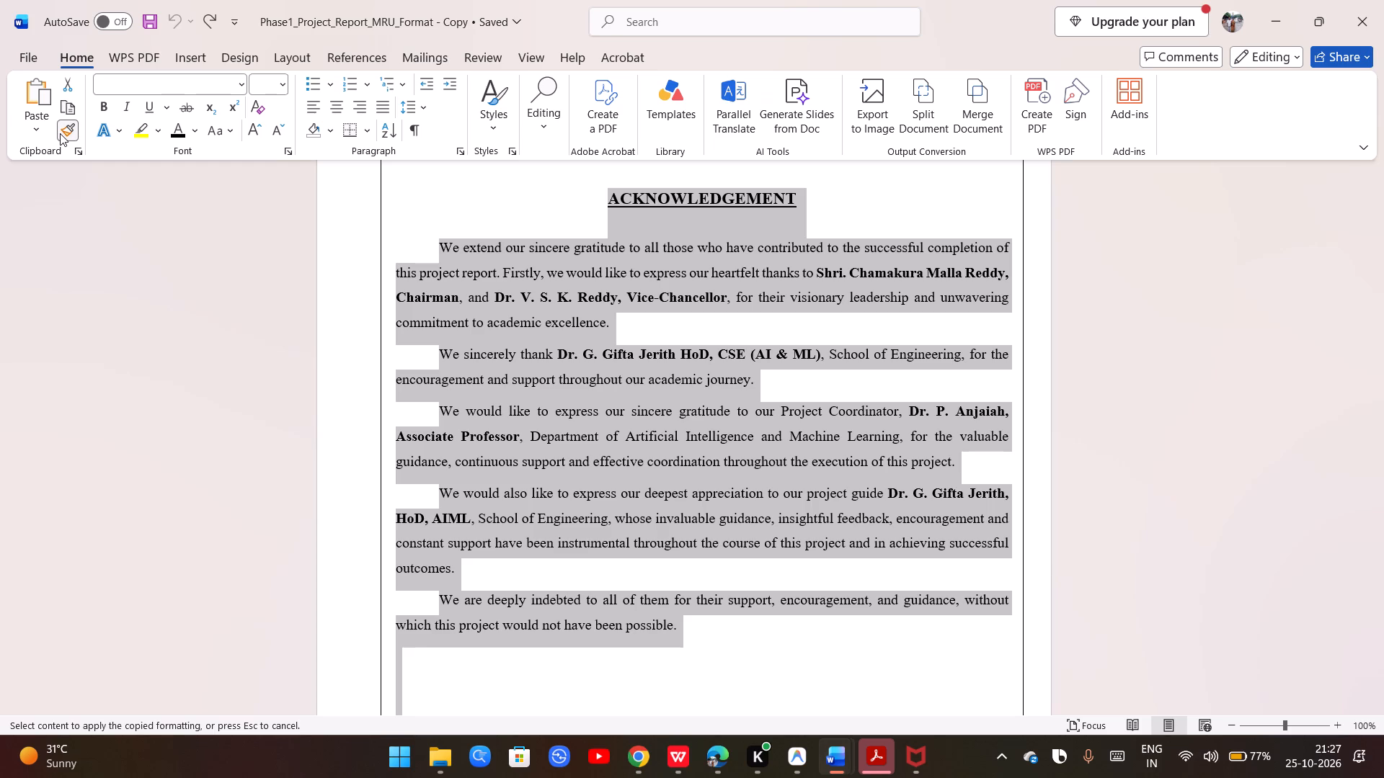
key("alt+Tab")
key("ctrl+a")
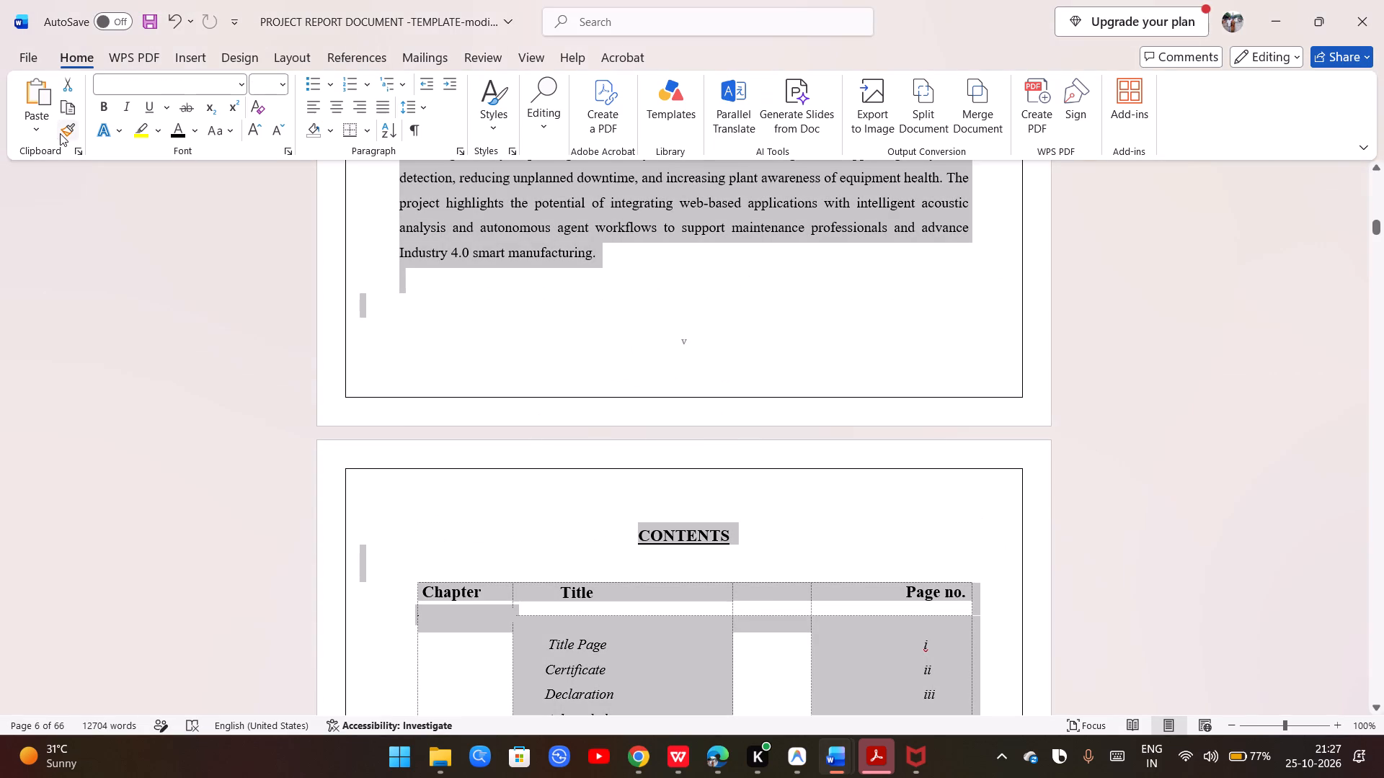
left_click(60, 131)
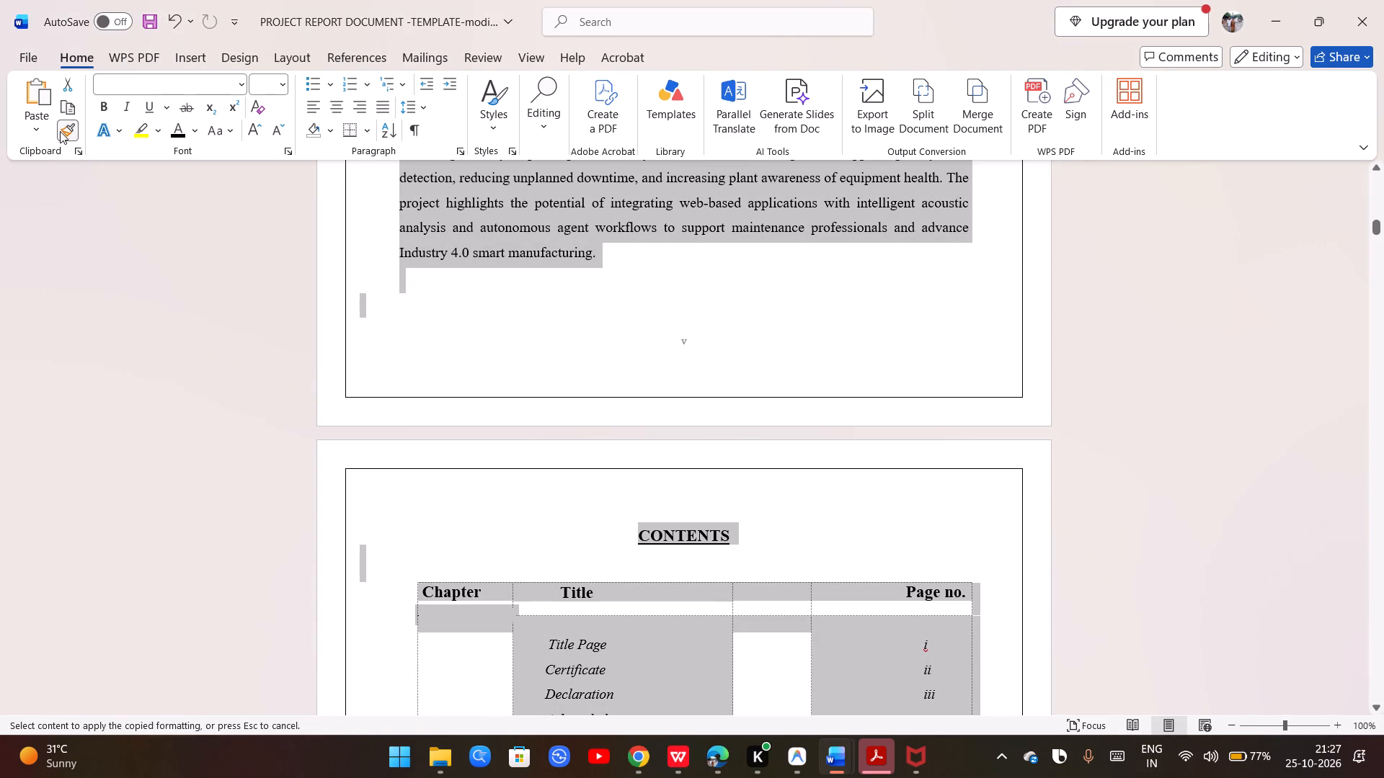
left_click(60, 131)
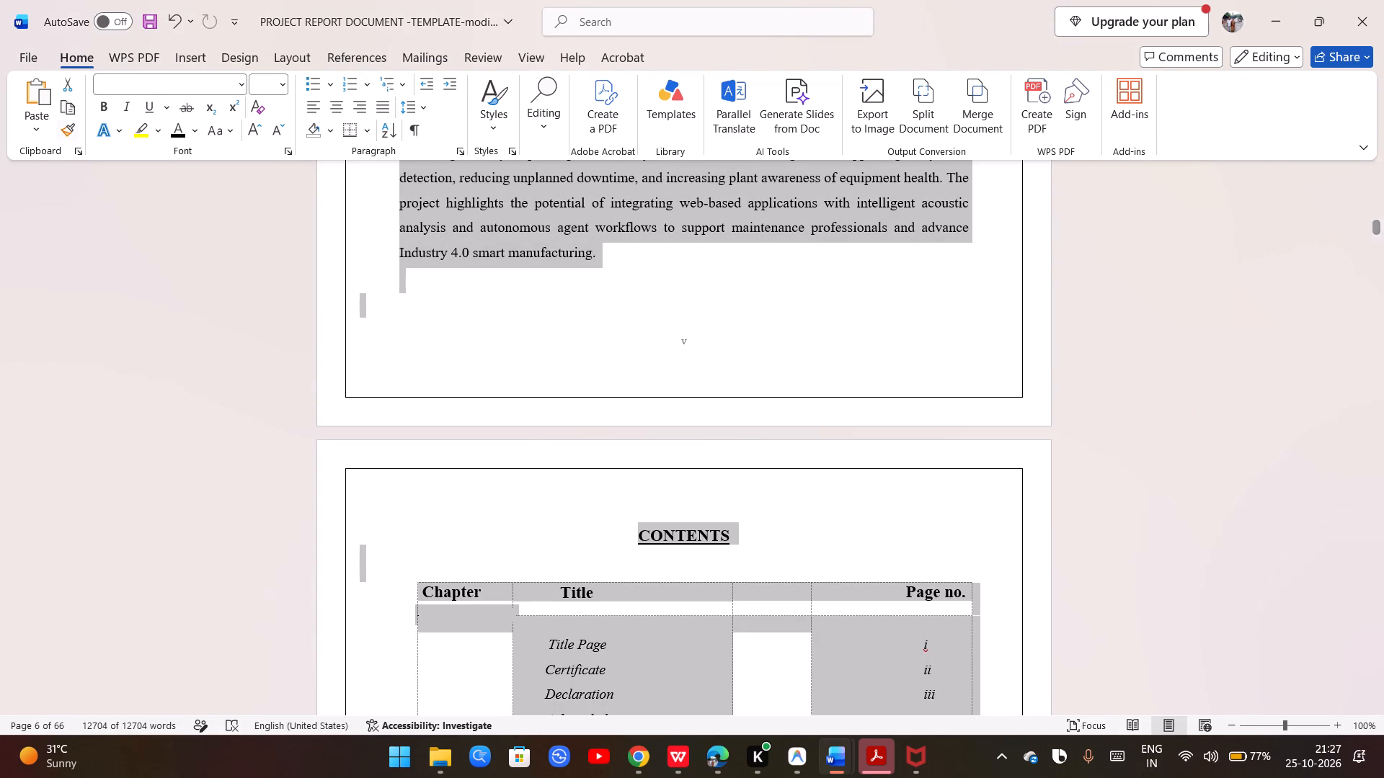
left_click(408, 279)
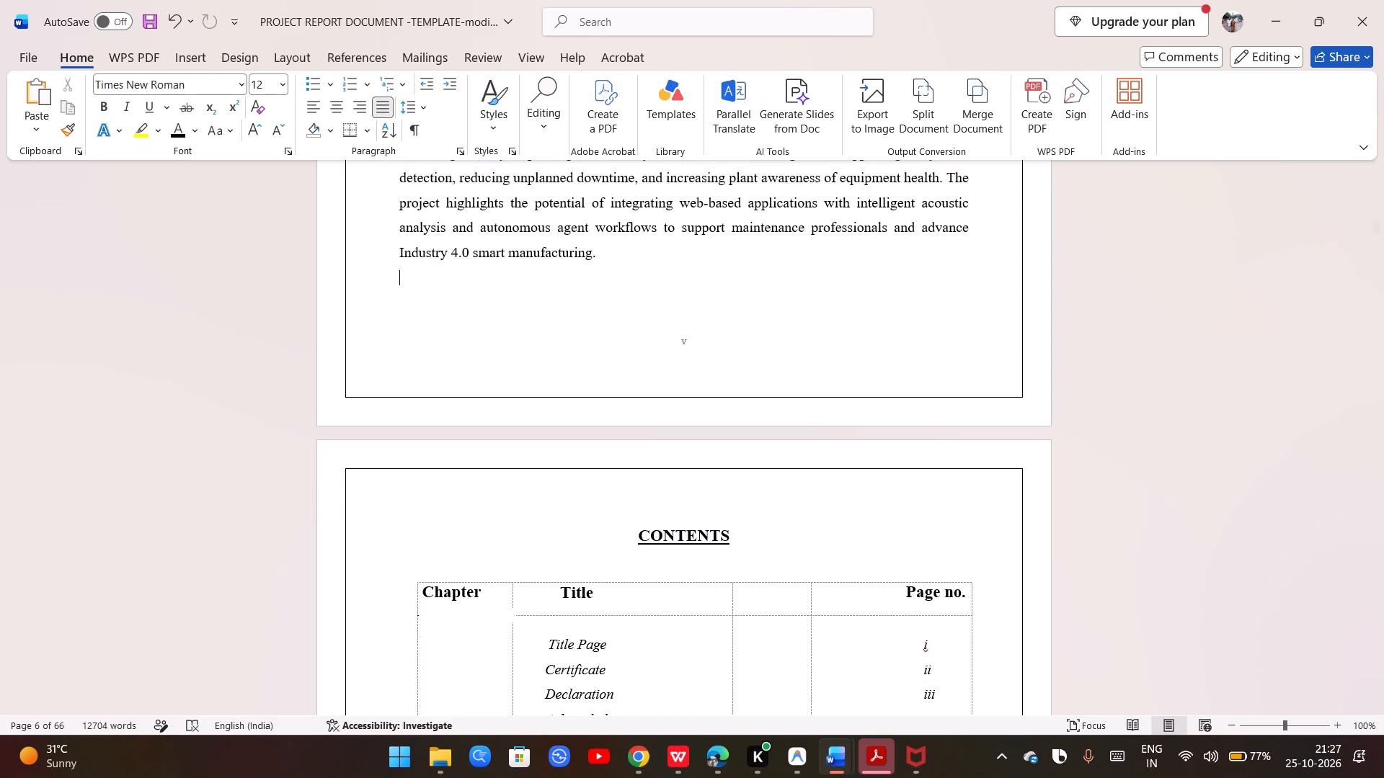
Review the project report's acknowledgement, abstract and contents pages for layout and formatting.
scroll(408, 279, "up", 6)
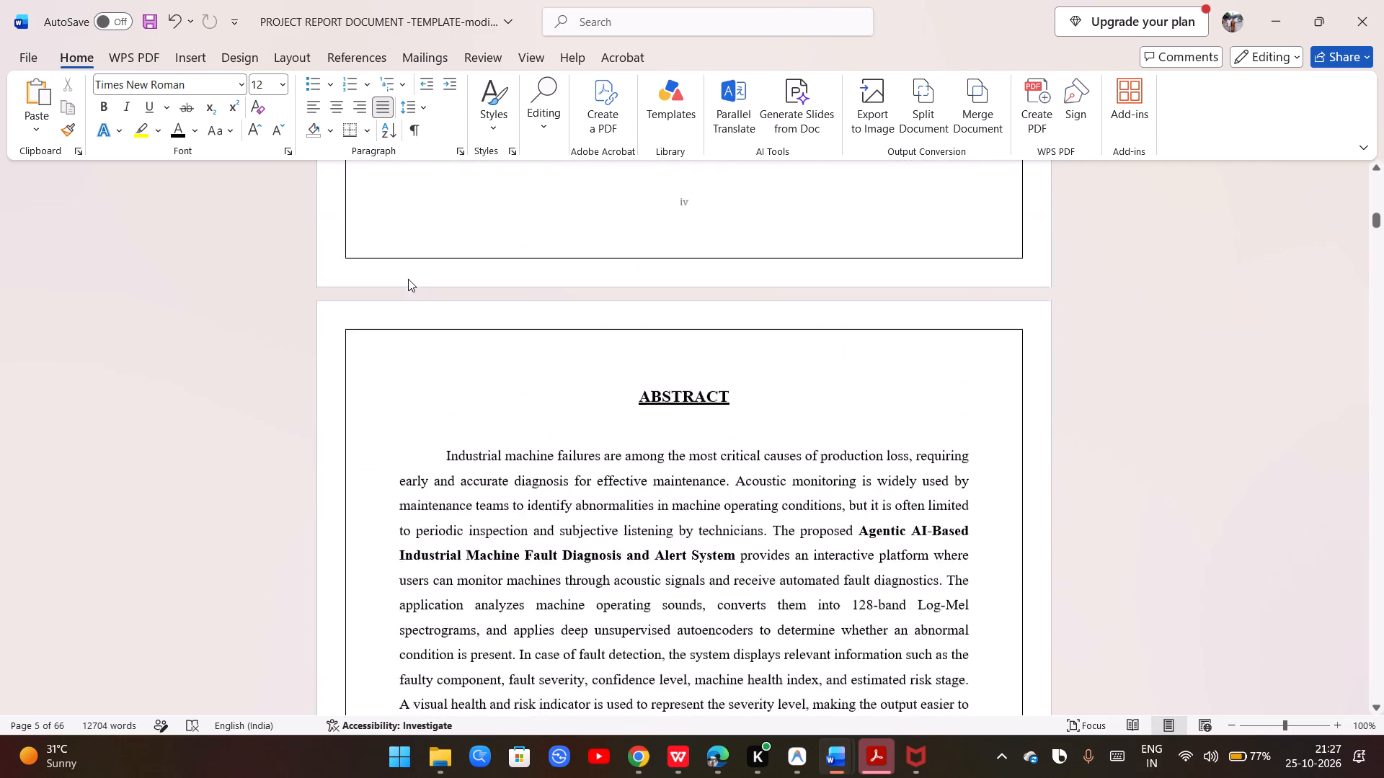
scroll(408, 279, "up", 6)
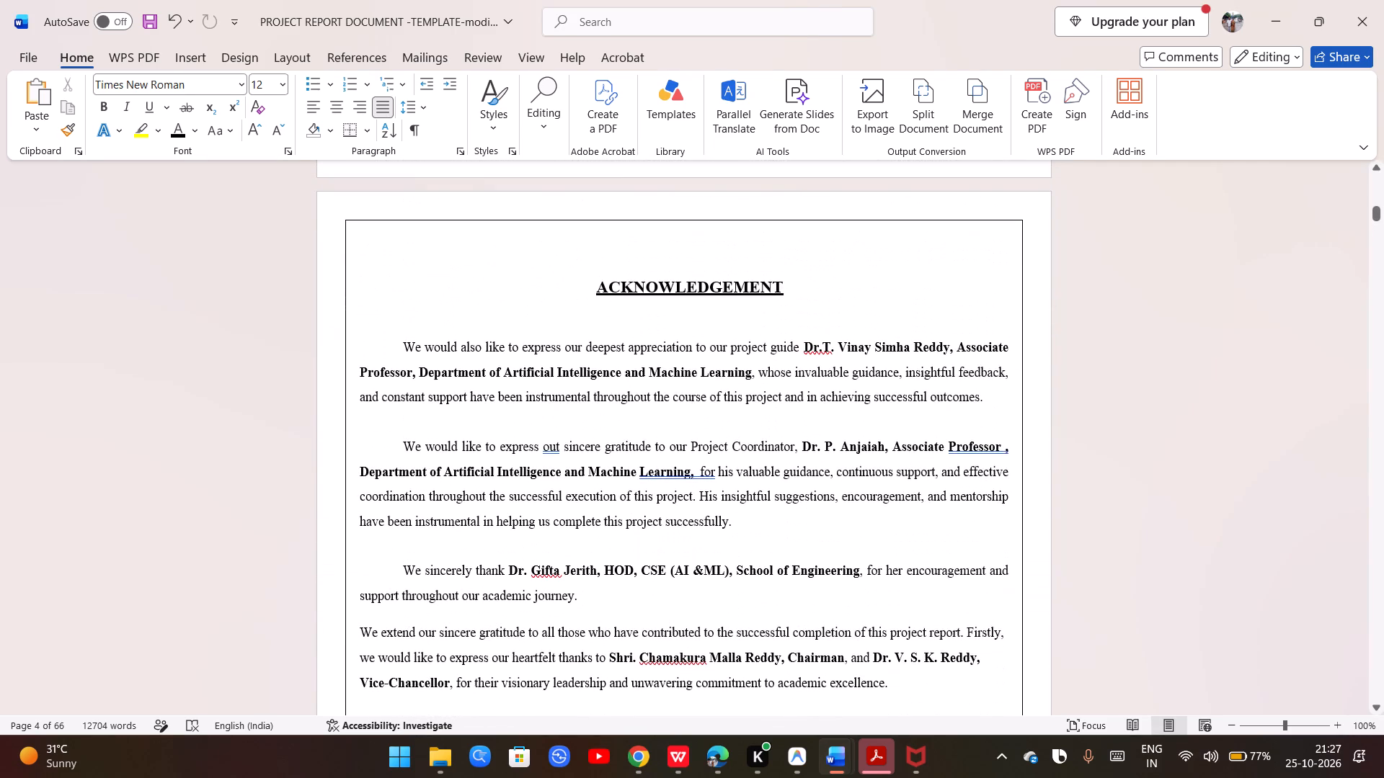
scroll(408, 279, "down", 1)
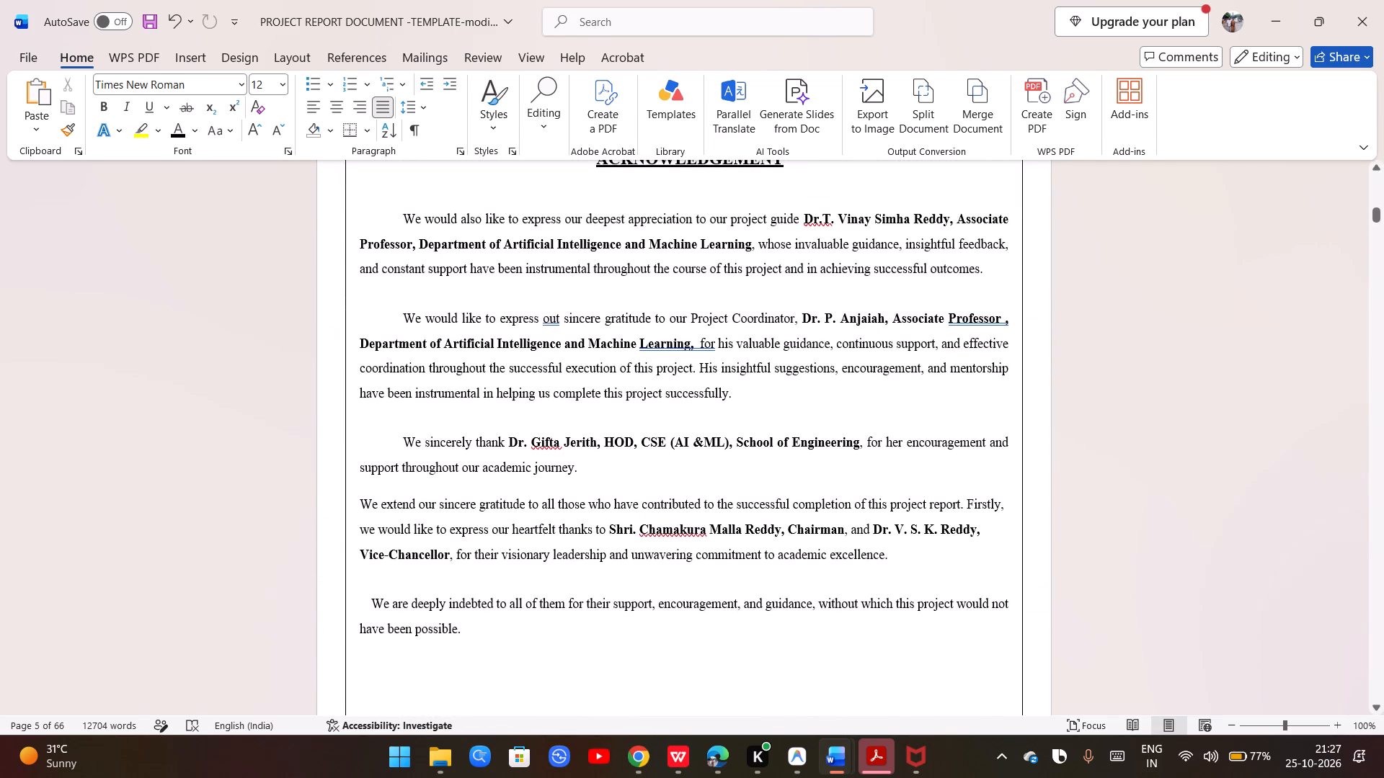
scroll(408, 279, "down", 5)
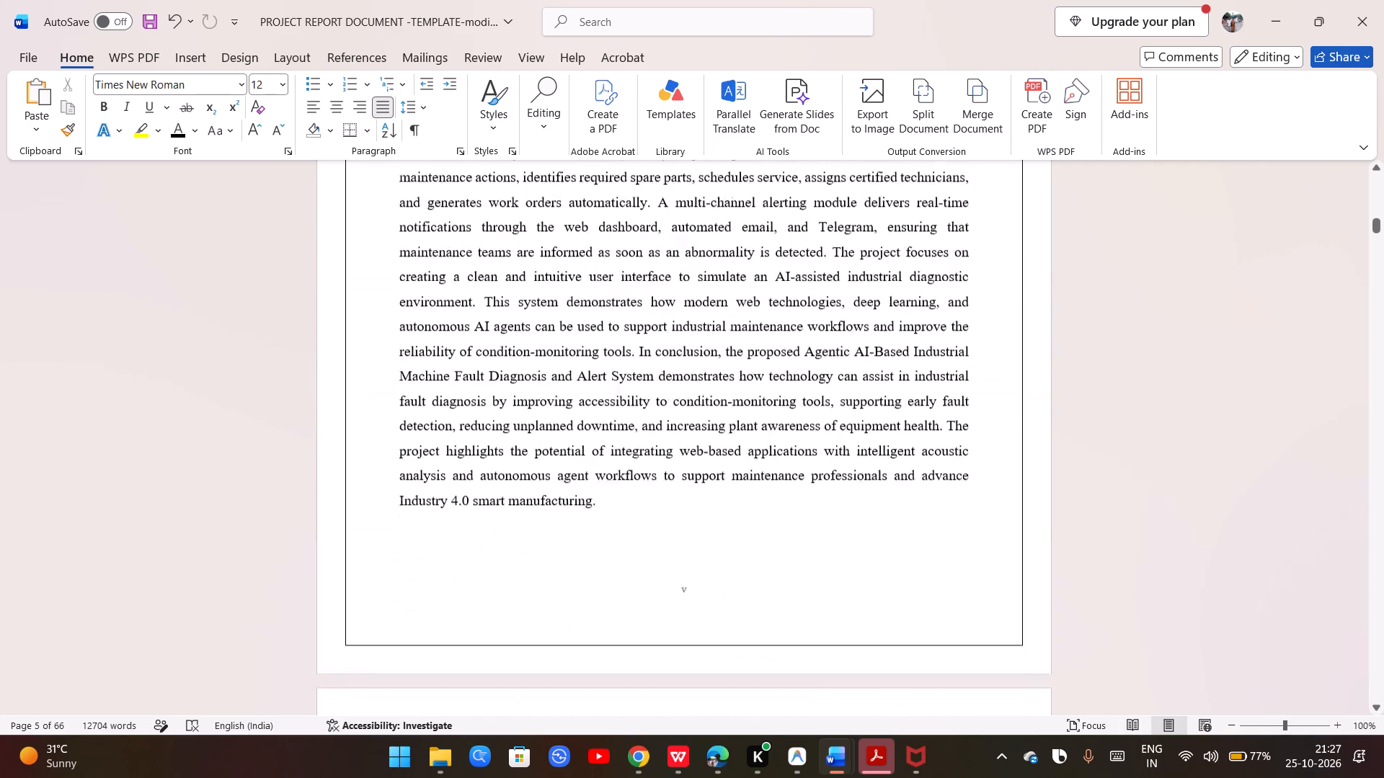
scroll(408, 279, "down", 2)
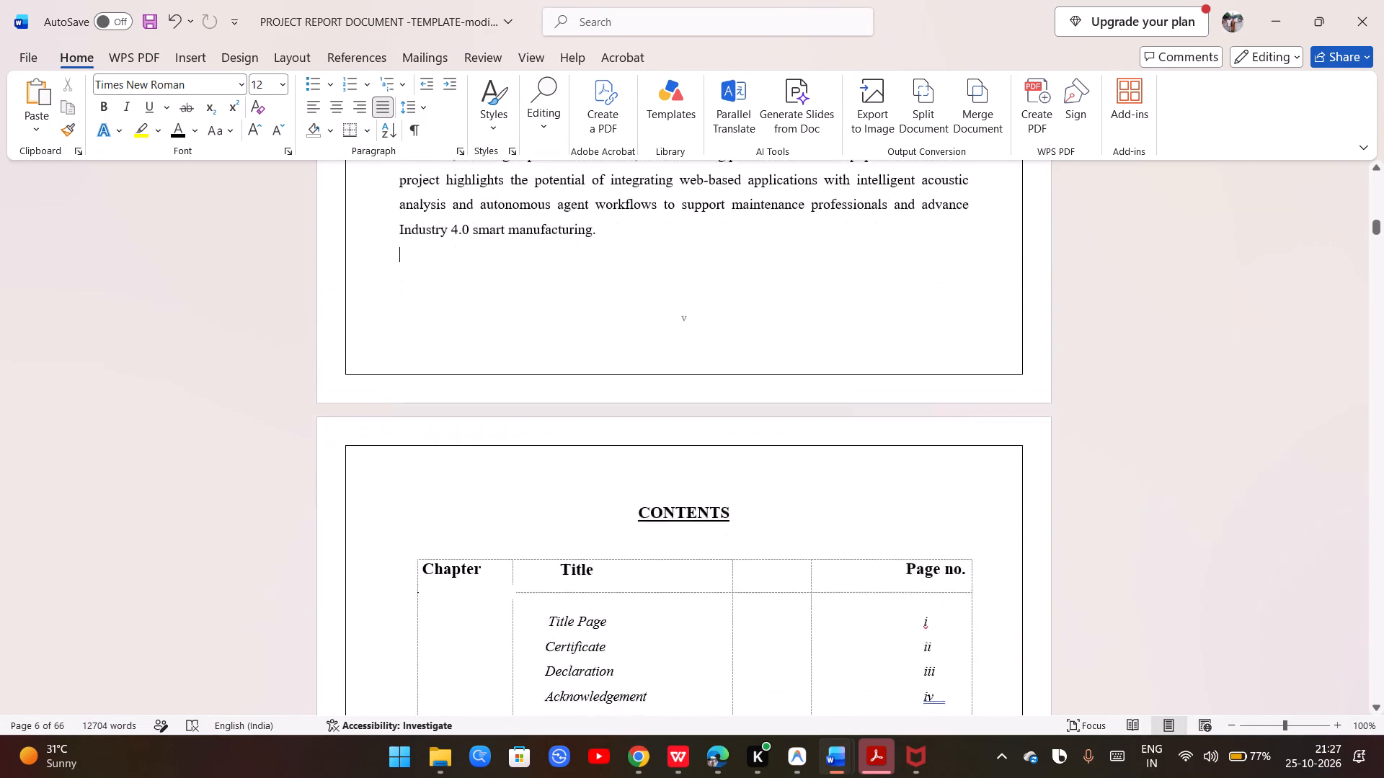
scroll(408, 279, "down", 1)
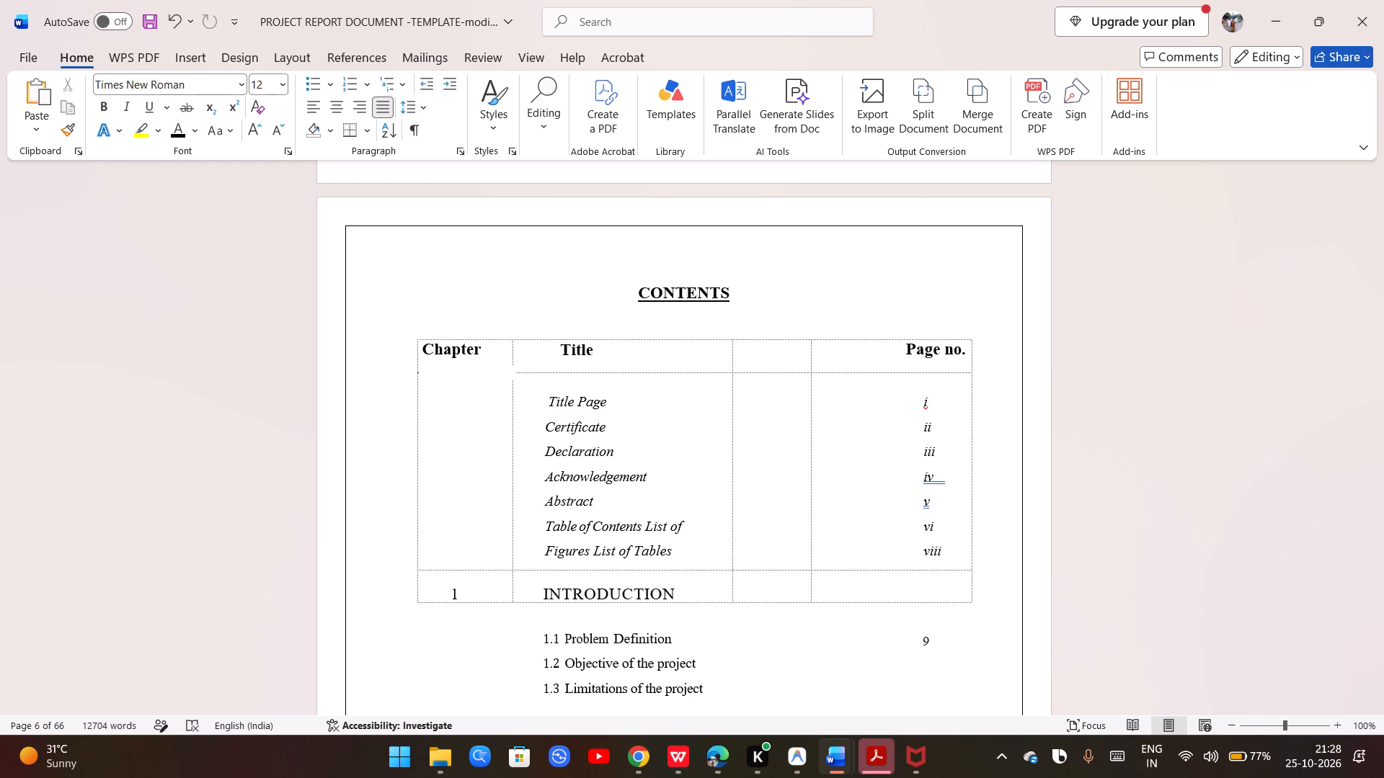
scroll(408, 279, "down", 1)
left_click(546, 349)
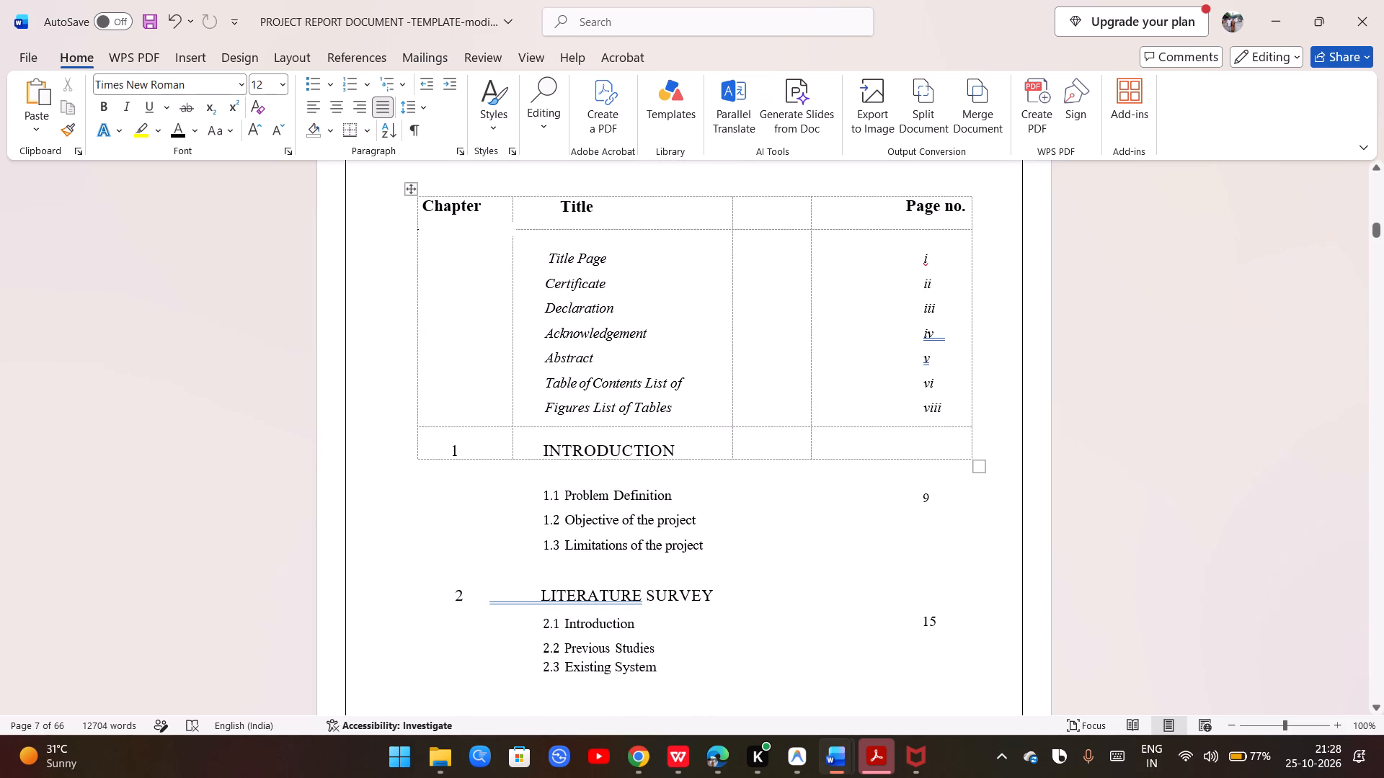
Copy the table of student names and roll numbers at the end of the Phase1 reference report's acknowledgement.
key("alt+Tab")
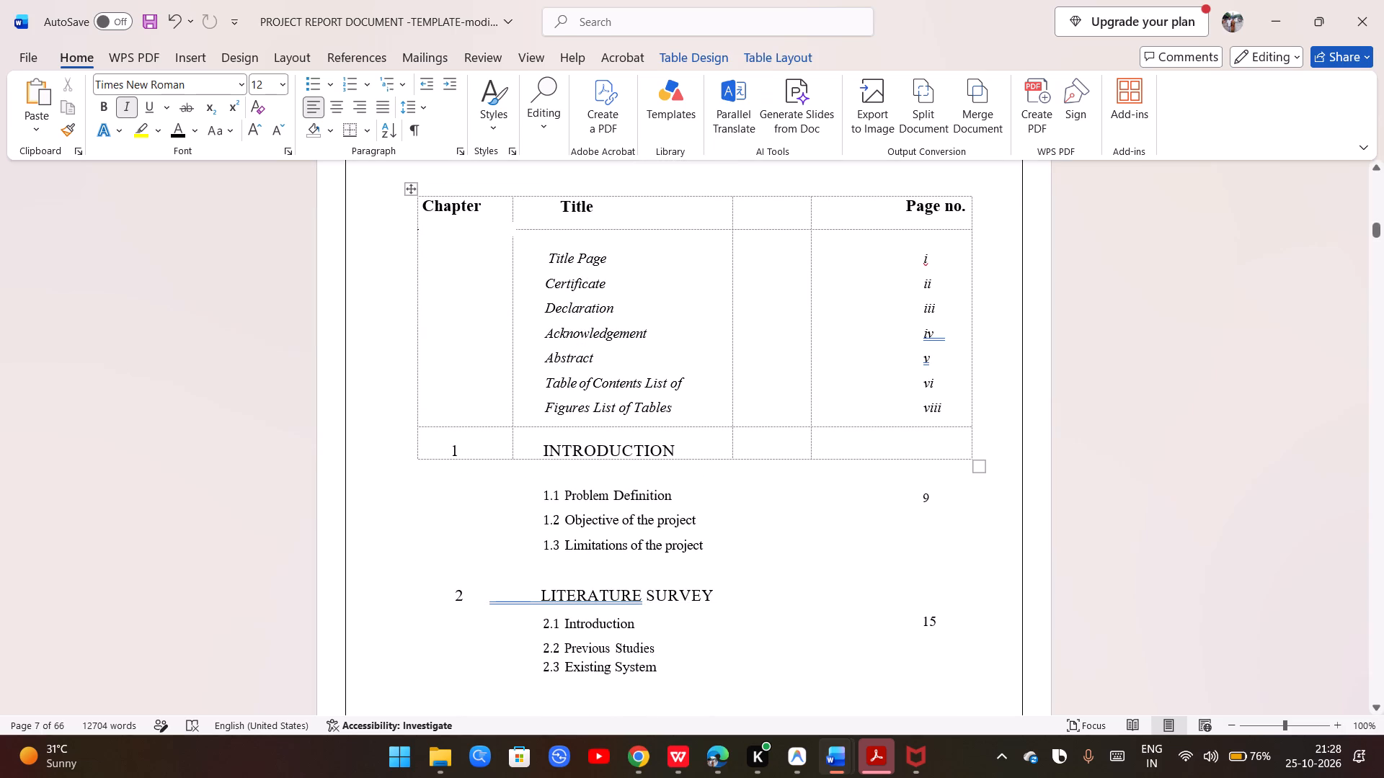
left_click(619, 499)
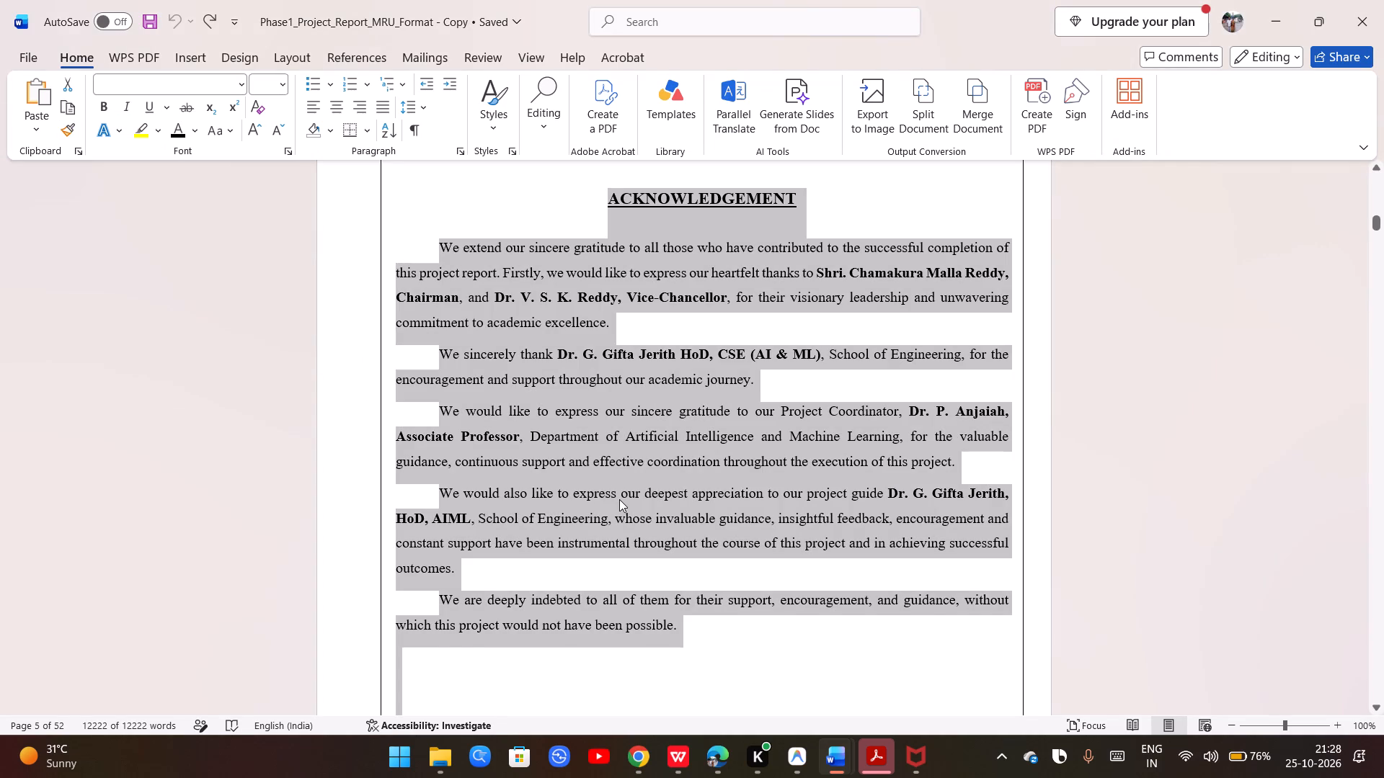
scroll(619, 499, "down", 4)
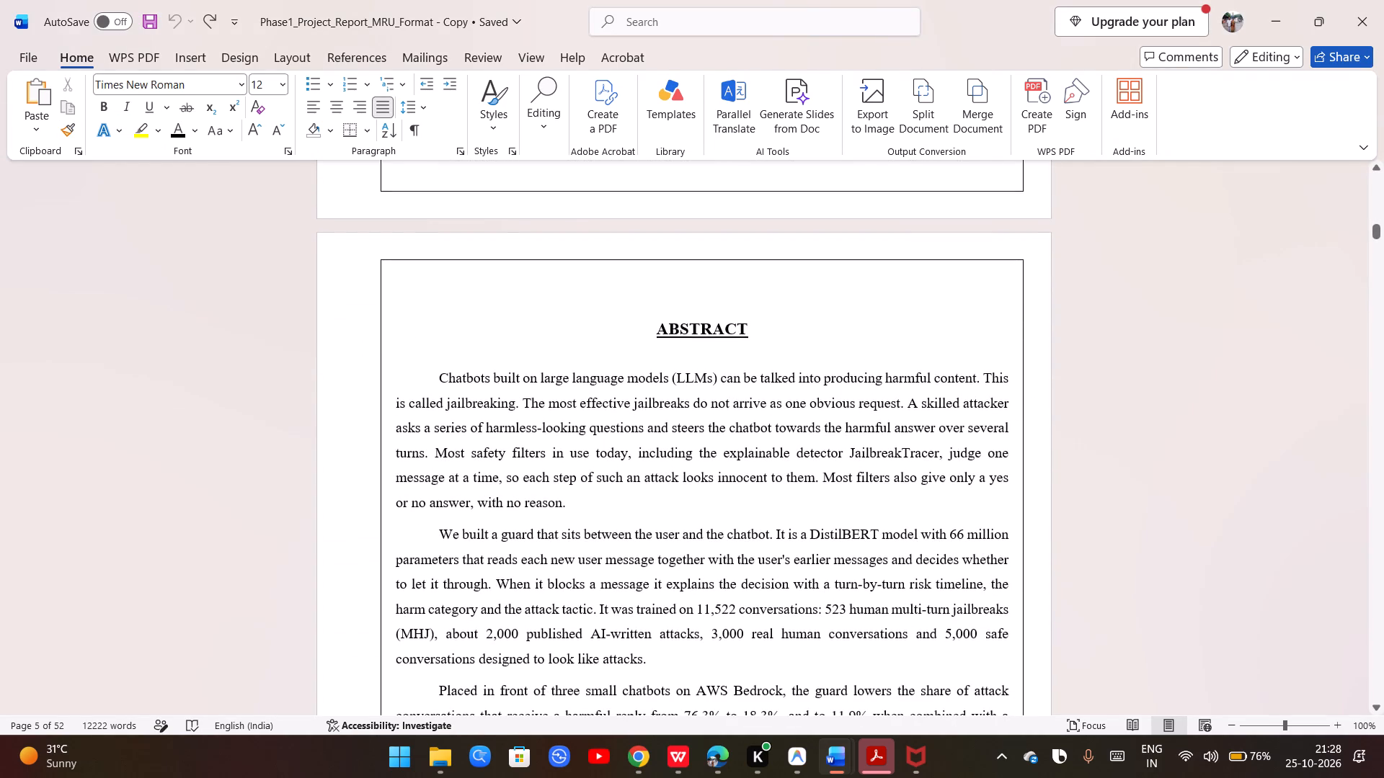
scroll(619, 499, "up", 3)
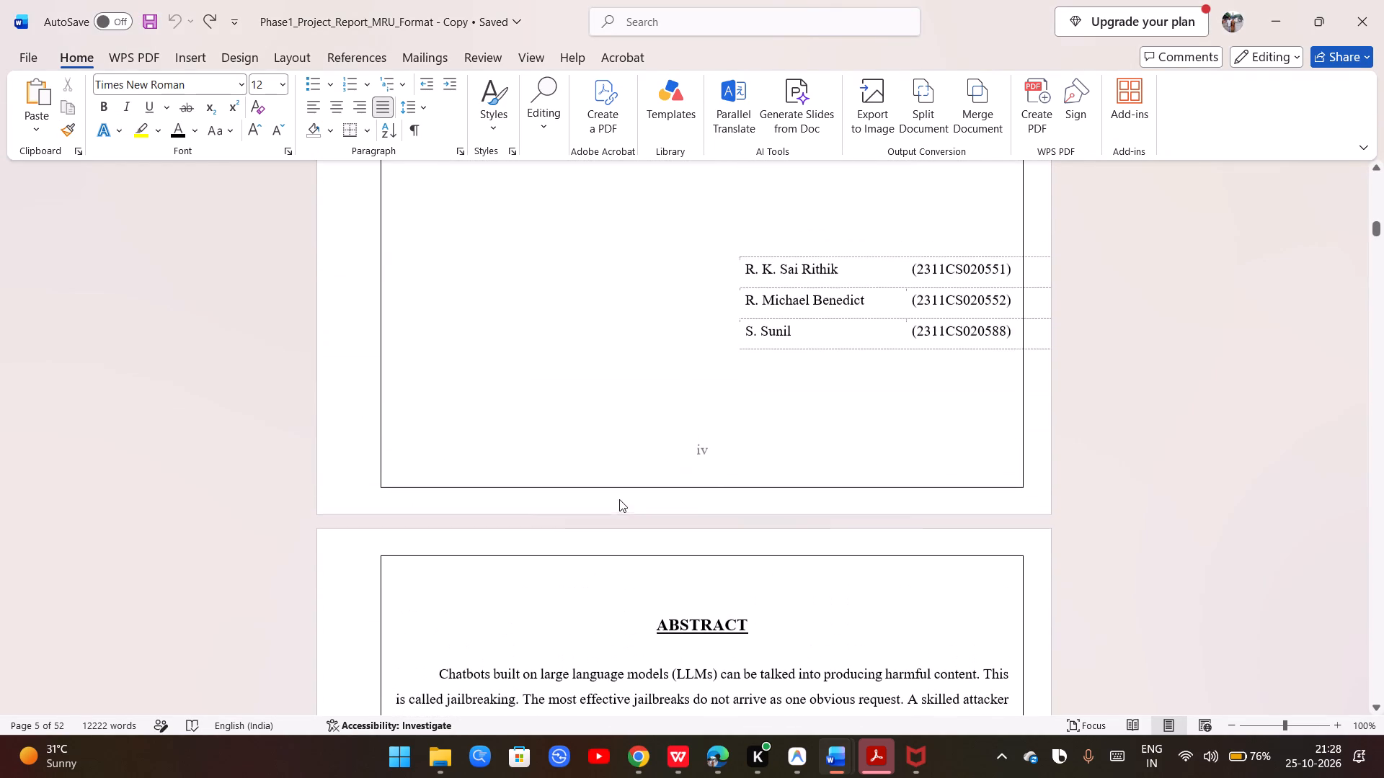
left_click(771, 282)
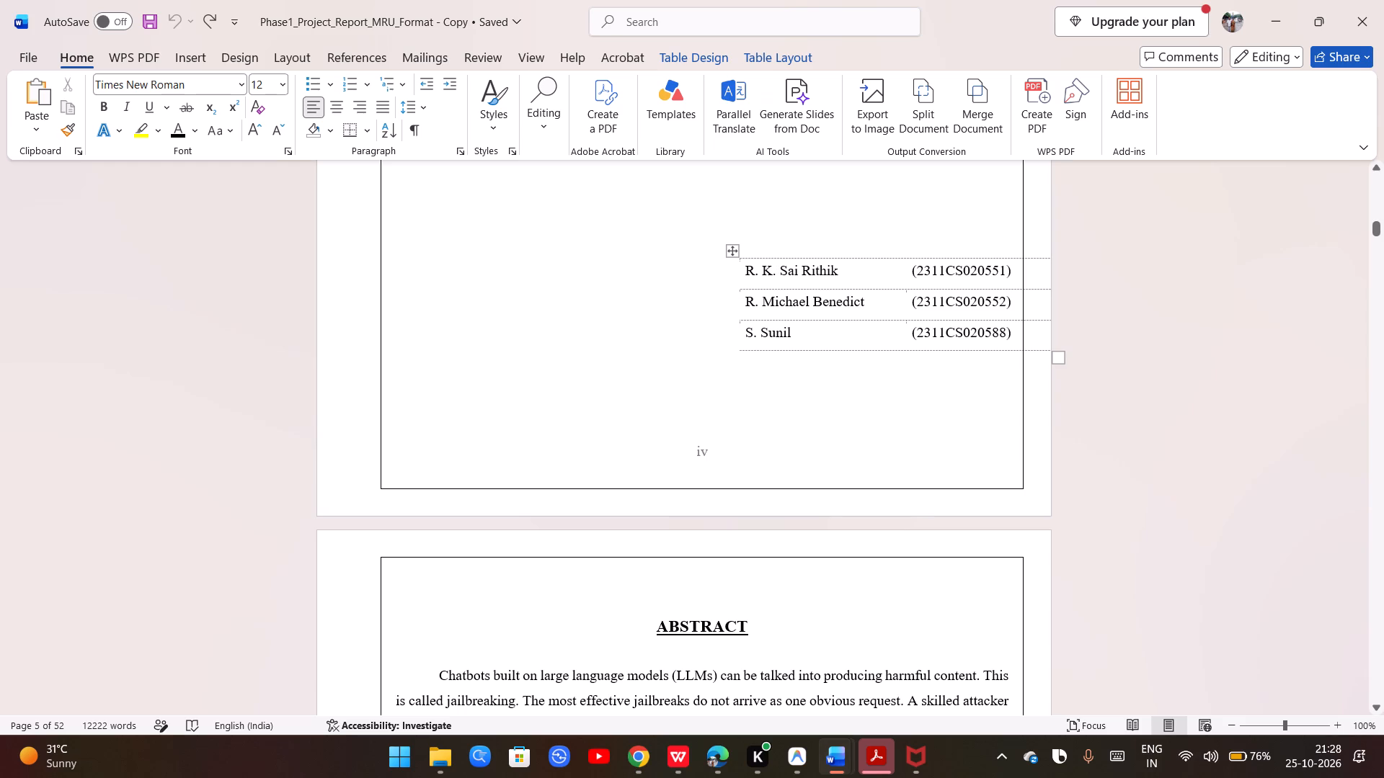
left_click(884, 310)
left_click(884, 310)
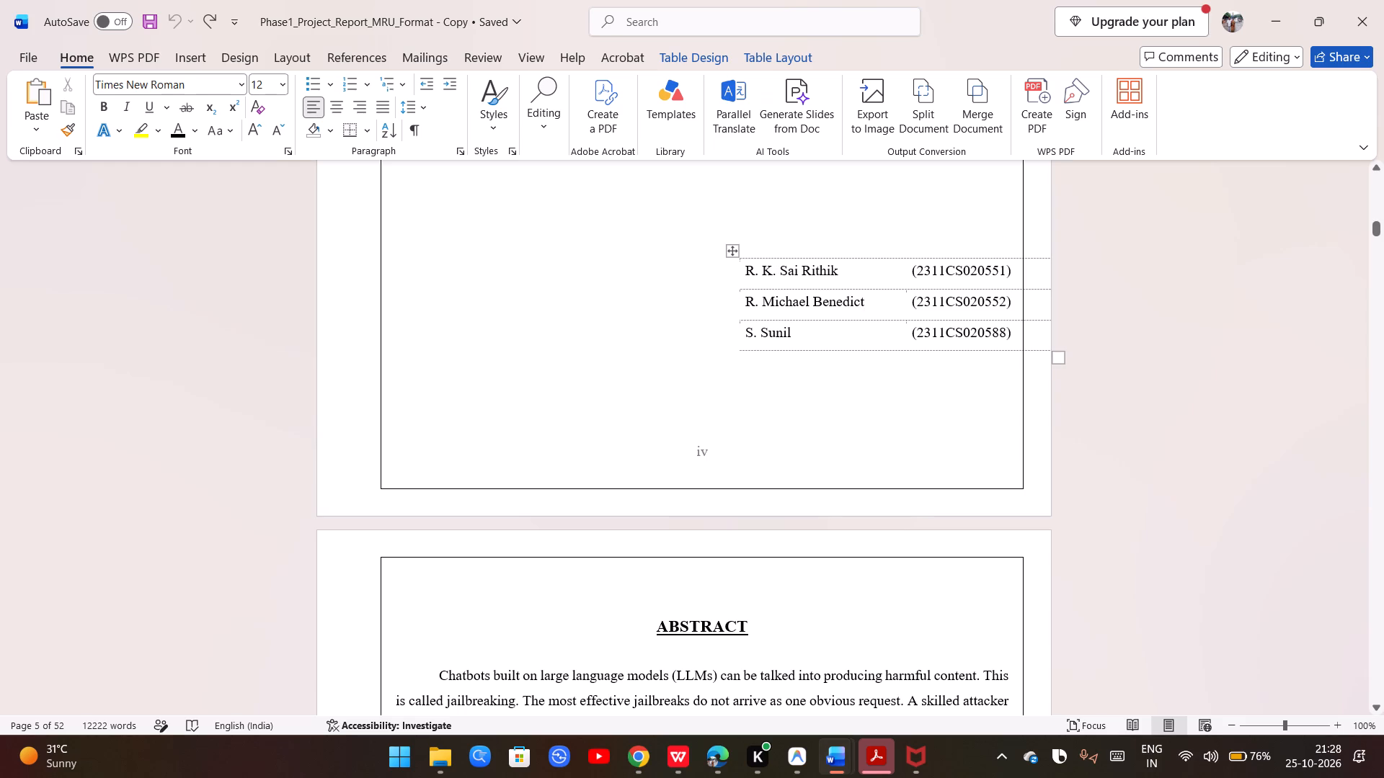
left_click(729, 251)
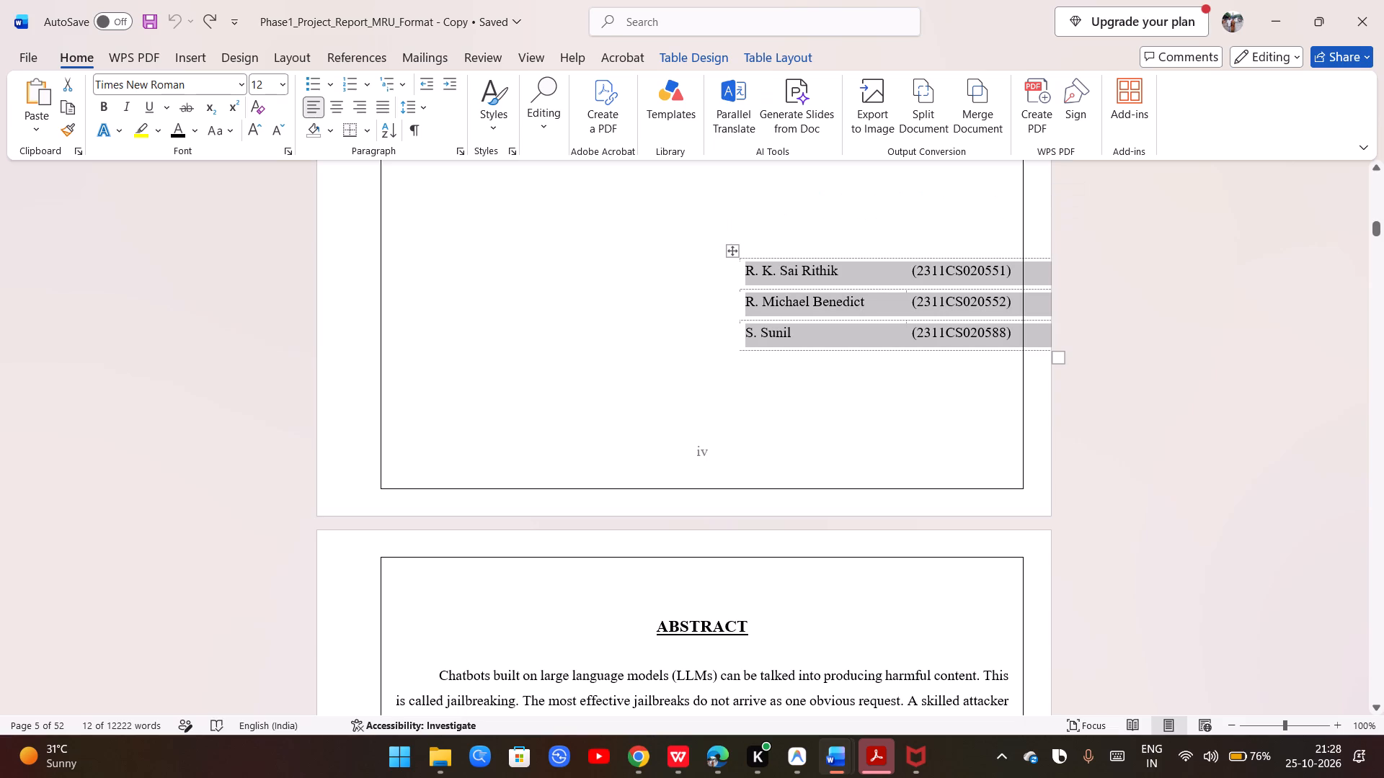
key("ctrl+c")
Replace the student names and roll numbers at the end of the project report's acknowledgement with the copied reference table.
key("alt+Tab")
scroll(791, 403, "up", 1)
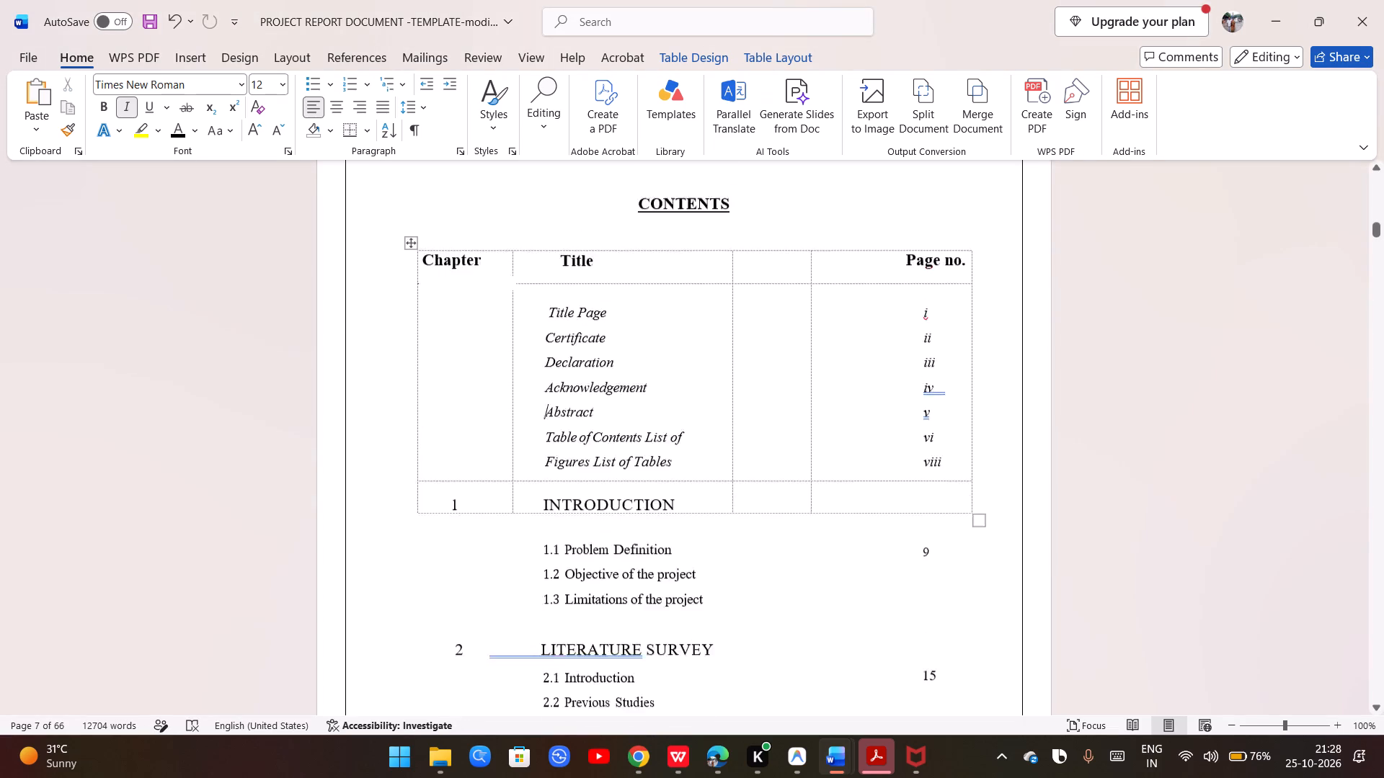
scroll(791, 403, "up", 6)
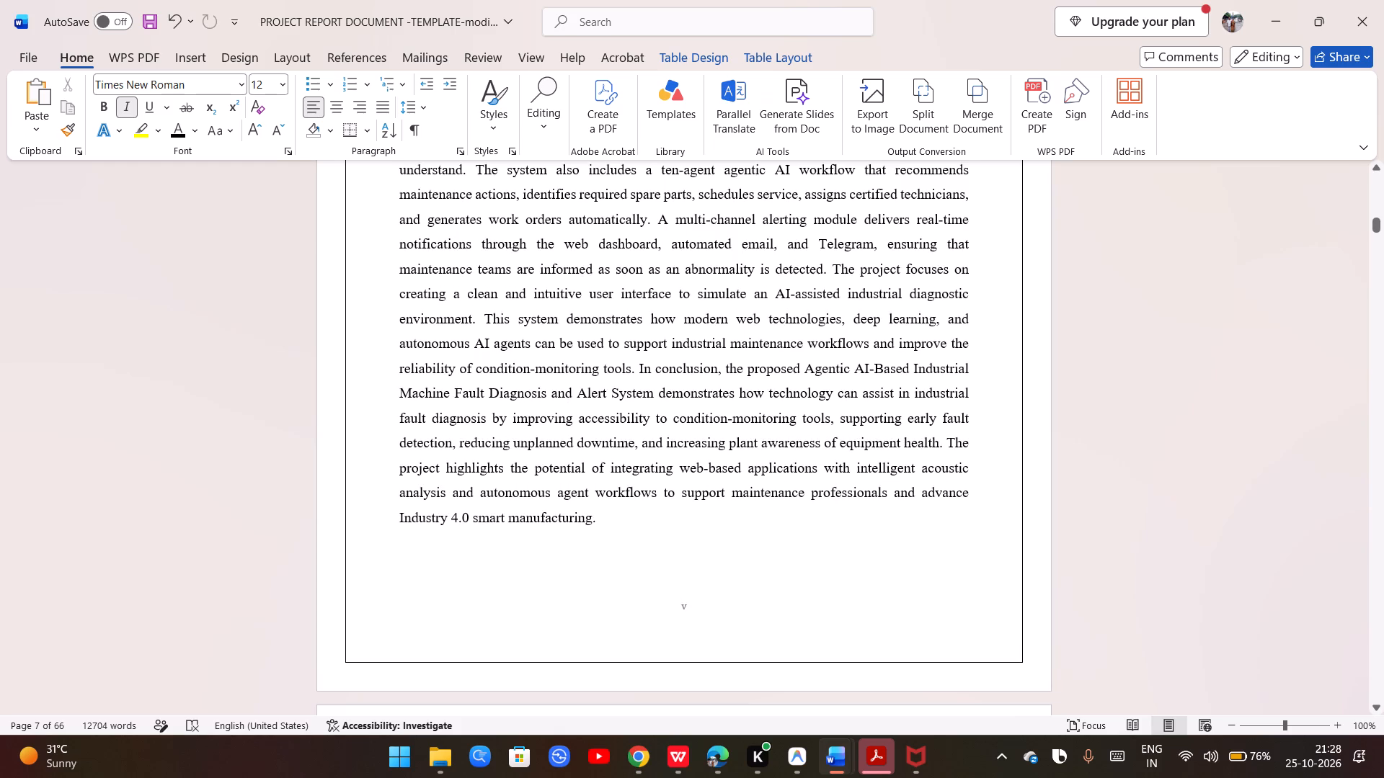
scroll(791, 403, "up", 5)
scroll(791, 403, "down", 1)
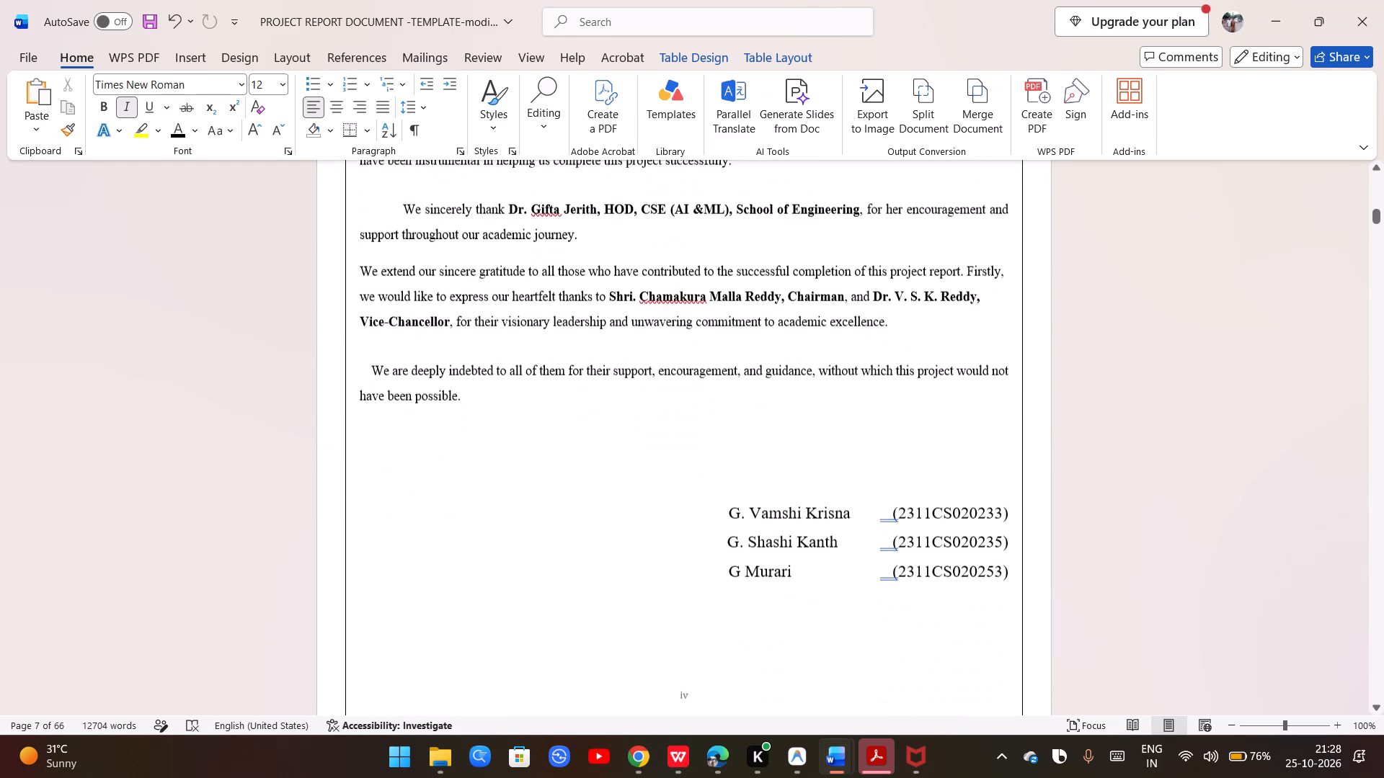
scroll(791, 403, "down", 1)
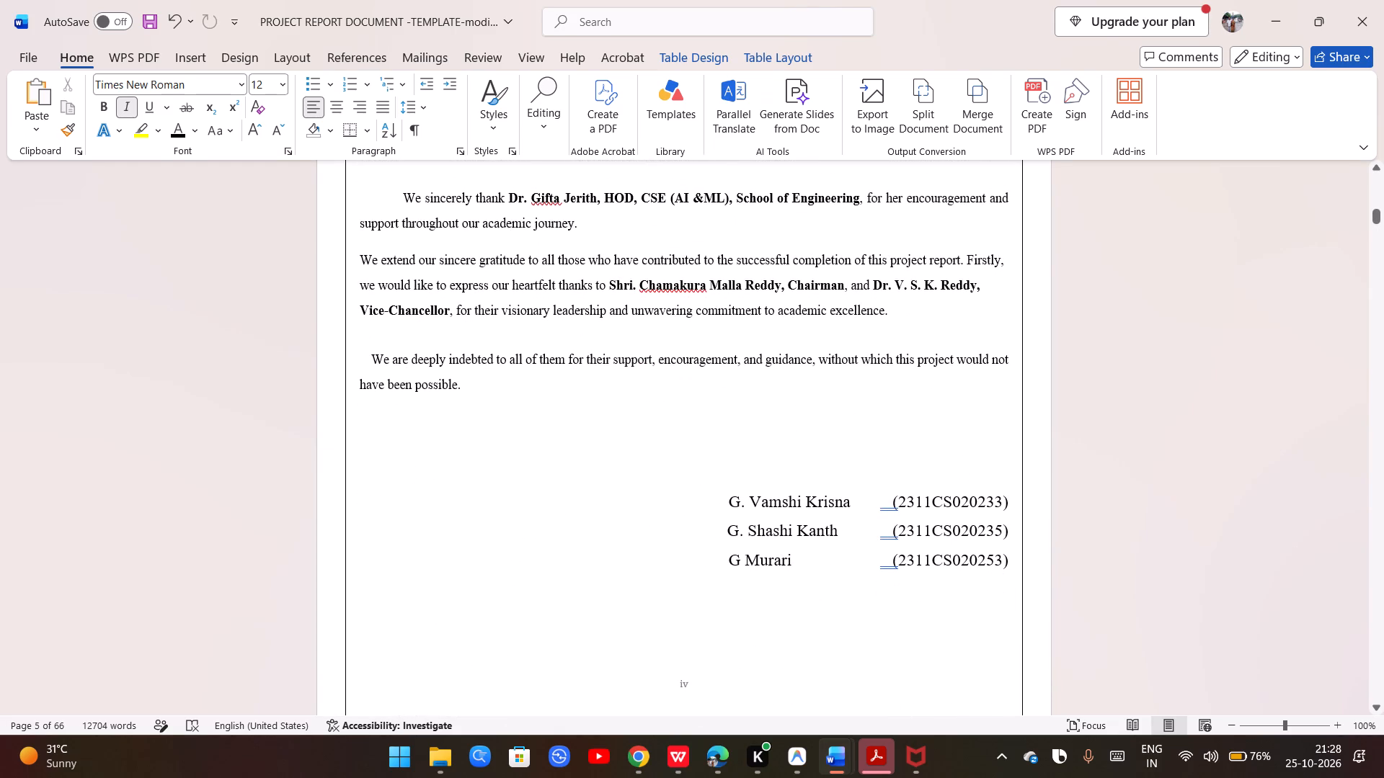
left_click_drag(719, 491, 899, 587)
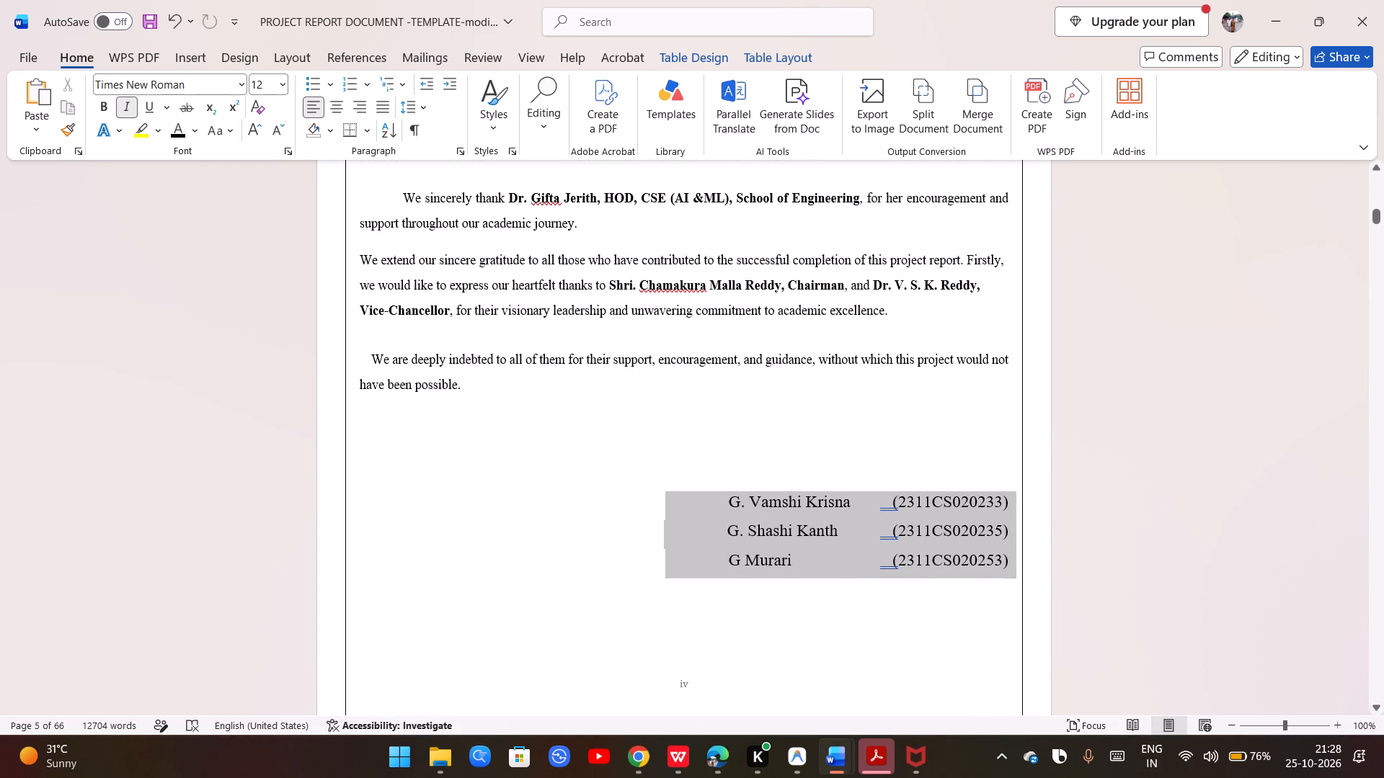
left_click_drag(899, 587, 899, 586)
key("ctrl+v")
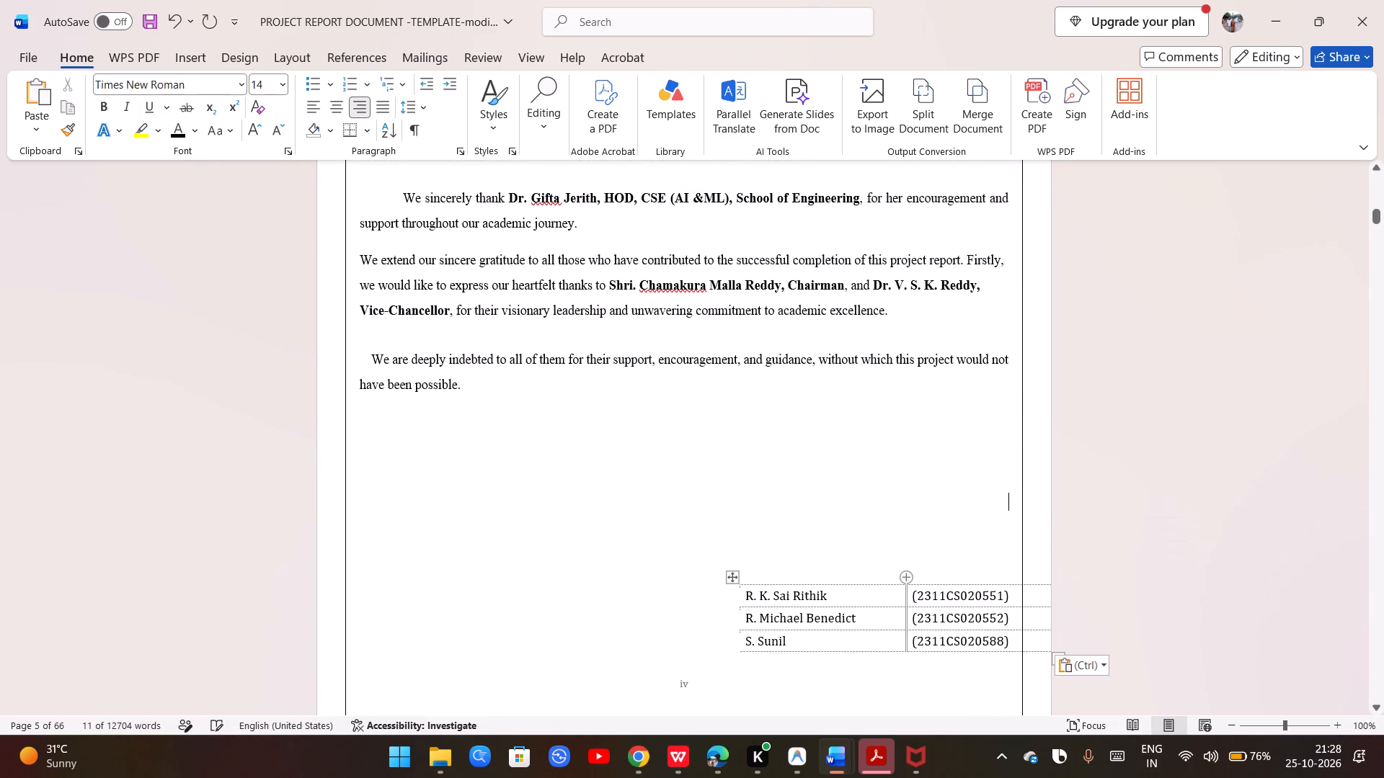
scroll(866, 612, "down", 1)
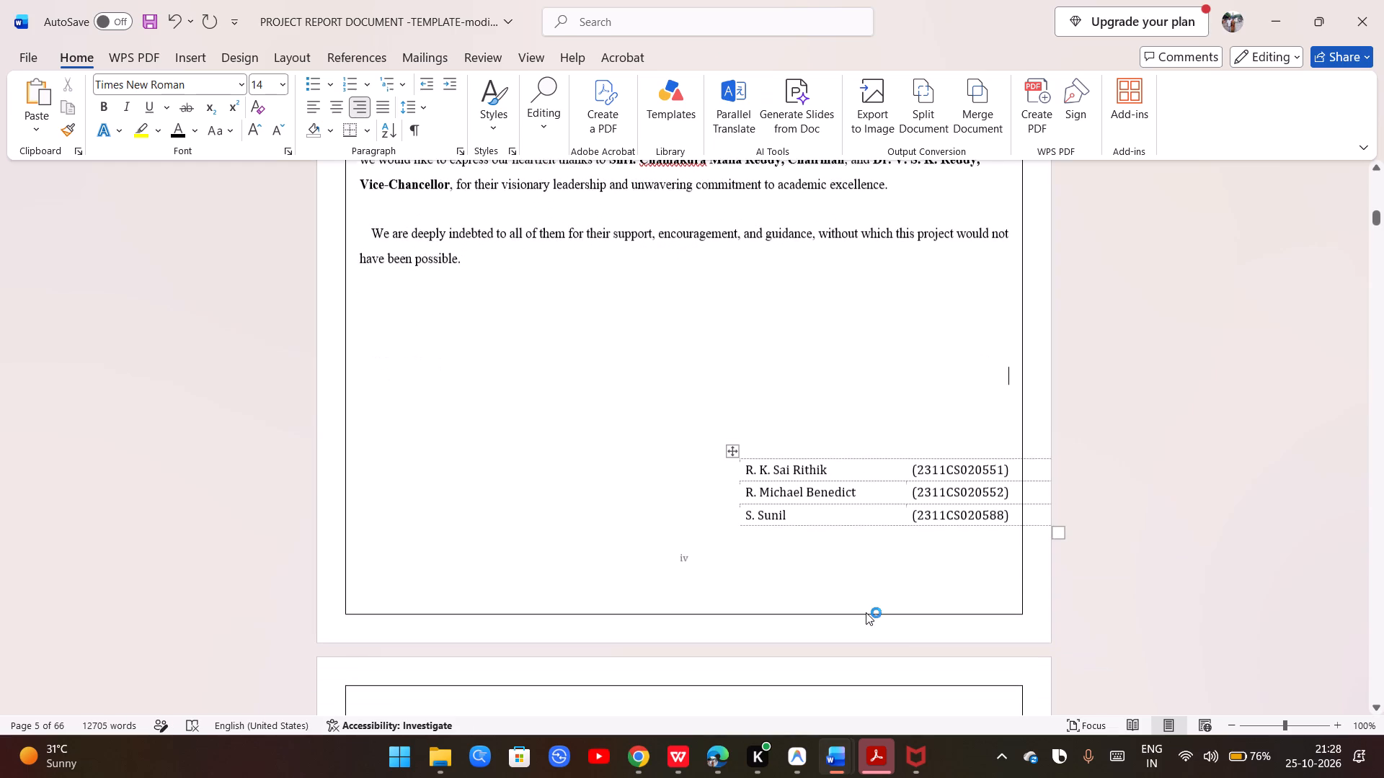
scroll(866, 612, "down", 2)
scroll(866, 612, "up", 2)
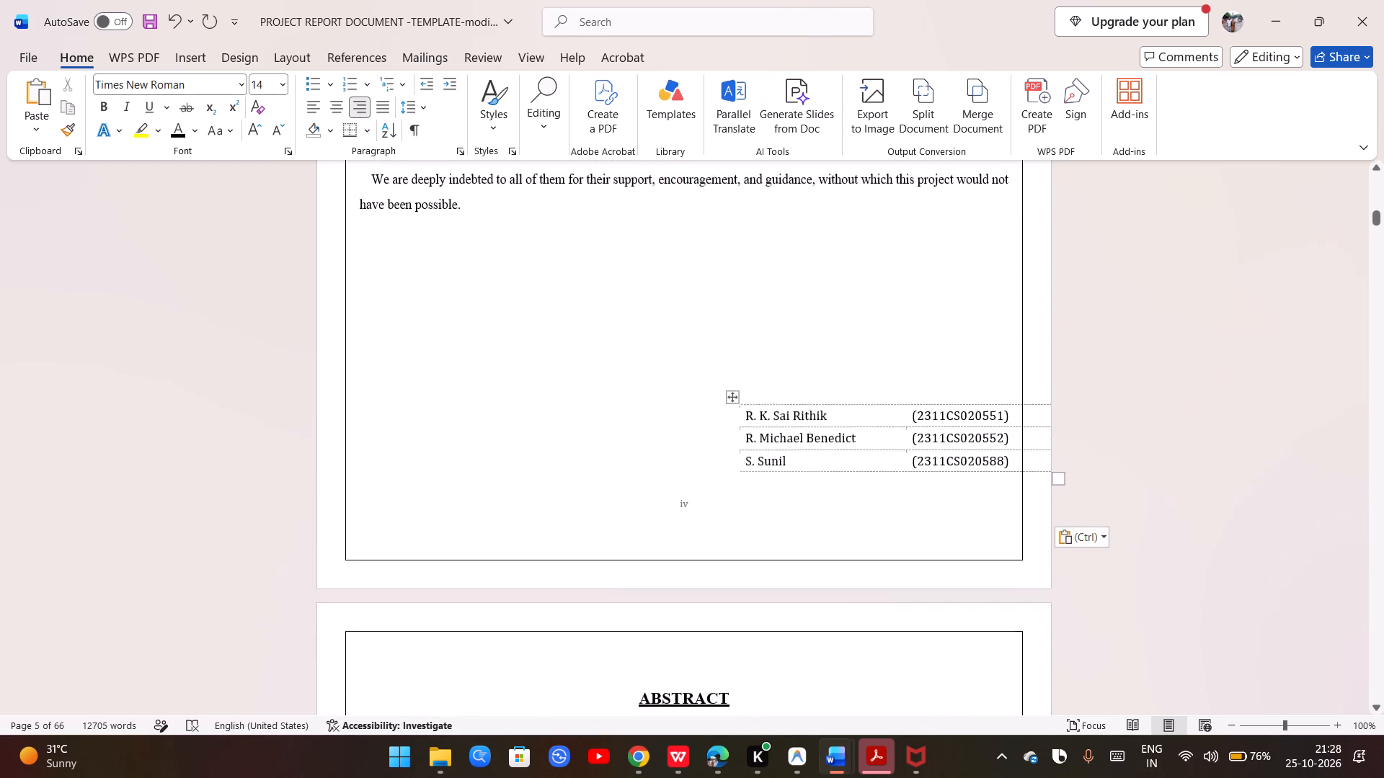
Move the student-name table at the end of the acknowledgement up and inward so it sits inside the page border.
scroll(866, 612, "up", 1)
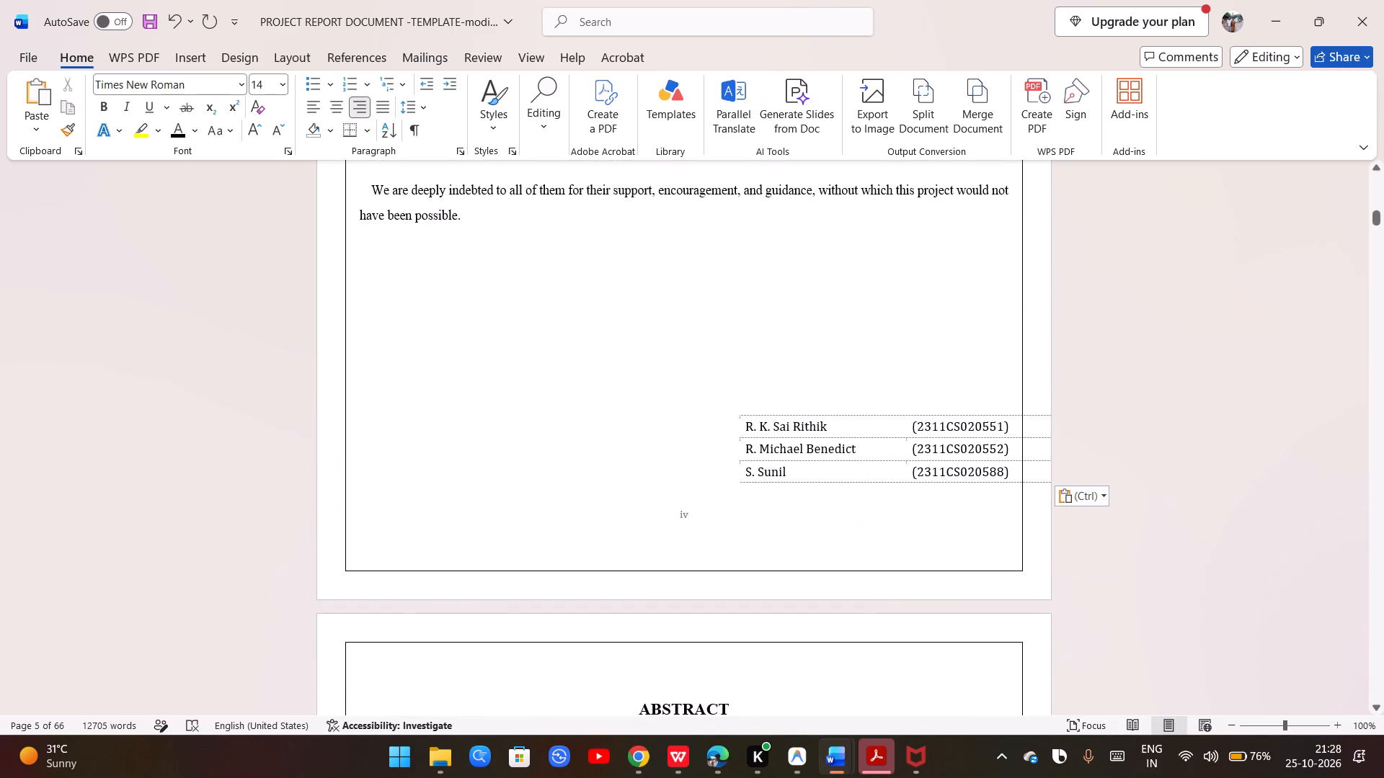
left_click(752, 414)
left_click_drag(729, 408, 717, 354)
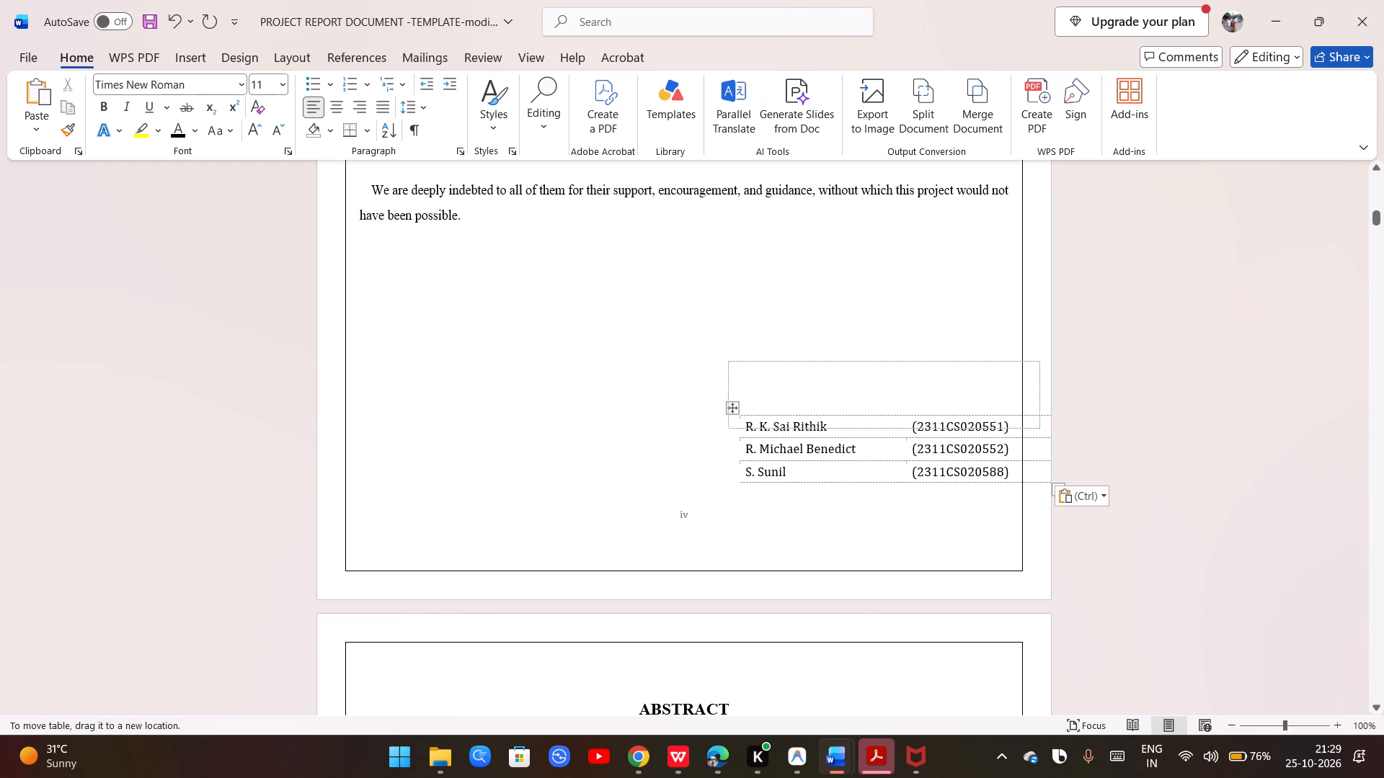
left_click_drag(717, 354, 693, 331)
left_click_drag(693, 331, 699, 318)
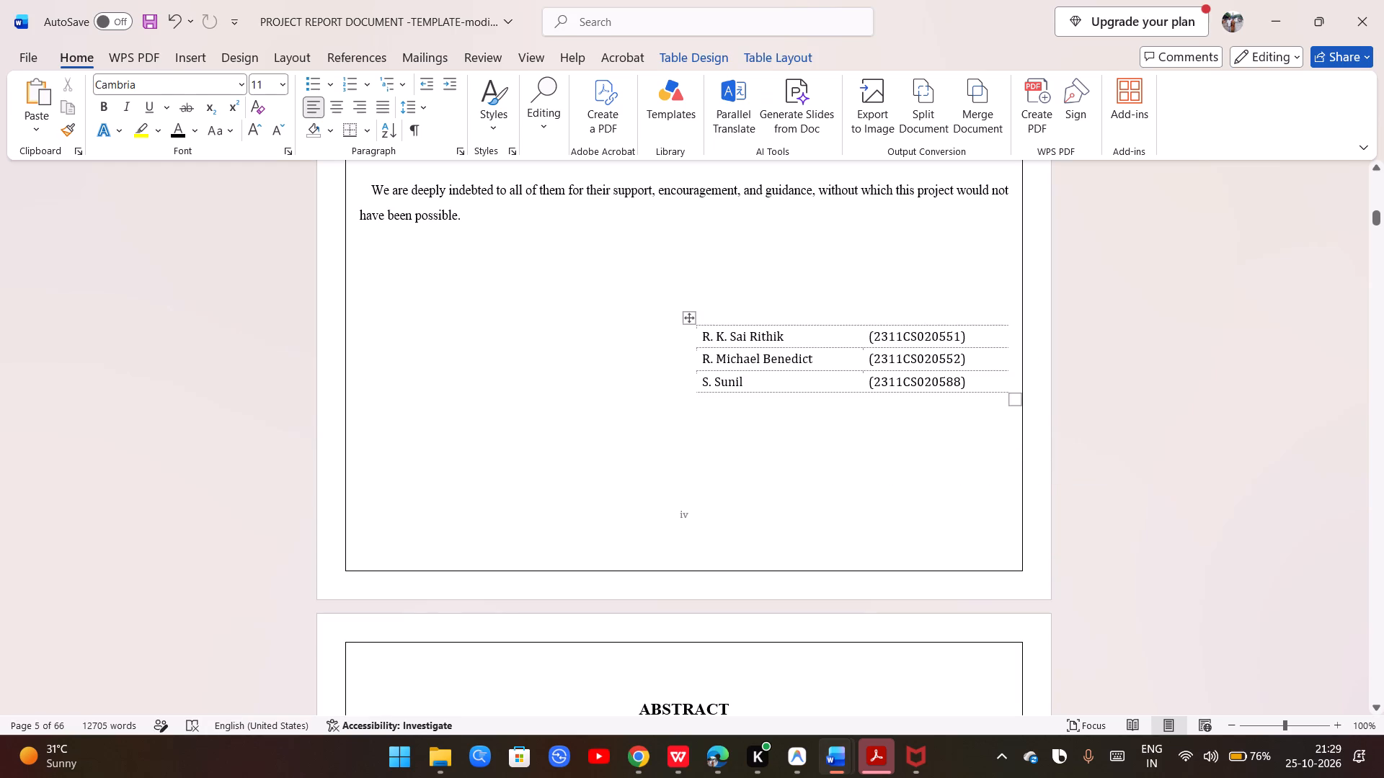
Replace the name in the table's first row with the first student named in the project report's certificate.
left_click(787, 335)
key("ctrl+BackSpace")
key("ctrl+BackSpace")
key("ctrl+BackSpace")
key("ctrl+BackSpace")
key("ctrl+BackSpace")
key("ctrl+BackSpace")
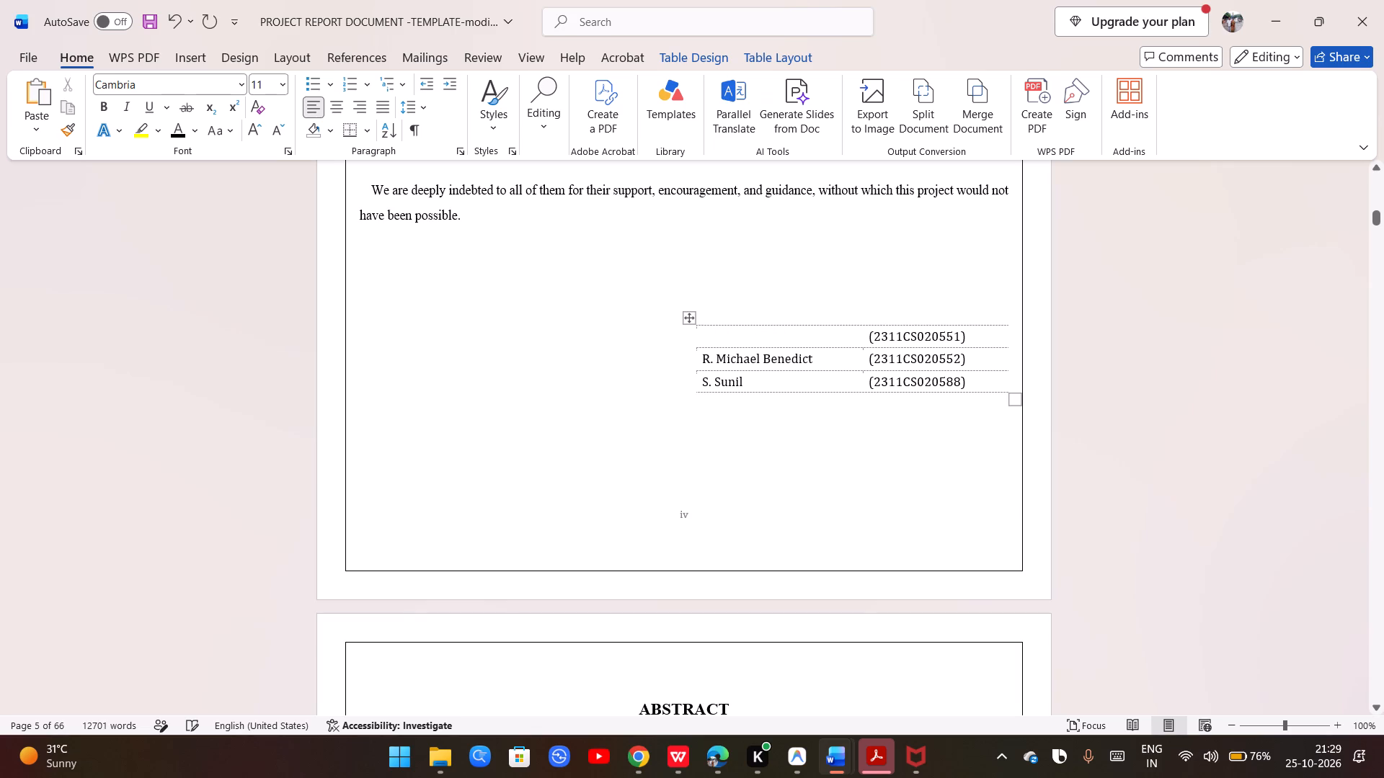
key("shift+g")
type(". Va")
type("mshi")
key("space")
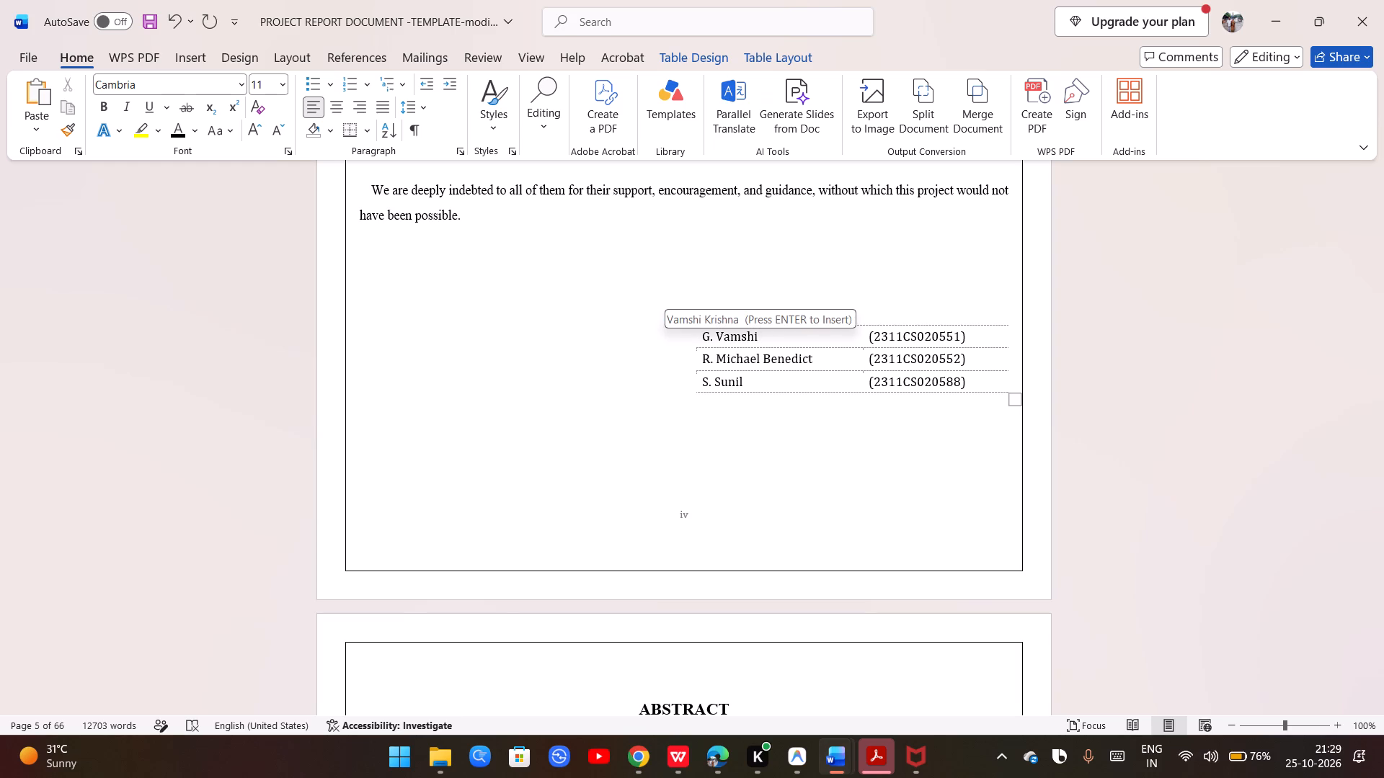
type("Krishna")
Change the last three digits of the first row's roll number to those of the certificate's first student.
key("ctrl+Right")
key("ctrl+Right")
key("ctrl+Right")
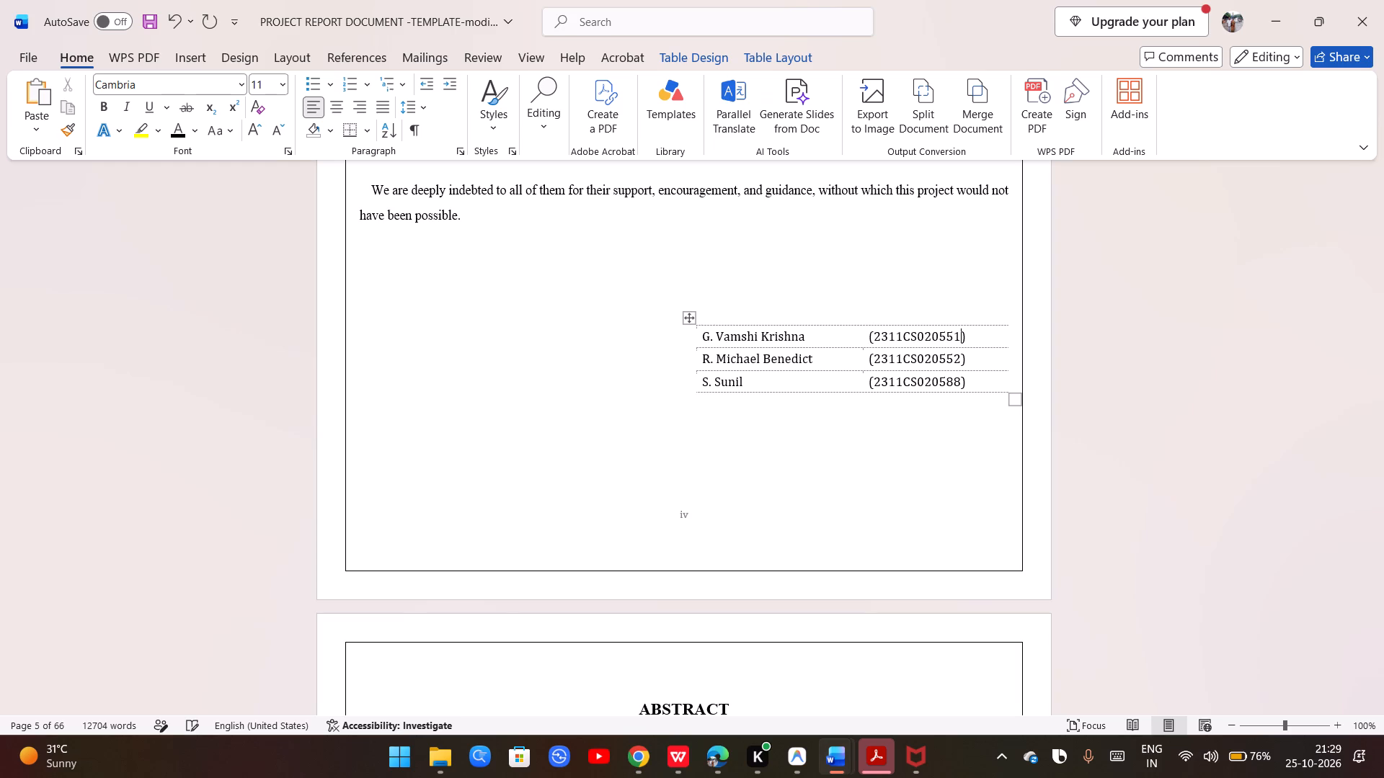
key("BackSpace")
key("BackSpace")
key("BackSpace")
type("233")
Change the last three digits of the second row's roll number to those of the certificate's second student.
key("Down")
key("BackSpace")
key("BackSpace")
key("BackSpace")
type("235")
Replace the name in the table's second row with the second student named in the project report's certificate.
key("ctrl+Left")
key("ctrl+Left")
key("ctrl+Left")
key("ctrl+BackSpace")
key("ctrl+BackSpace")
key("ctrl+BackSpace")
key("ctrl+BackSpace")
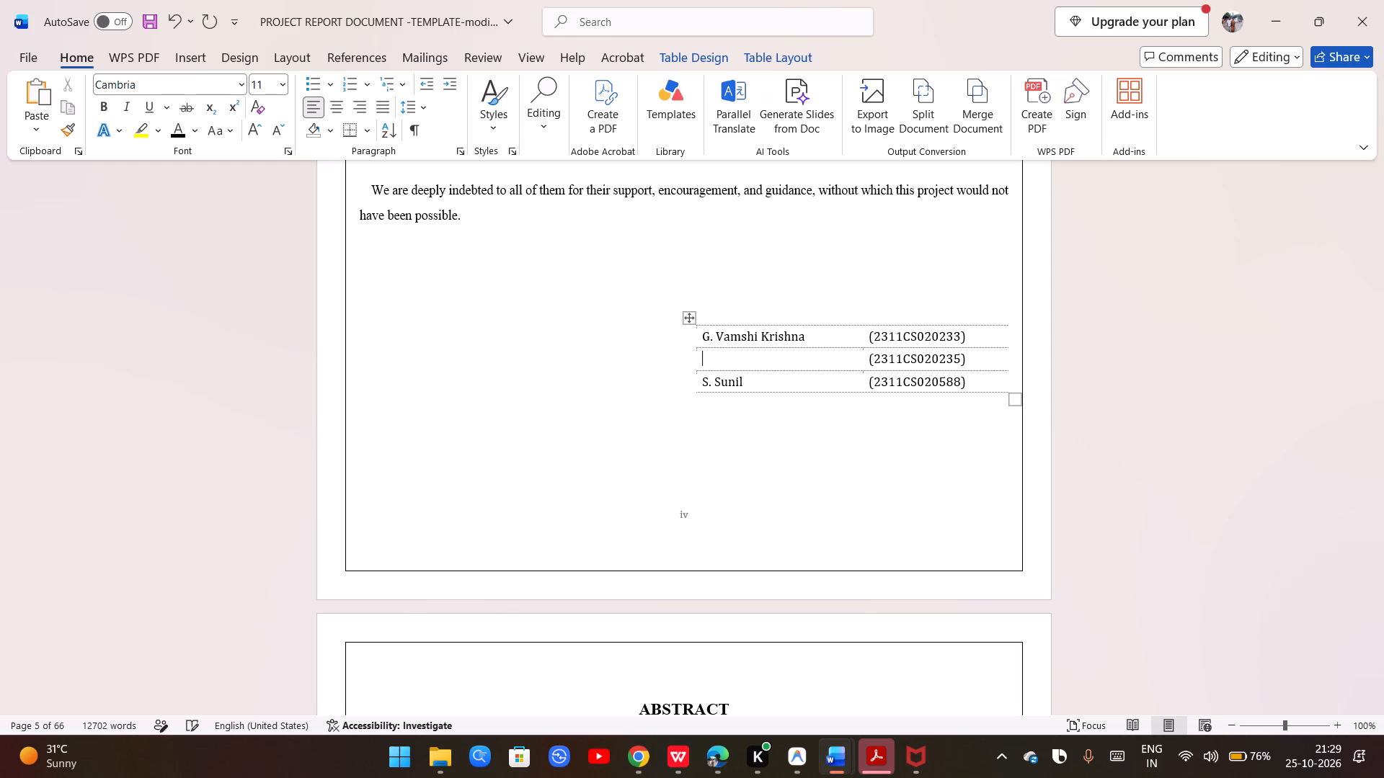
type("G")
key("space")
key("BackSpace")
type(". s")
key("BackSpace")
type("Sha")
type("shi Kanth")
Change the last three digits of the third row's roll number to the same ending as the second row's.
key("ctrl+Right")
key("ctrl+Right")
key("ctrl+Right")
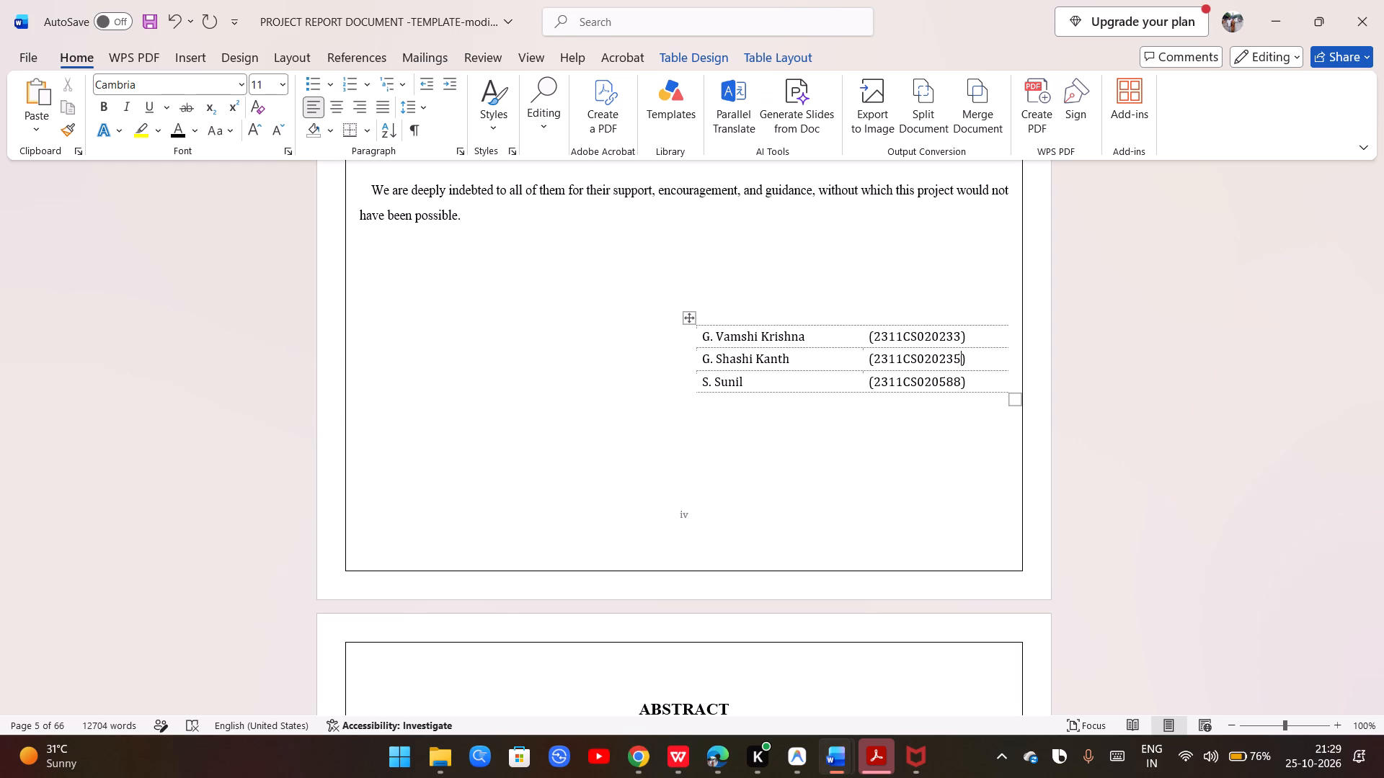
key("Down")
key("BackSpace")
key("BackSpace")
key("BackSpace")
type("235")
Replace the name in the table's third row with the third student named in the project report's certificate.
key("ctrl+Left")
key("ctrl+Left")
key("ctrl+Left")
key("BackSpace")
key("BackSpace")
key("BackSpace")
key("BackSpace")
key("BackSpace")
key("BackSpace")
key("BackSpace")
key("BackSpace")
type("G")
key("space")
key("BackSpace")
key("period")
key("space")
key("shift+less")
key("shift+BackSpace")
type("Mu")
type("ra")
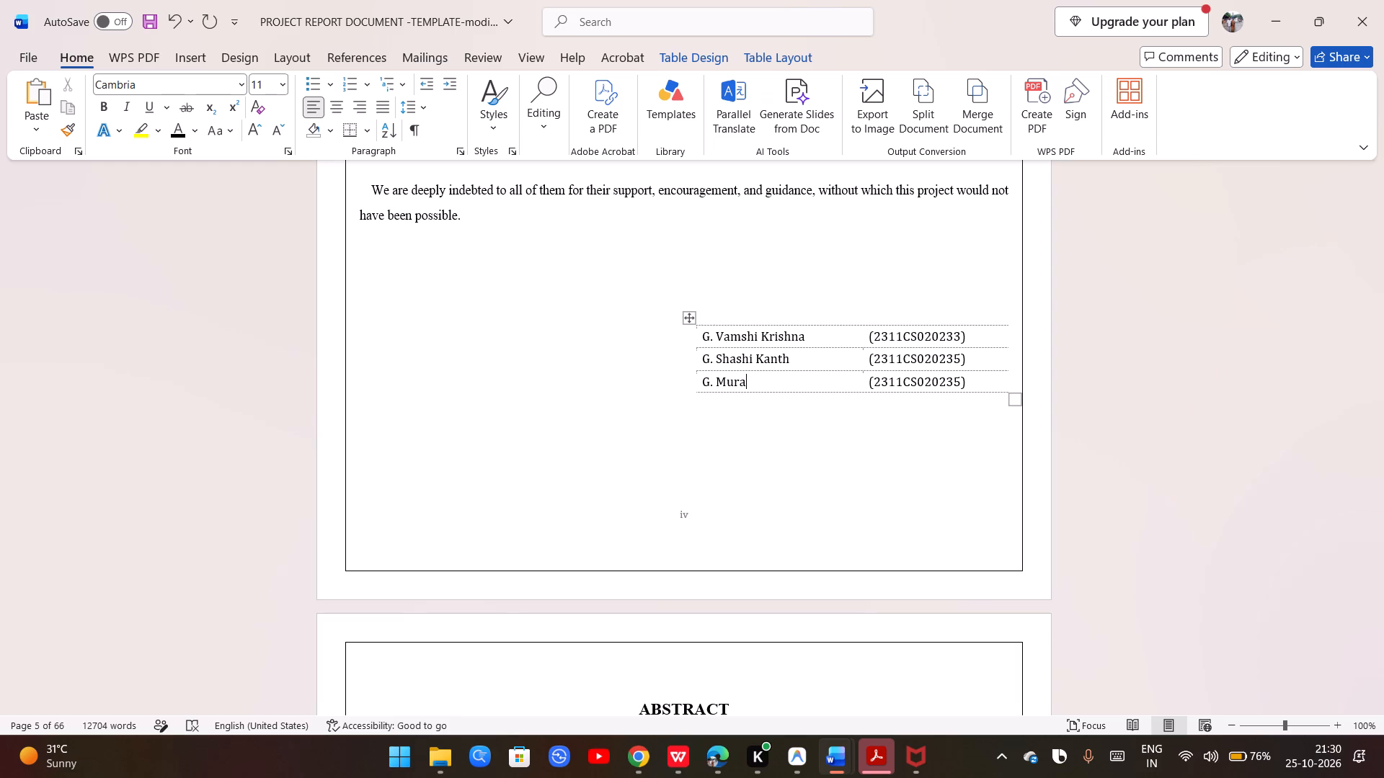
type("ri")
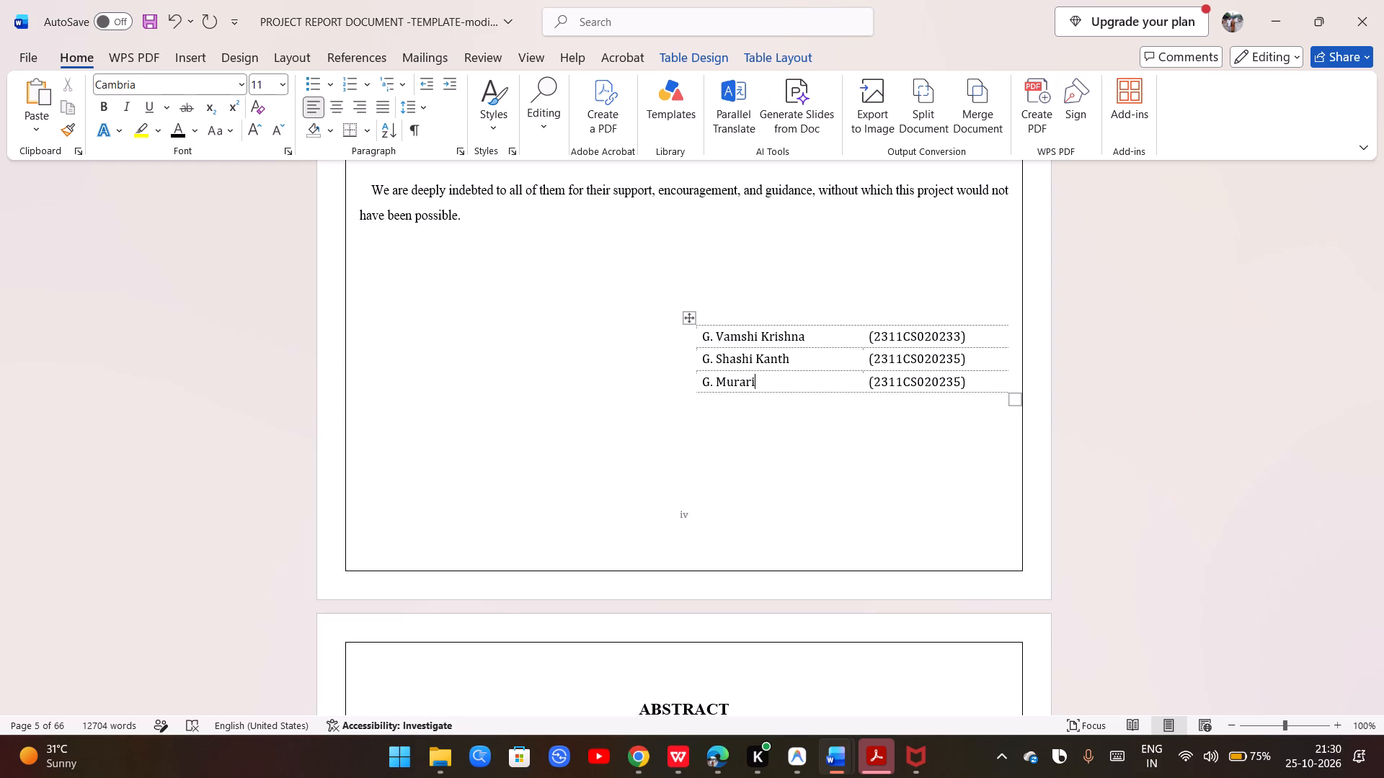
Copy the internal guide and head of department signature table from the certificate in the Phase1 MRU-format reference document.
scroll(787, 335, "up", 1)
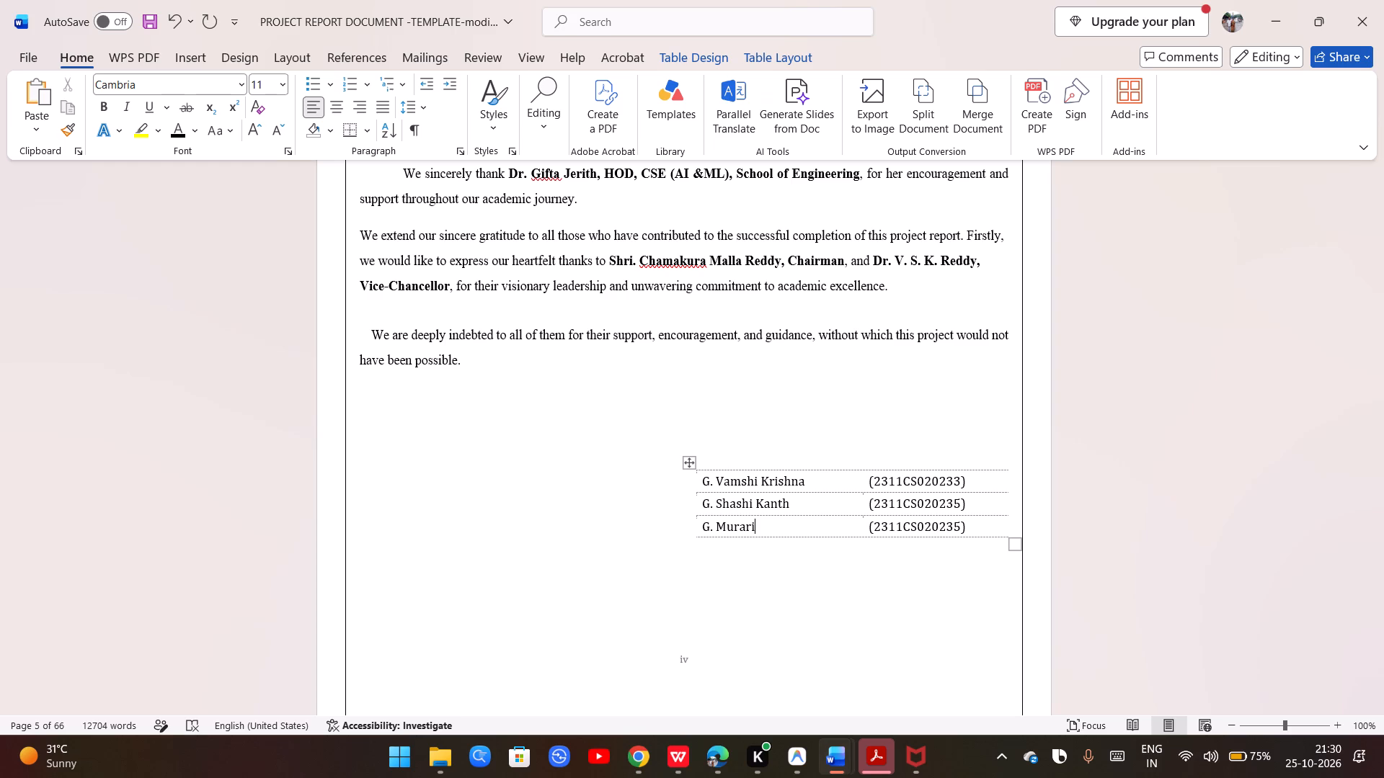
scroll(787, 335, "down", 3)
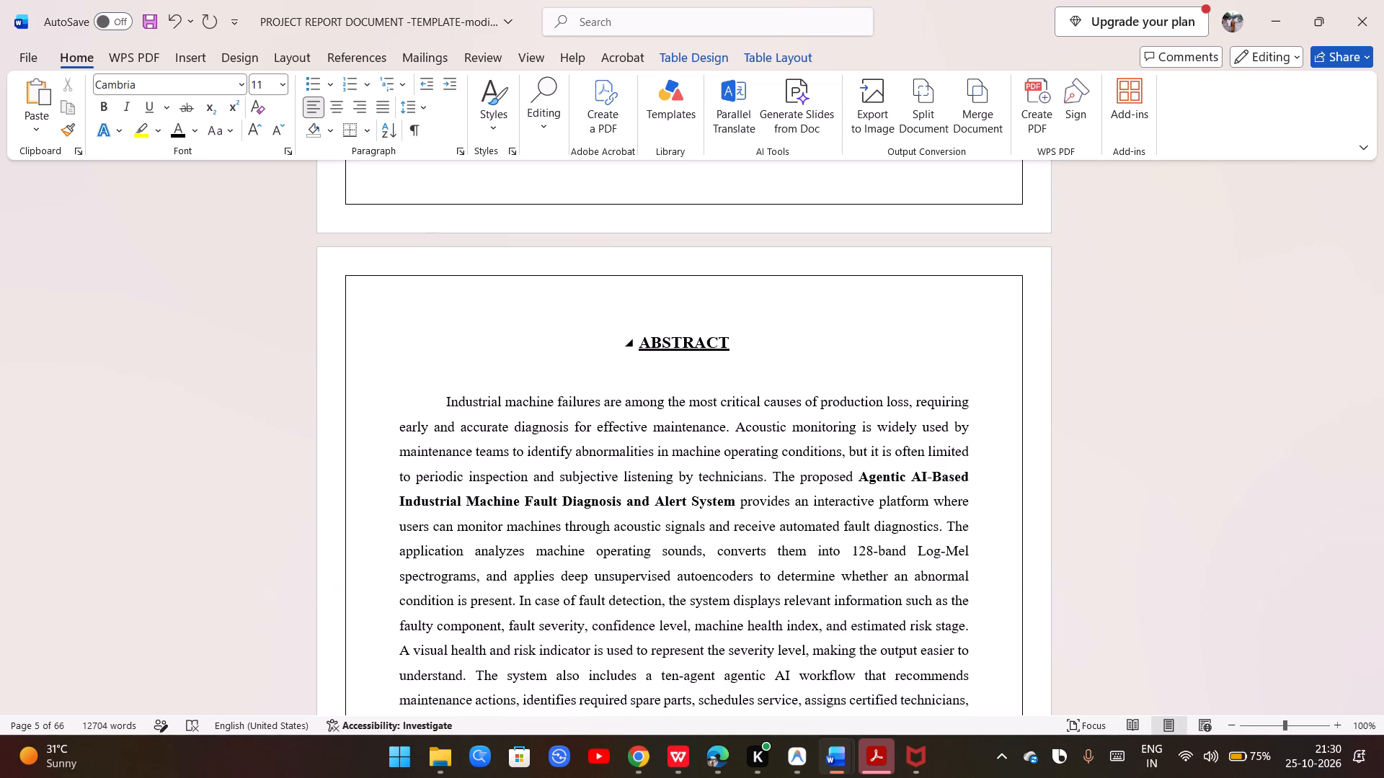
scroll(787, 335, "up", 4)
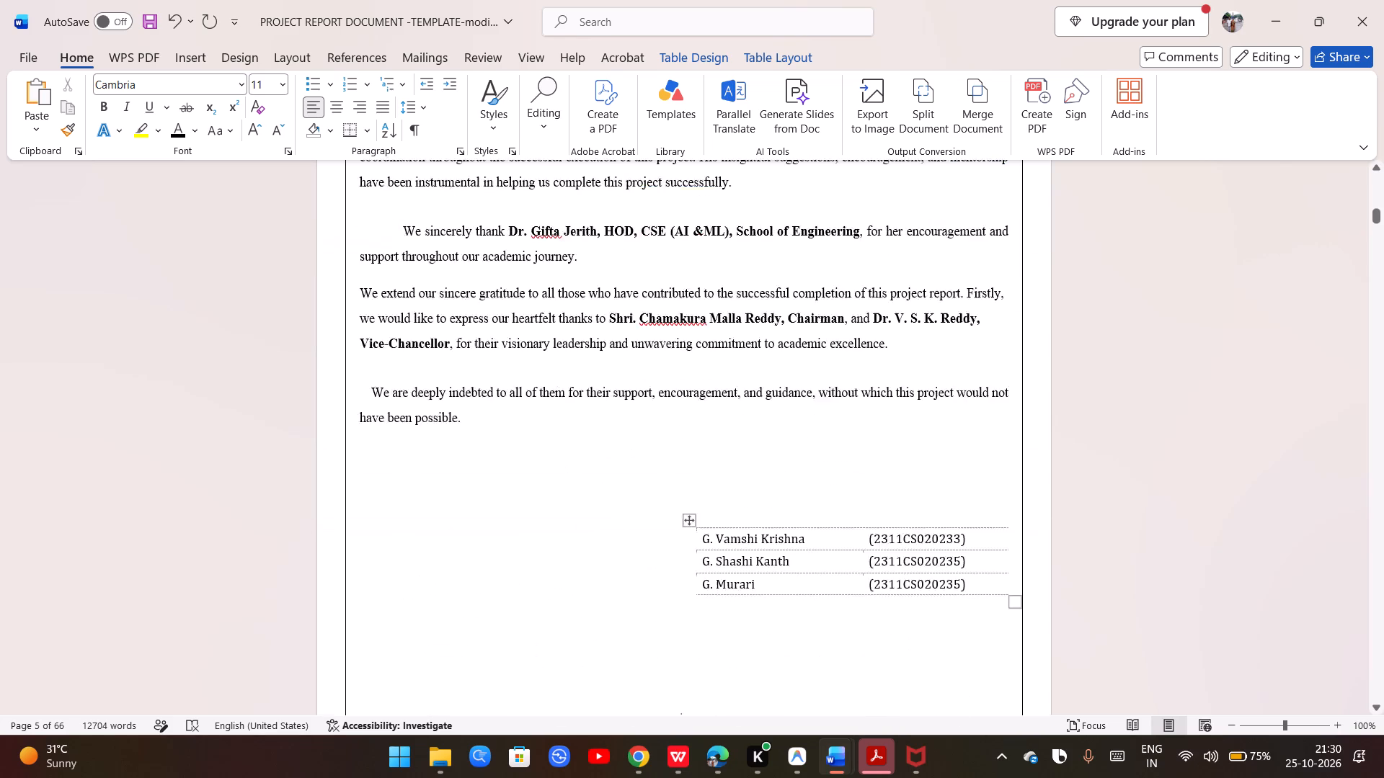
scroll(787, 335, "up", 7)
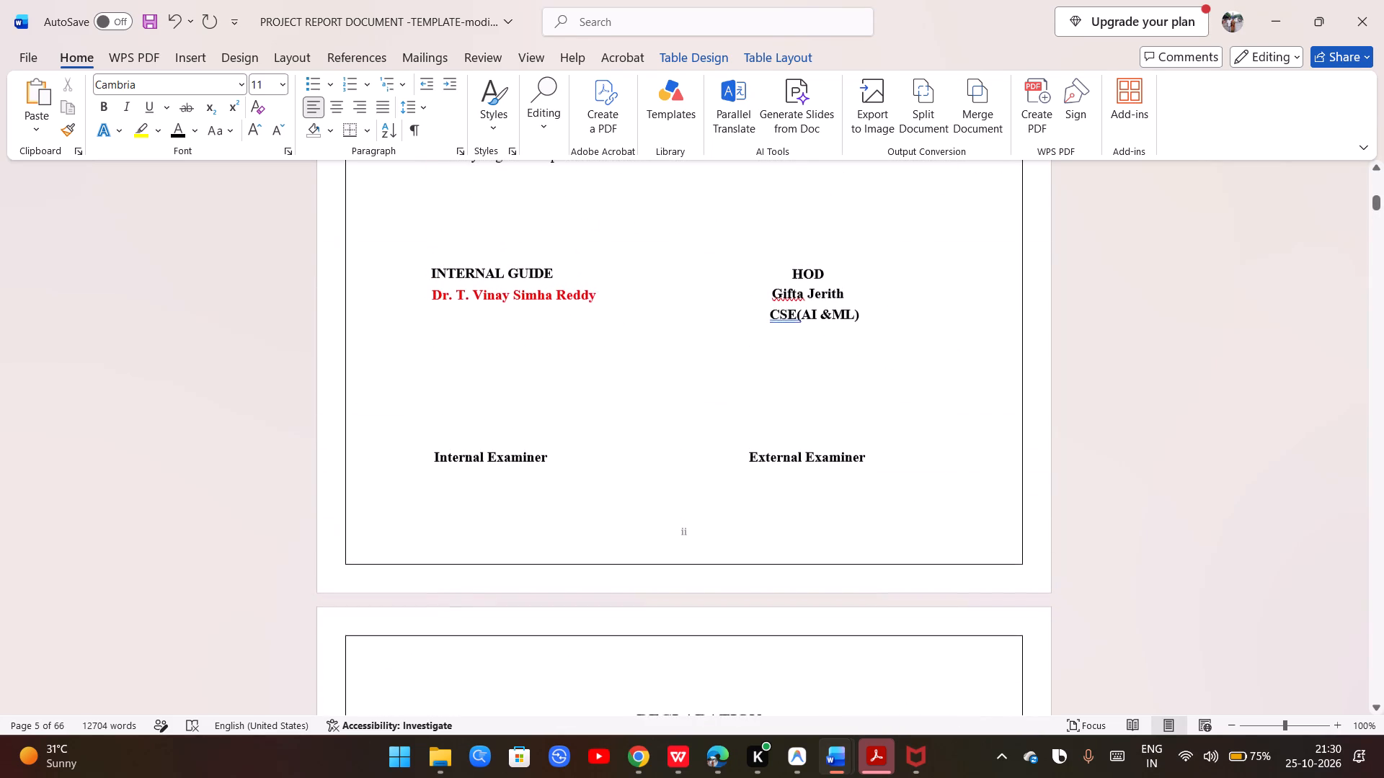
scroll(787, 335, "up", 1)
key("alt+Tab")
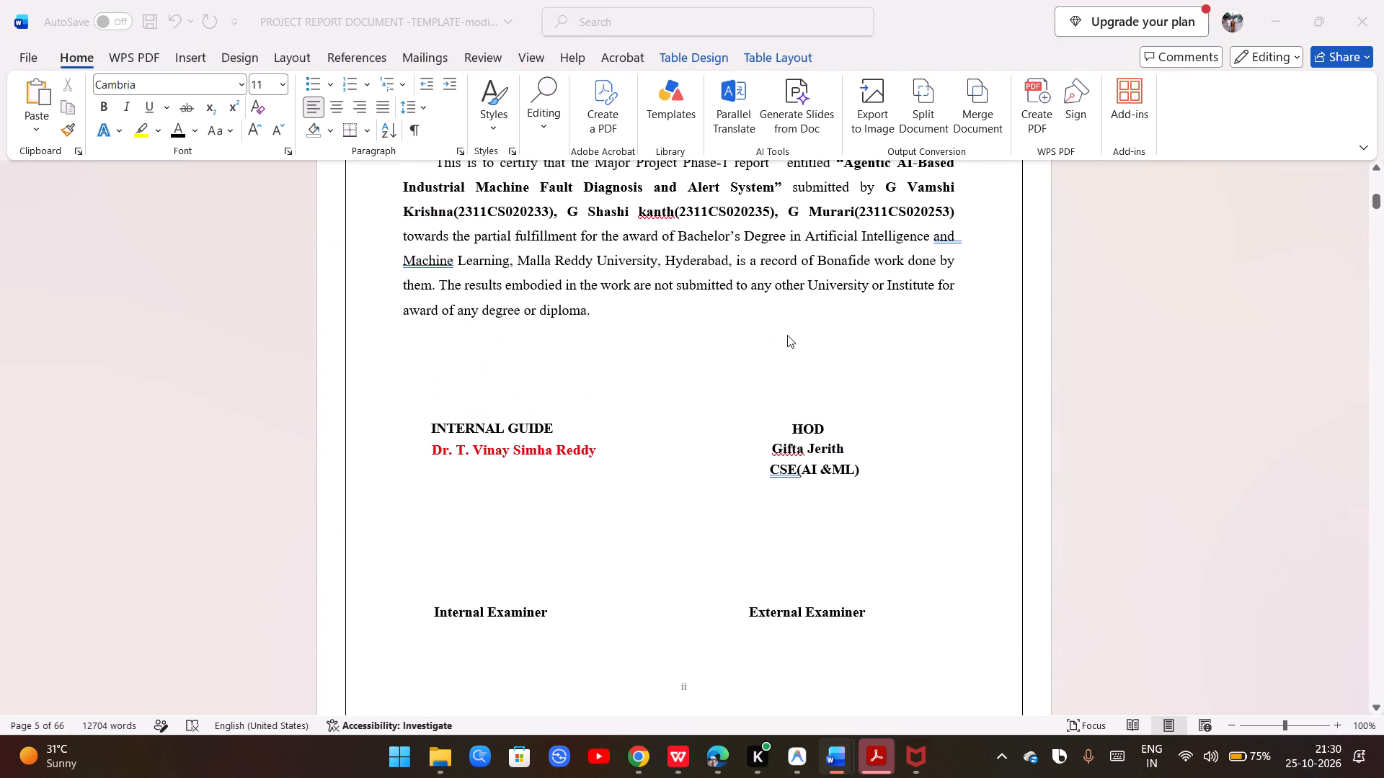
scroll(787, 335, "up", 4)
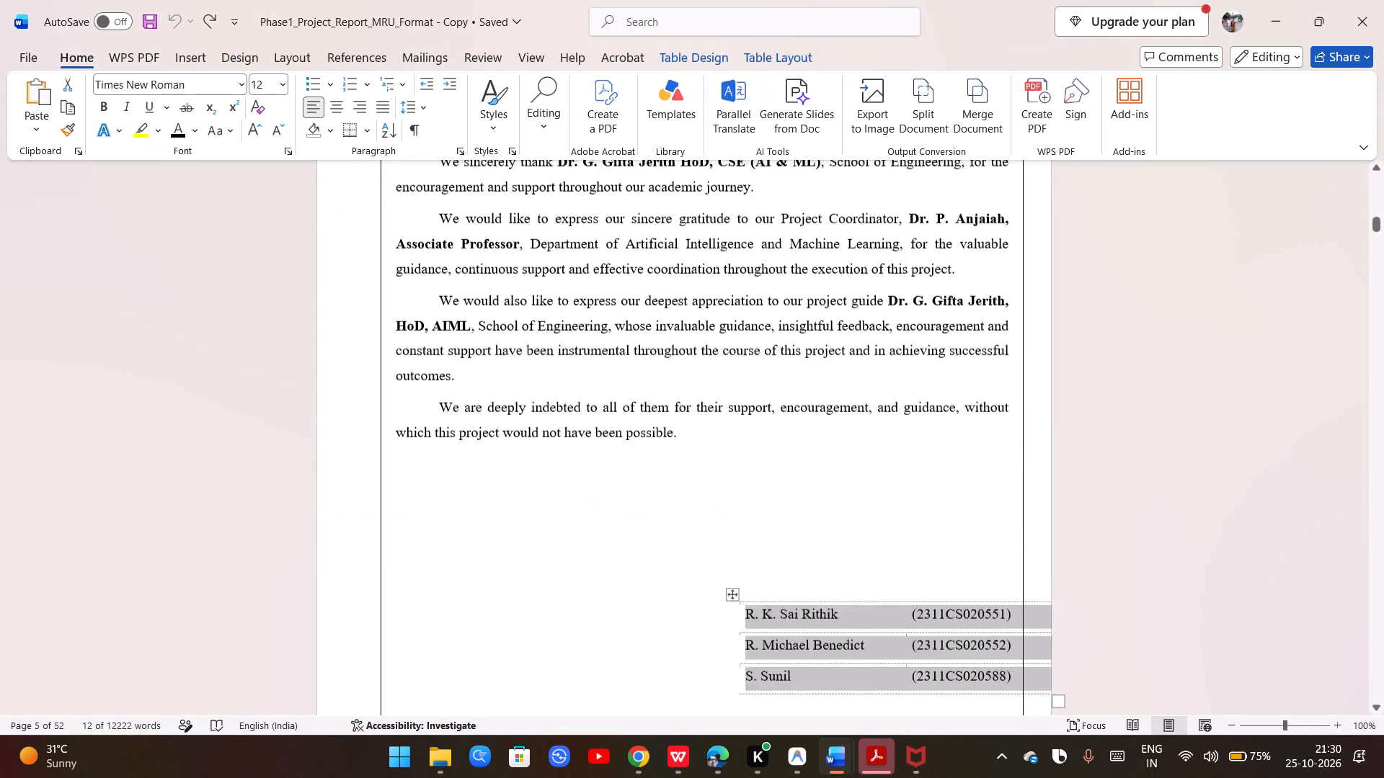
scroll(787, 335, "up", 6)
scroll(787, 335, "down", 1)
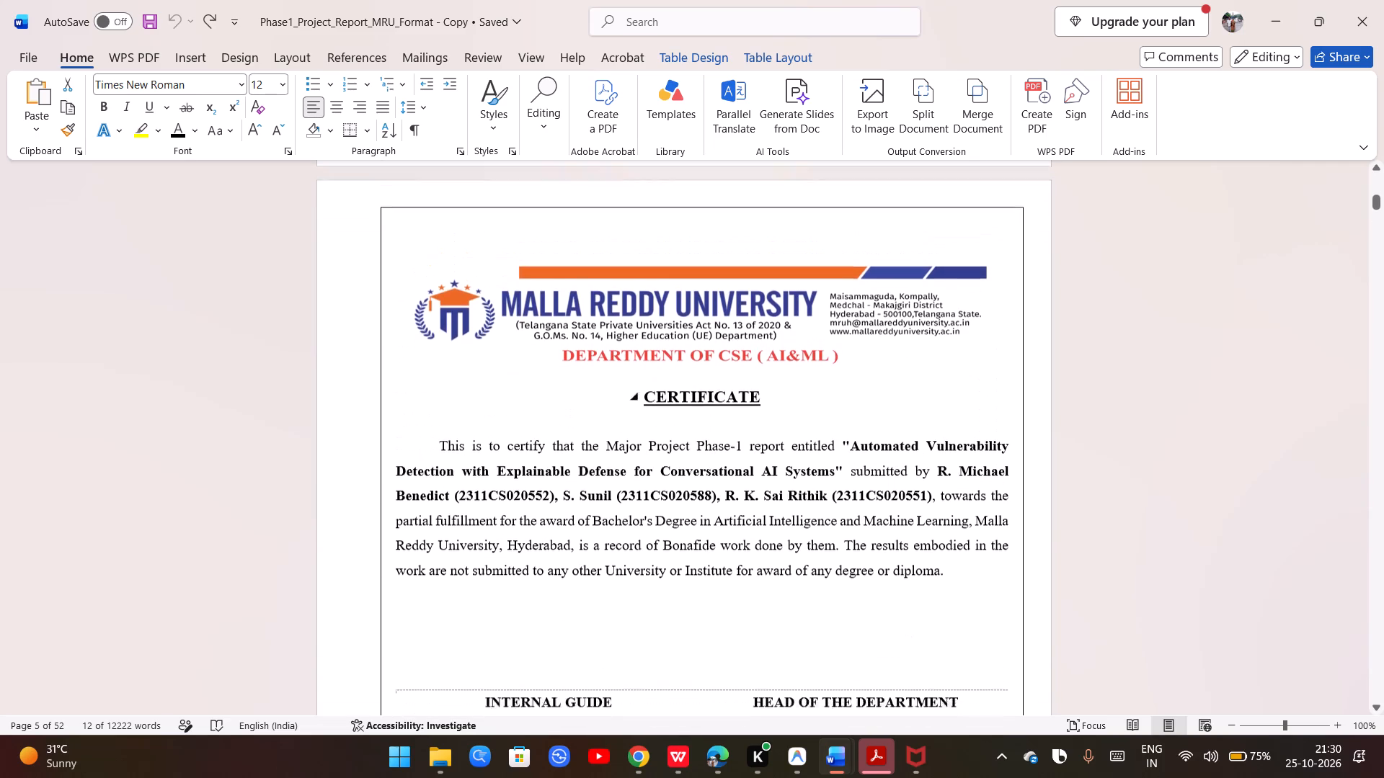
scroll(787, 335, "down", 1)
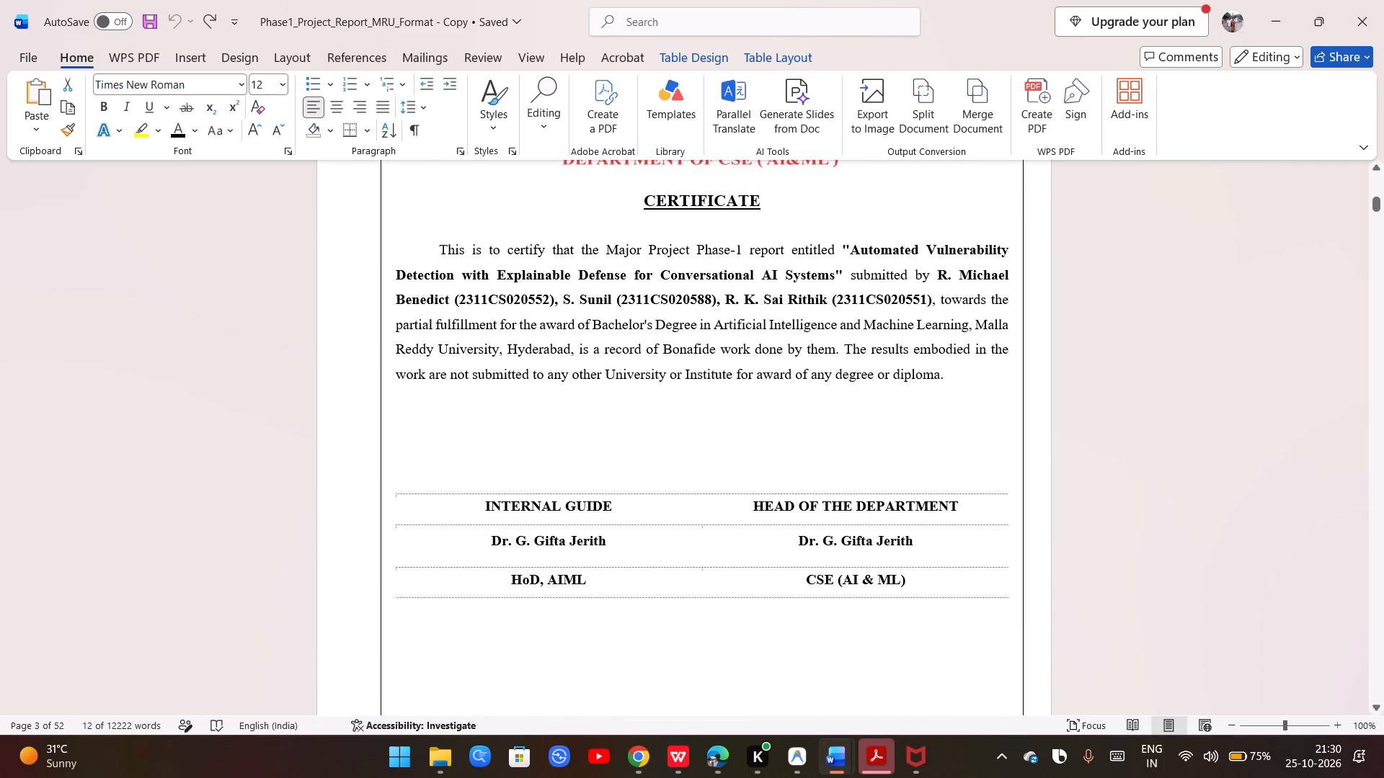
left_click_drag(404, 504, 629, 594)
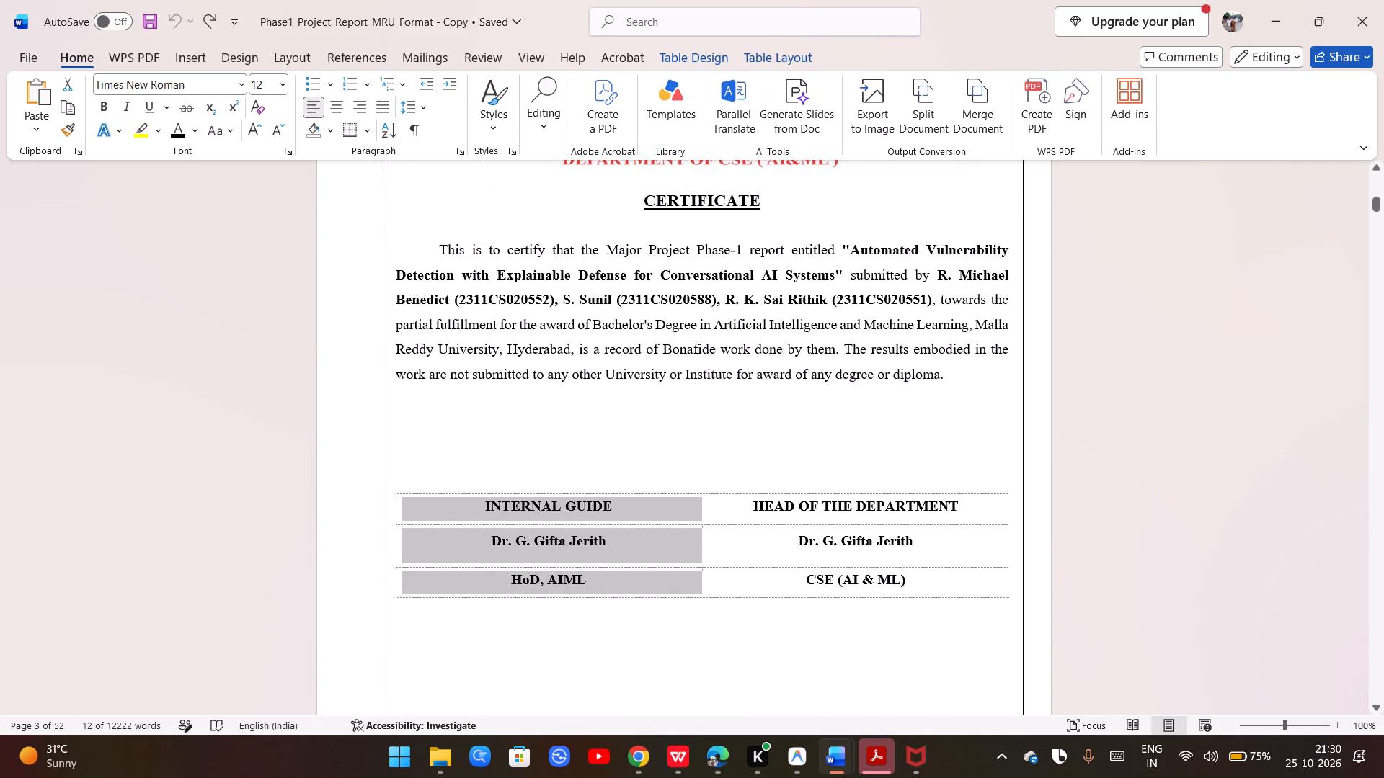
left_click_drag(629, 594, 870, 612)
left_click(849, 608)
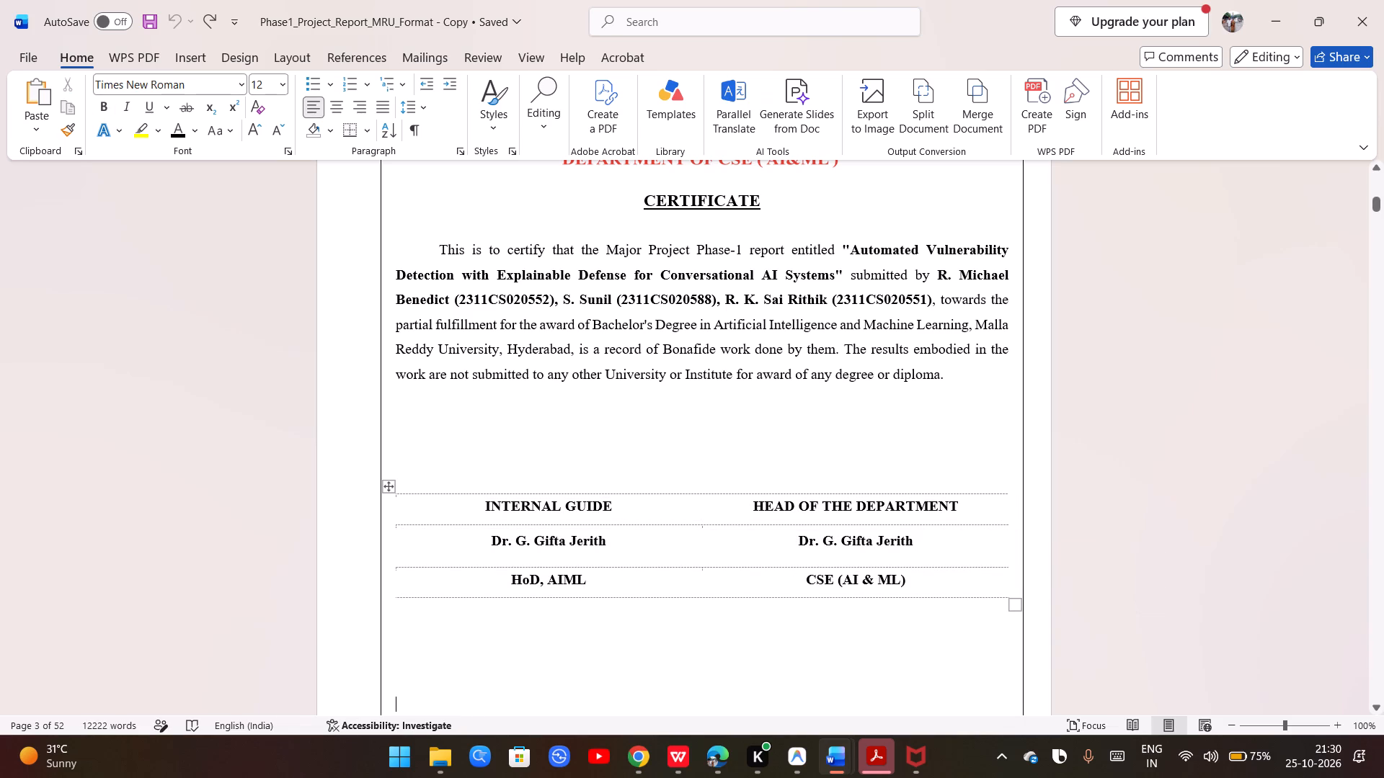
left_click_drag(475, 504, 856, 591)
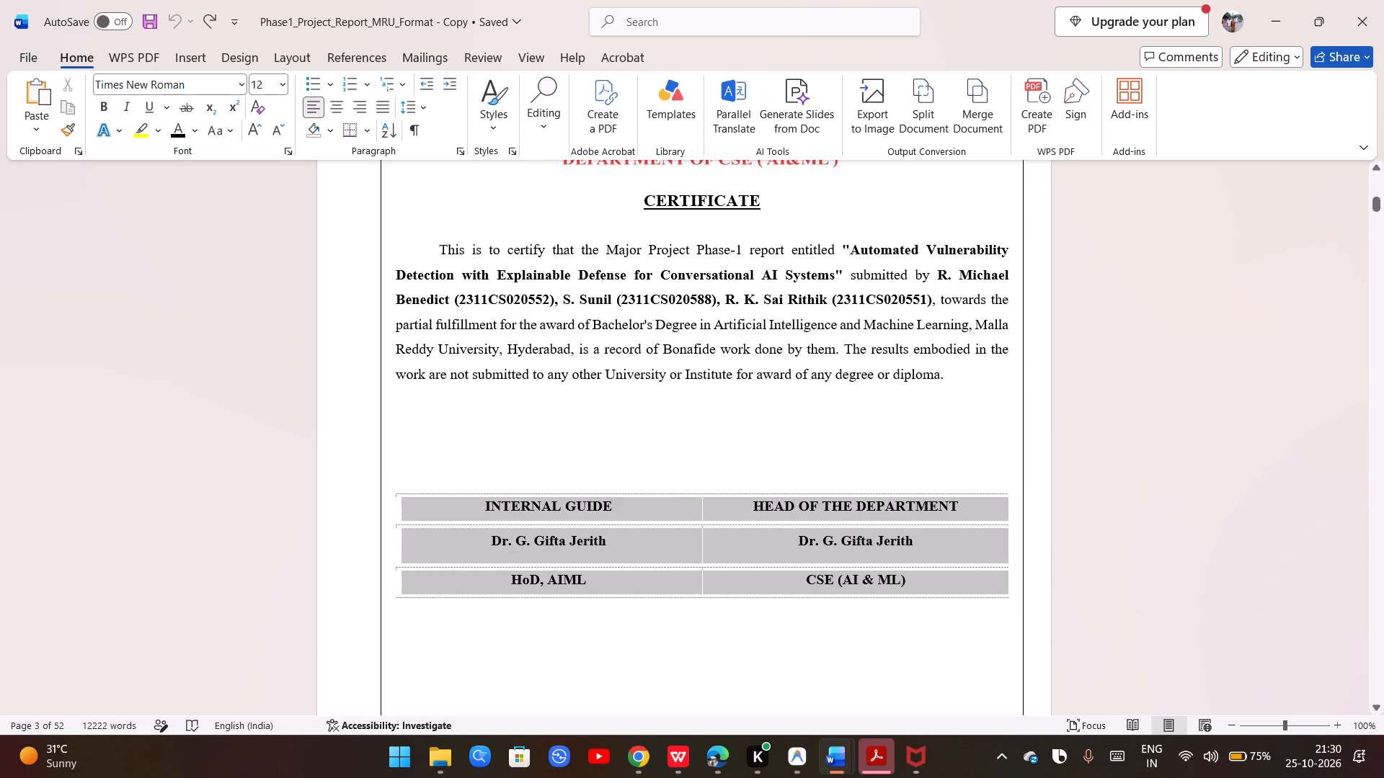
left_click_drag(856, 591, 889, 590)
key("ctrl+c")
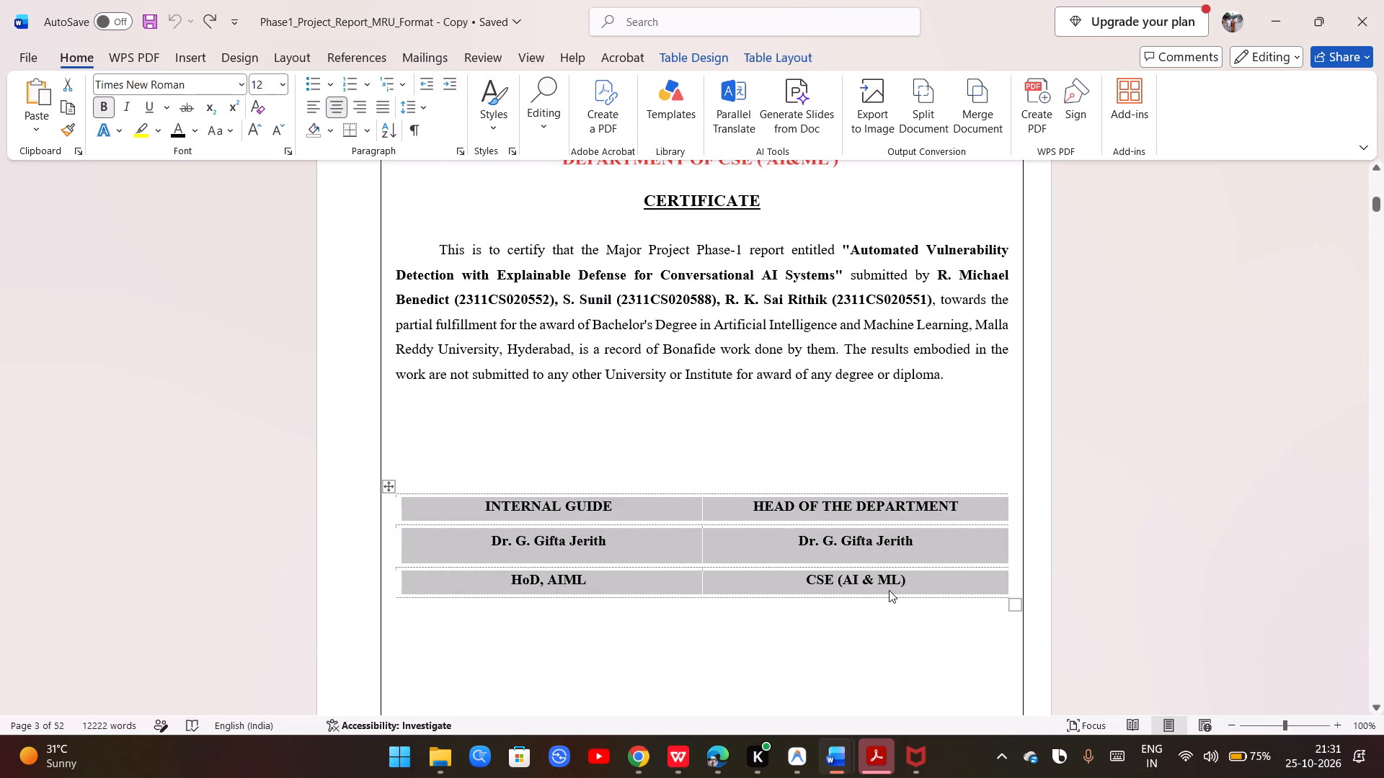
Compare the project report's certificate signature block with the one in the Phase1 reference, down to the examiner lines.
key("alt+Tab")
scroll(669, 465, "up", 3)
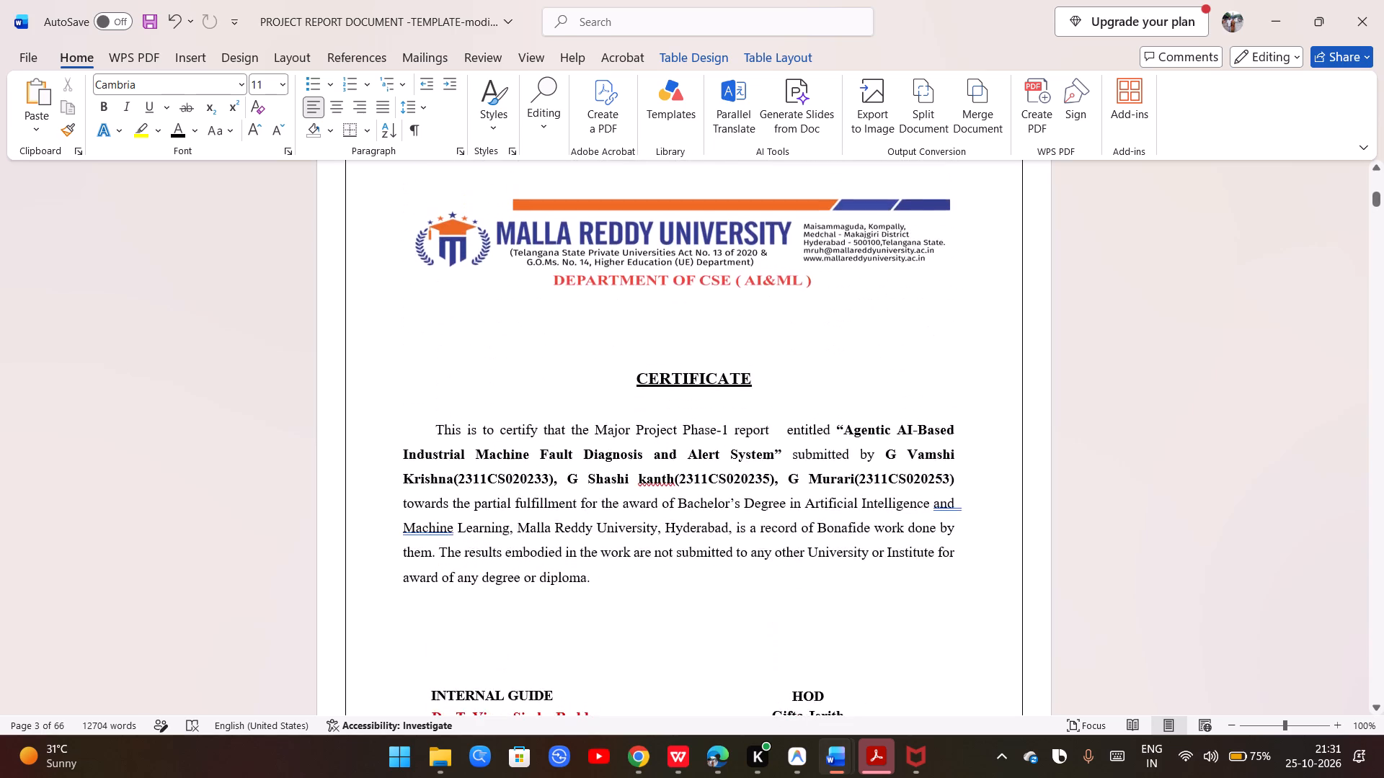
scroll(669, 465, "down", 1)
key("alt+Tab")
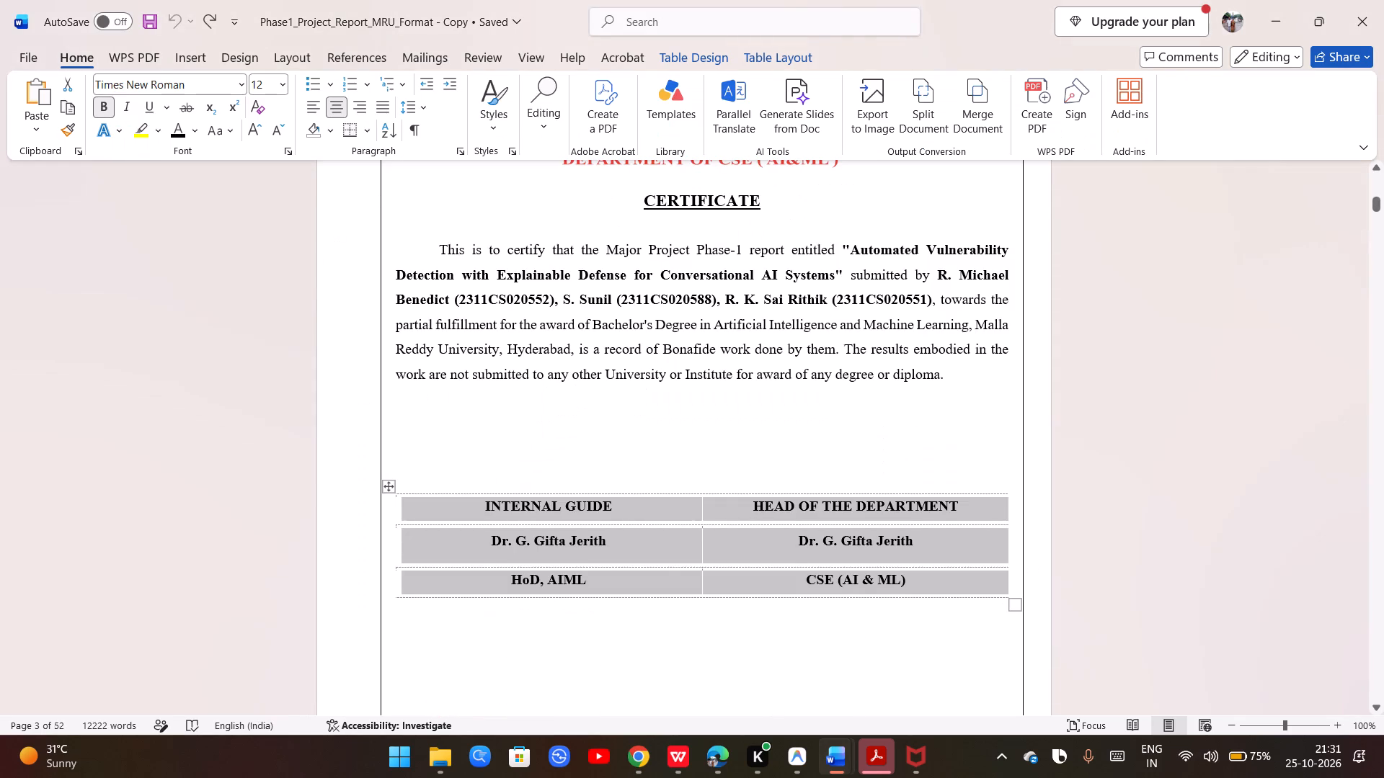
scroll(669, 465, "down", 1)
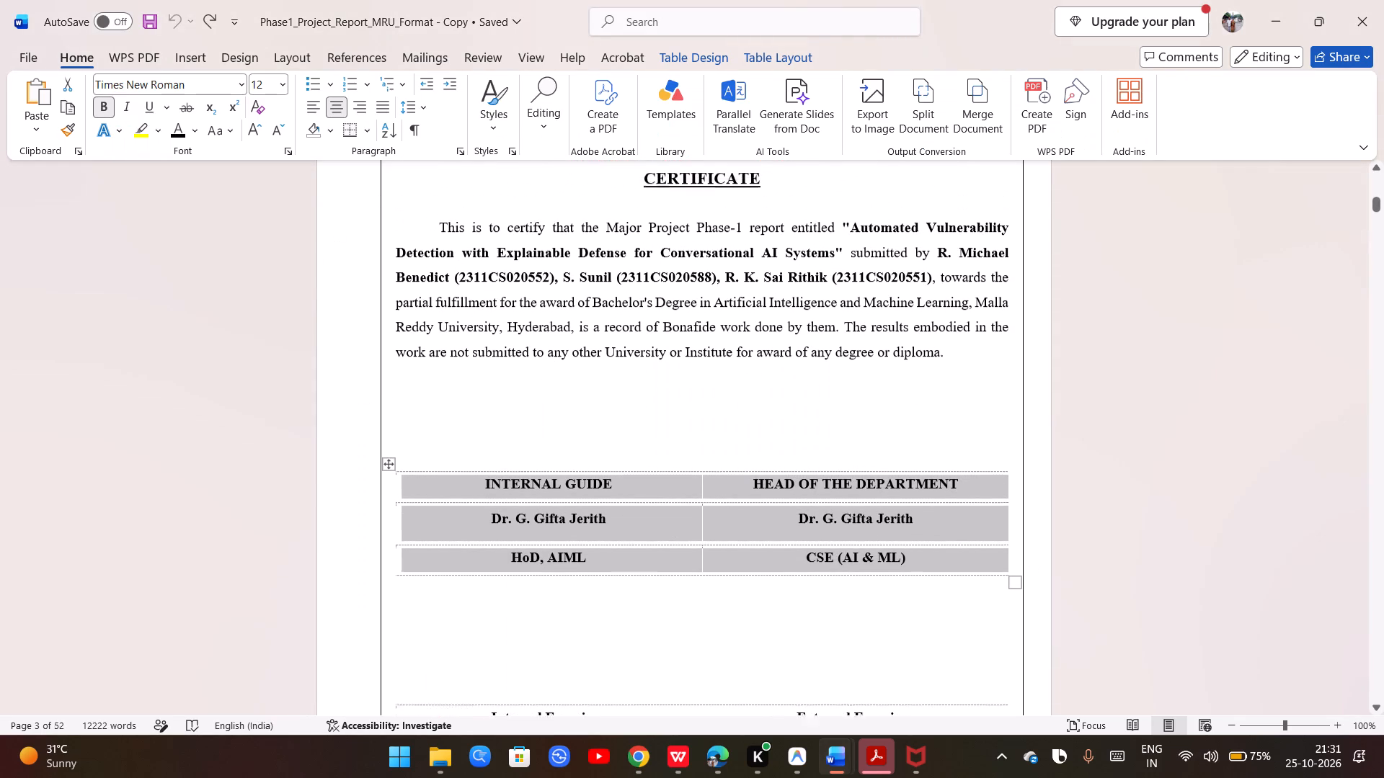
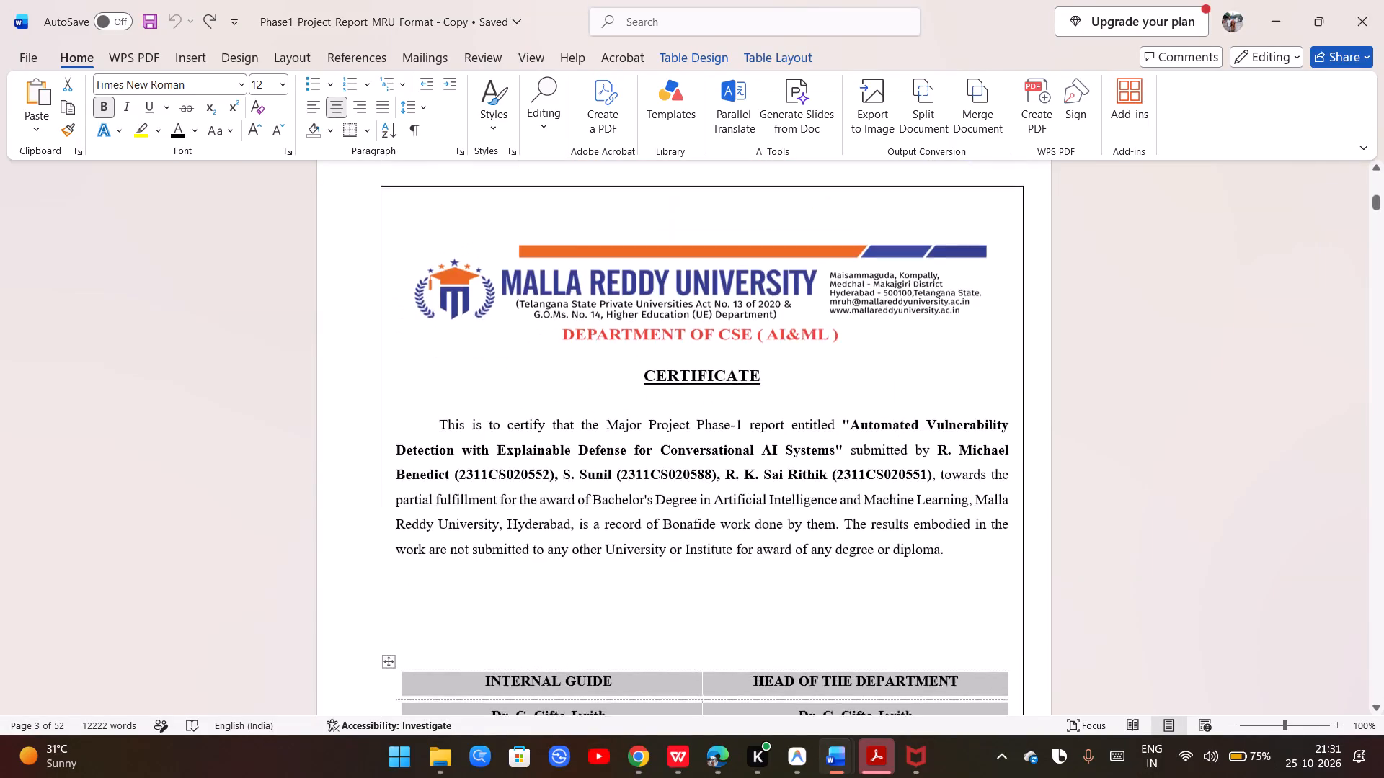
Recheck the certificate signature blocks in both documents, then examine the project report's cover and inner title page.
scroll(669, 465, "down", 1)
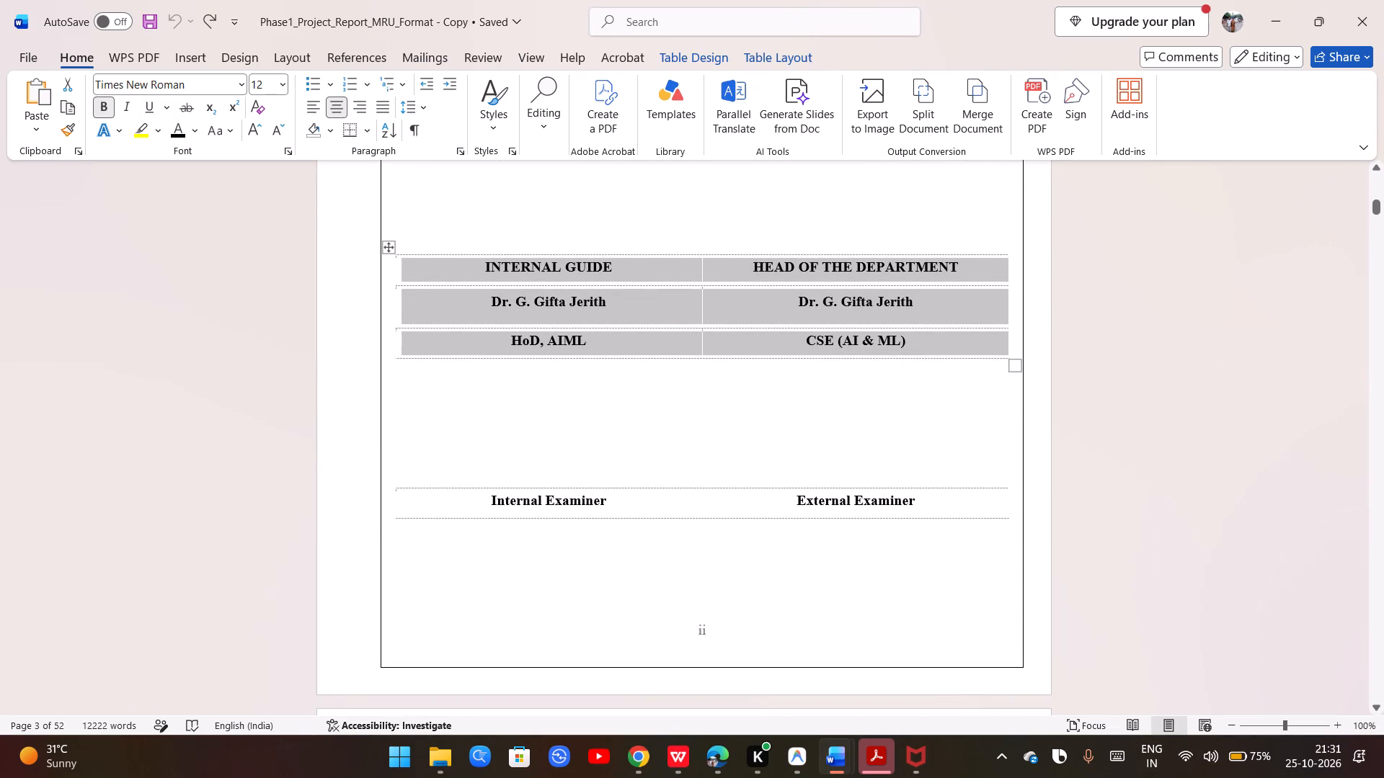
key("alt+Tab")
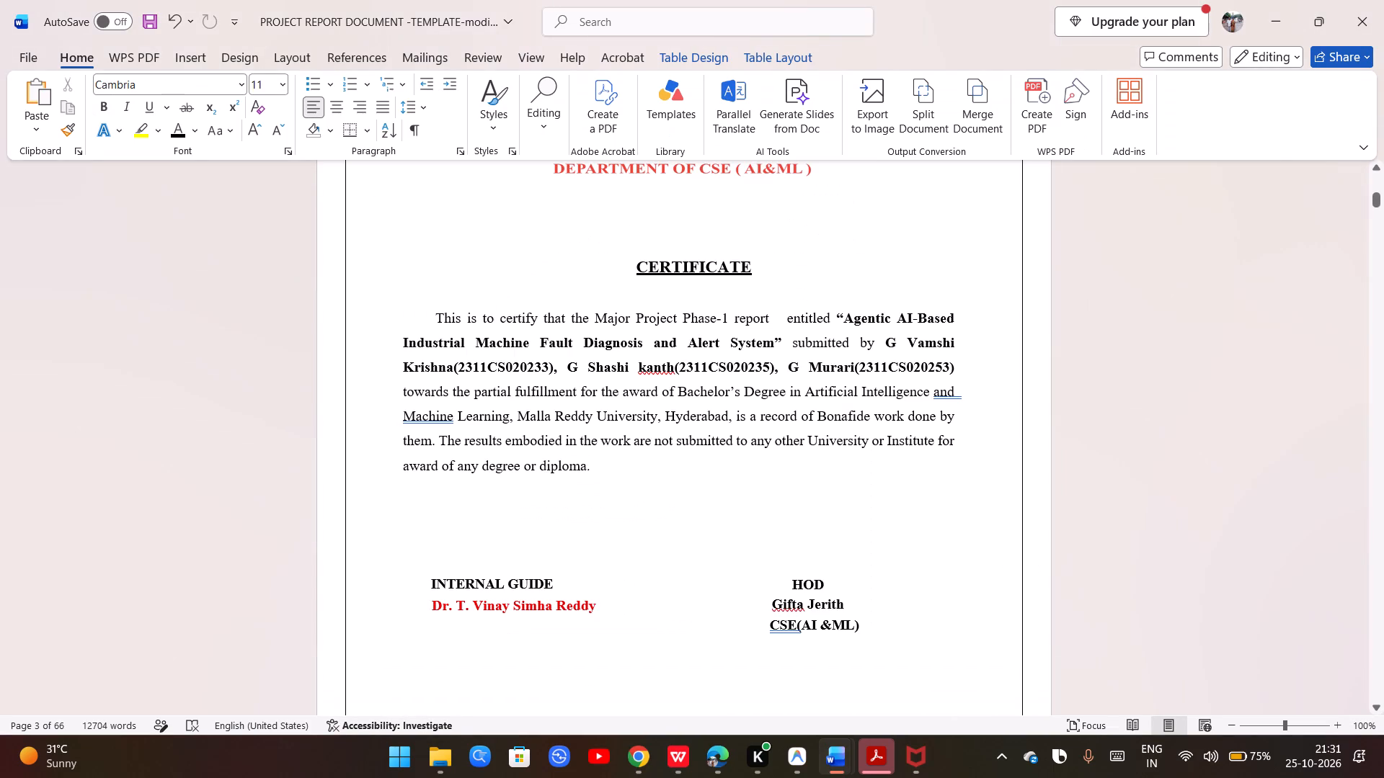
key("alt+Tab")
key("alt+Tab")
scroll(669, 465, "up", 6)
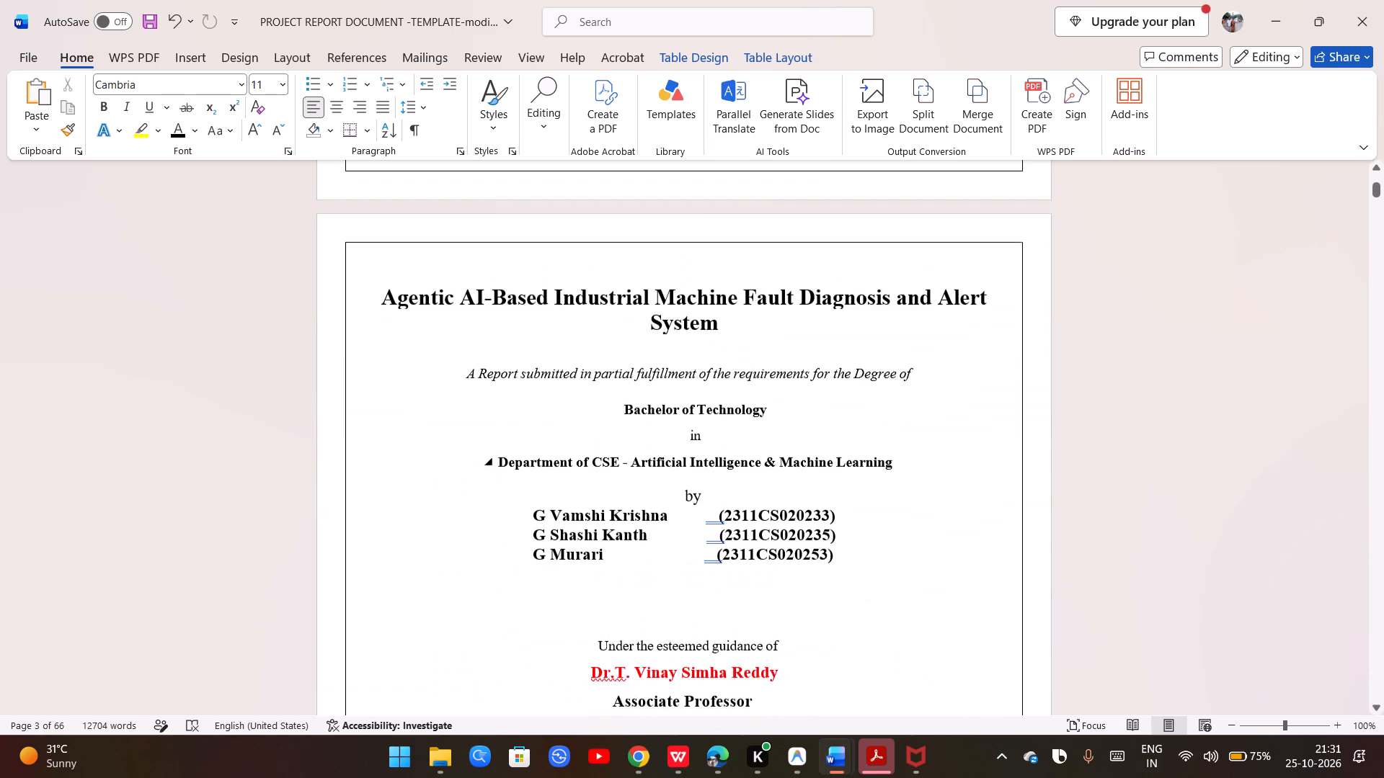
scroll(669, 465, "up", 9)
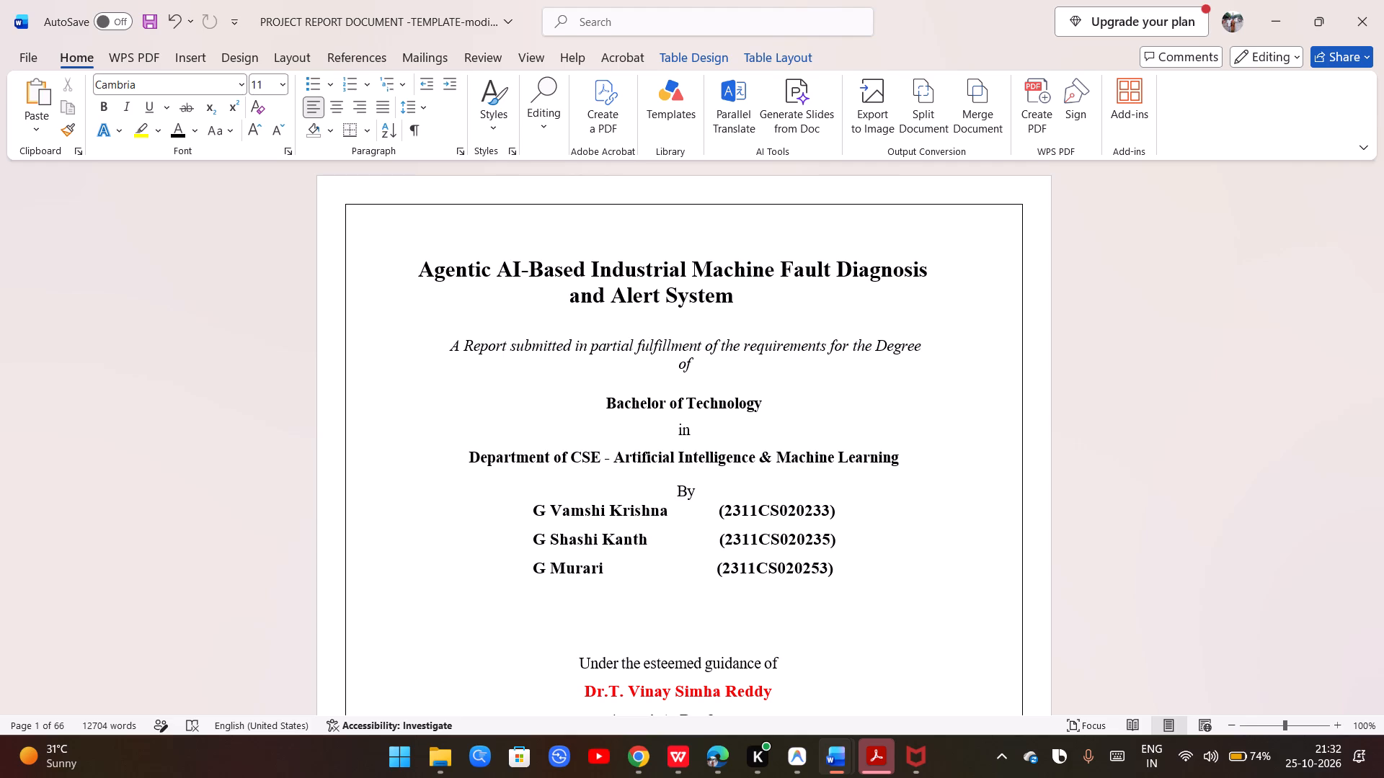
scroll(669, 465, "down", 2)
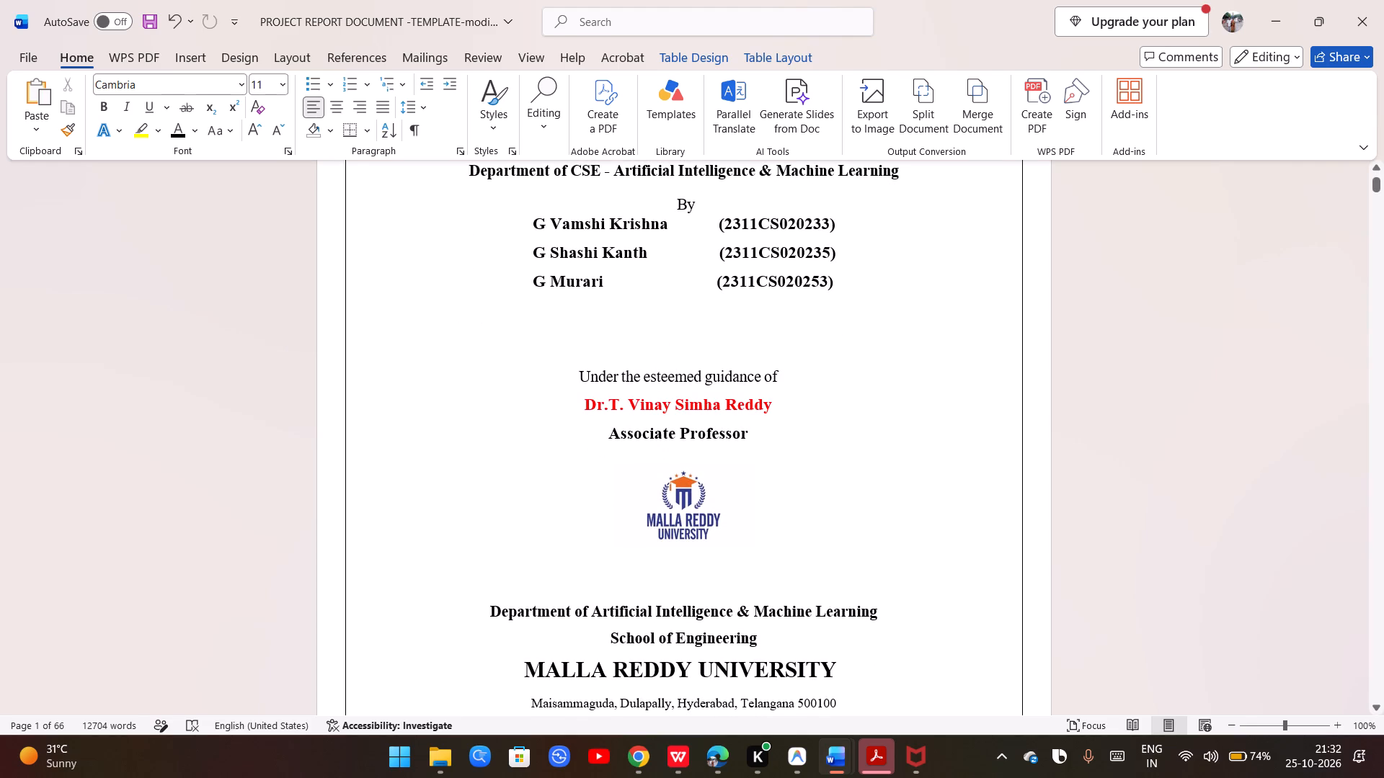
scroll(669, 465, "down", 6)
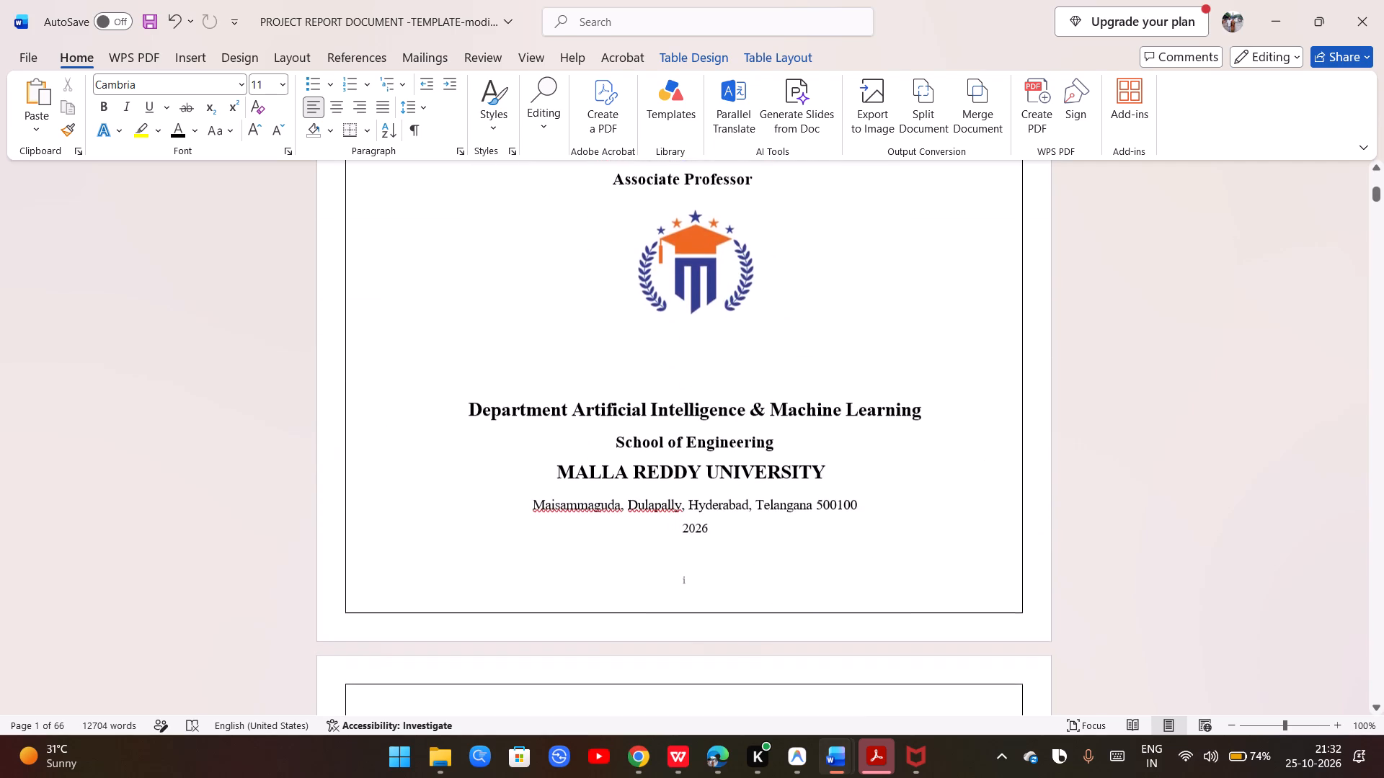
scroll(669, 465, "up", 1)
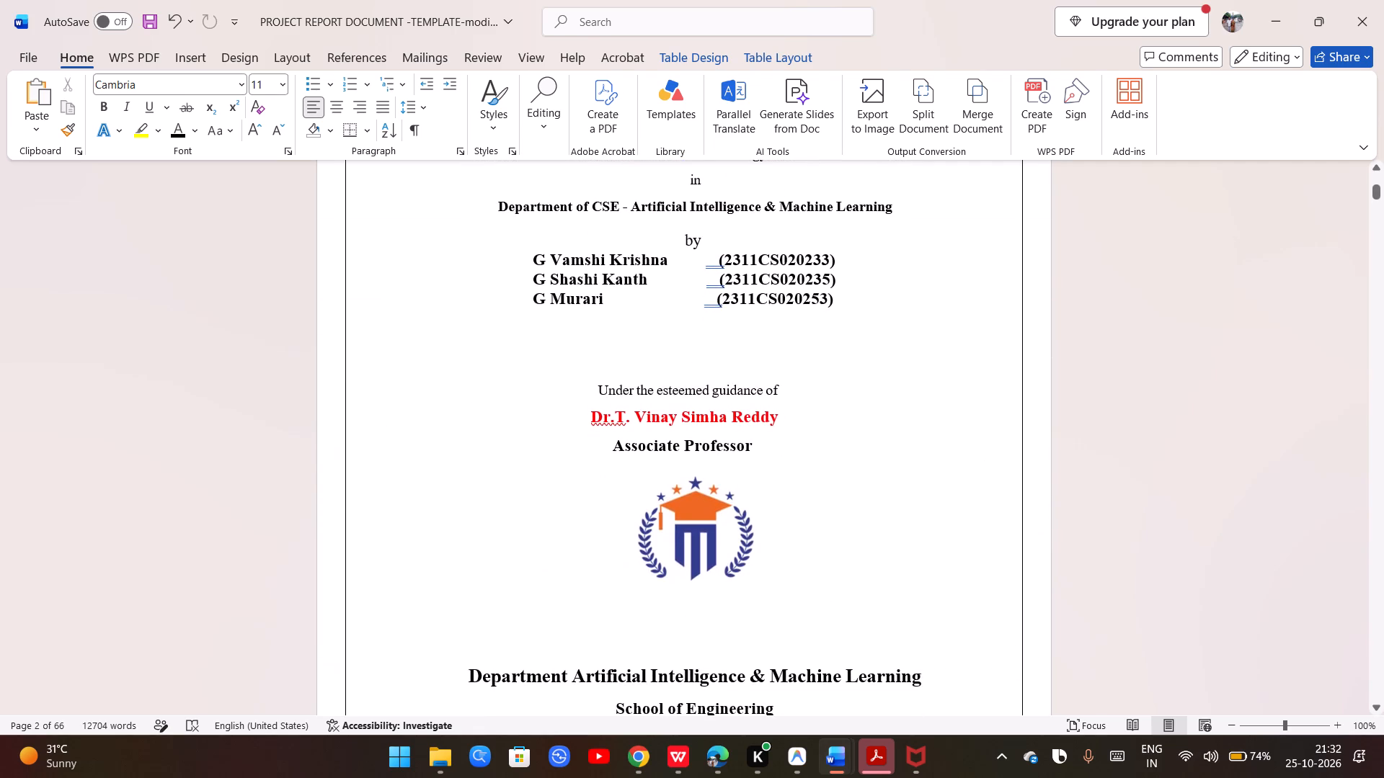
Examine the Phase1 reference's inner title page and cover for their layout of title, student table, guide and logo.
key("alt+Tab")
scroll(669, 465, "up", 5)
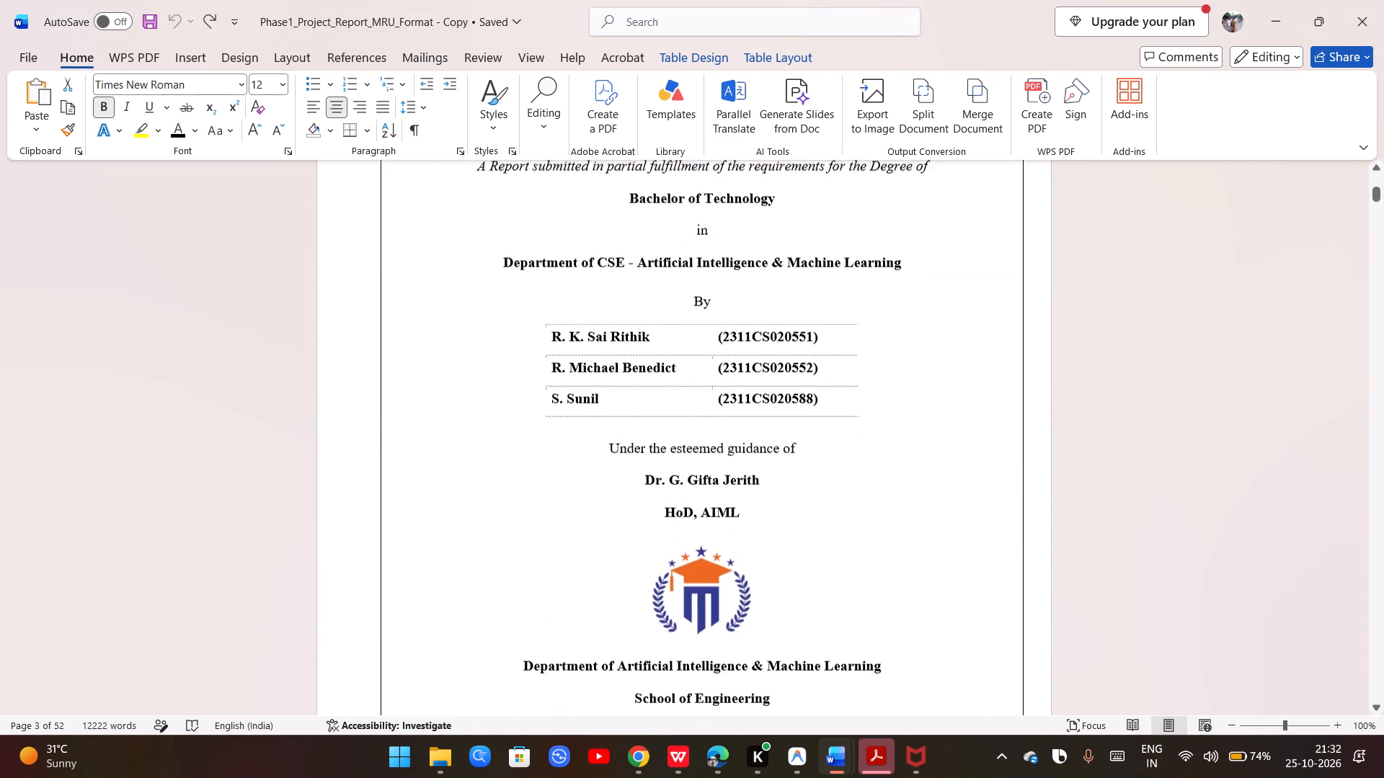
scroll(669, 465, "up", 2)
scroll(669, 465, "down", 1)
key("alt+Tab")
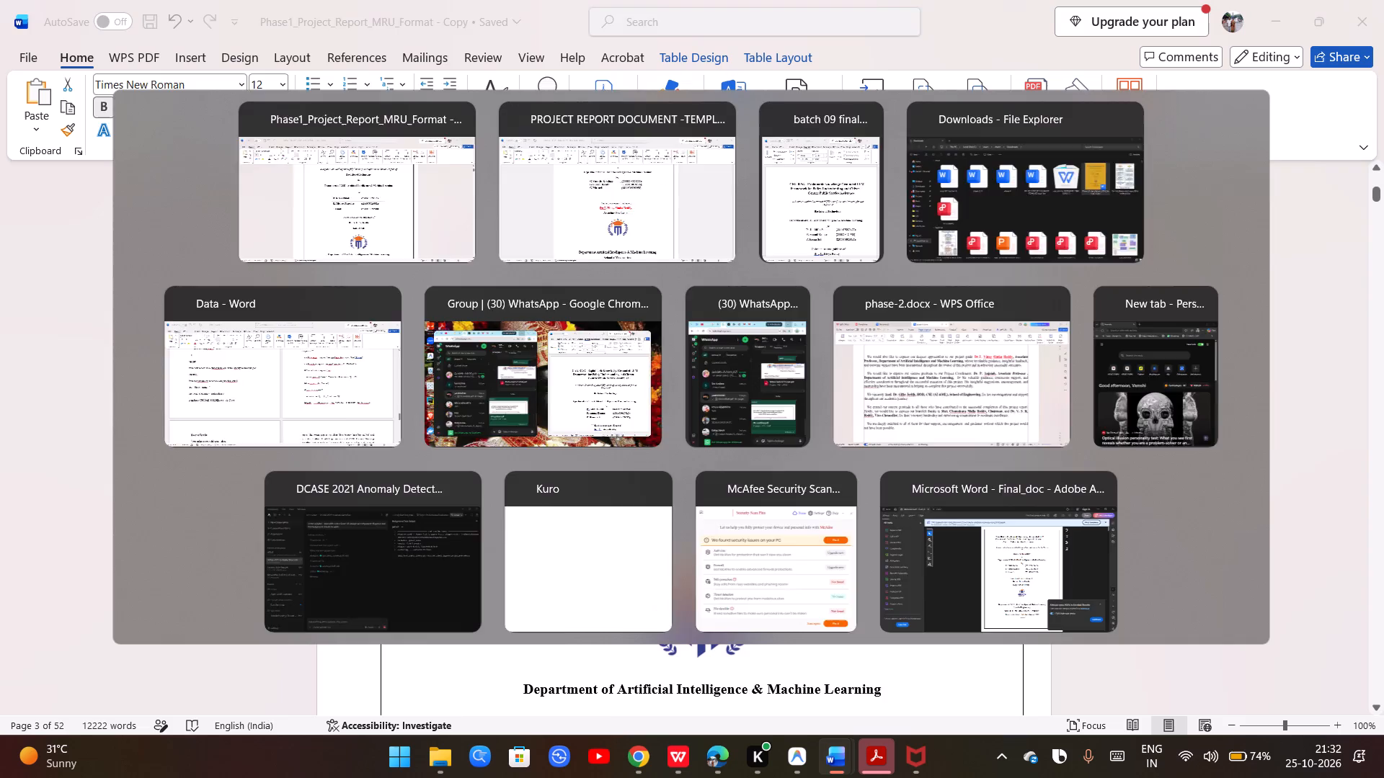
key("alt+Tab")
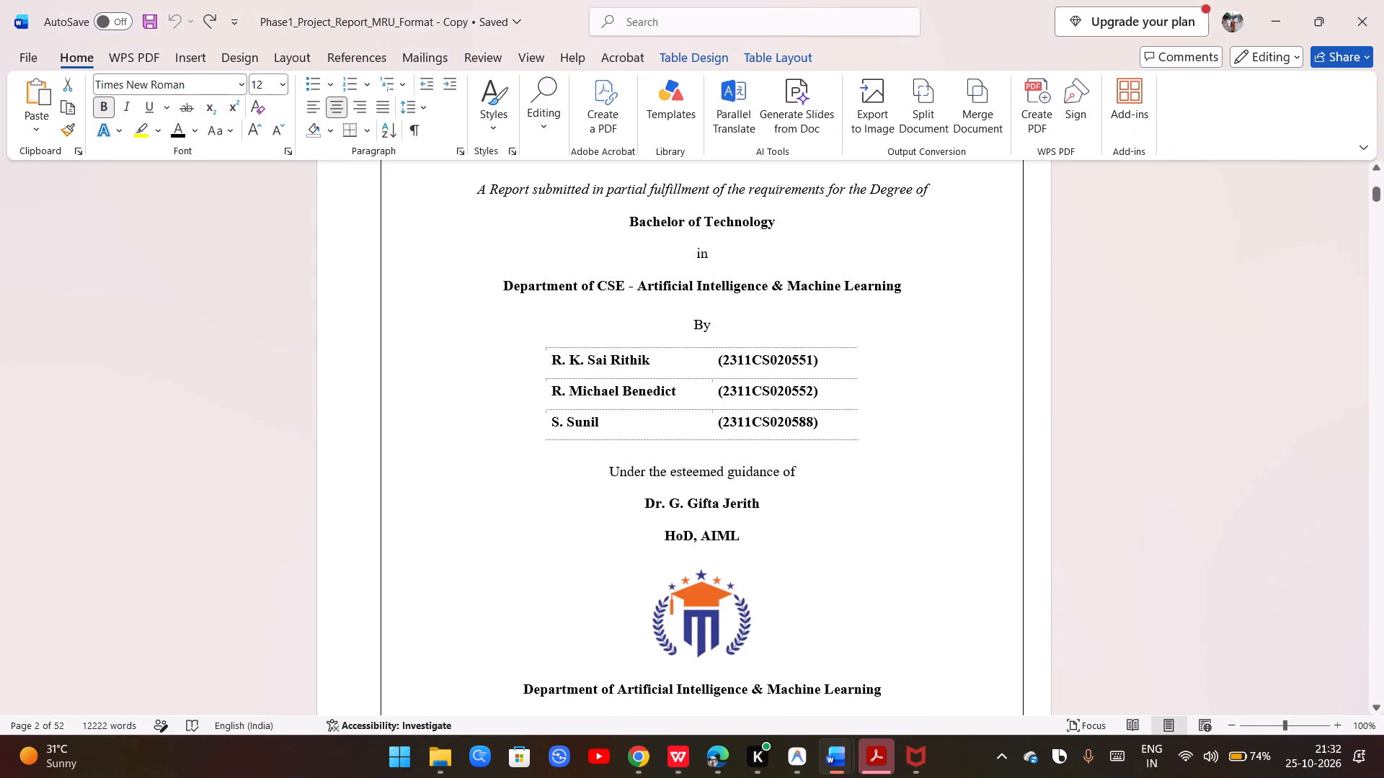
scroll(717, 504, "up", 1)
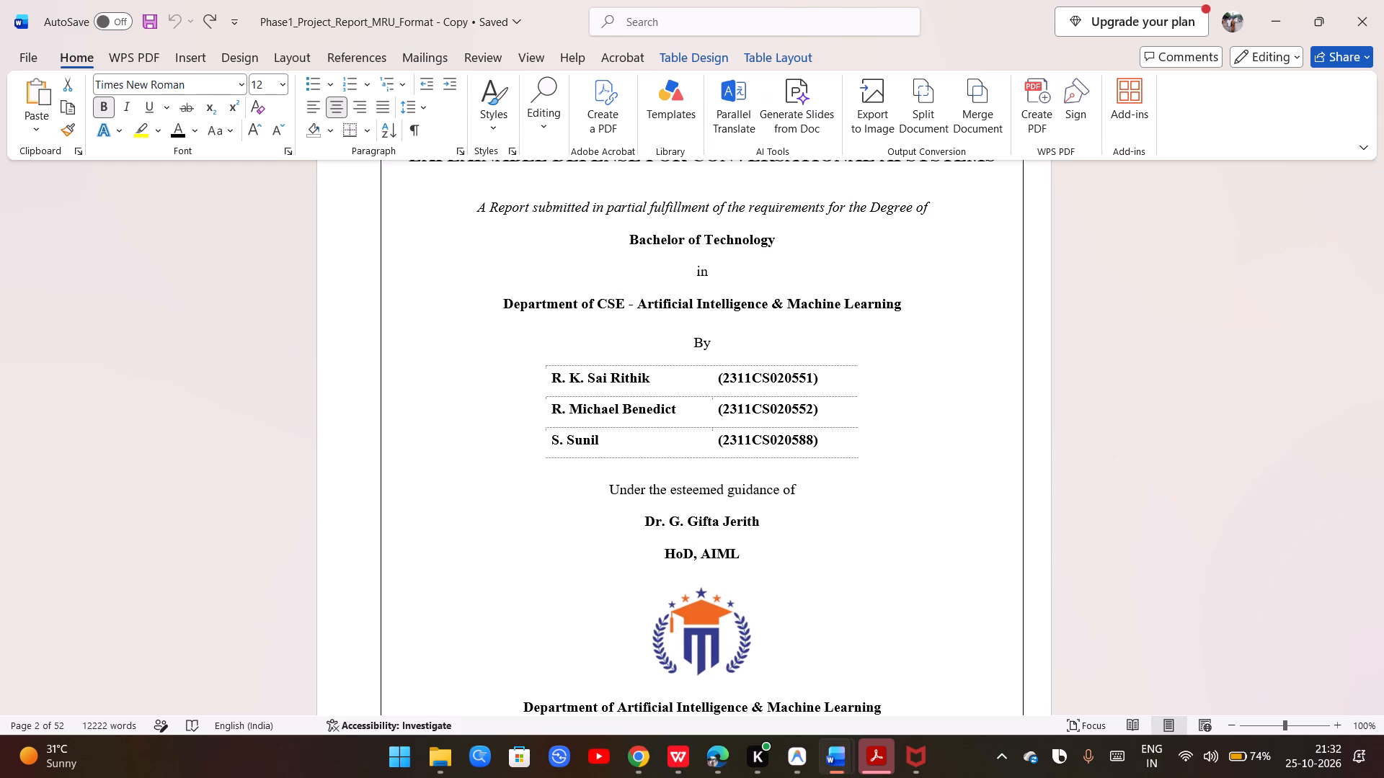
scroll(717, 504, "up", 3)
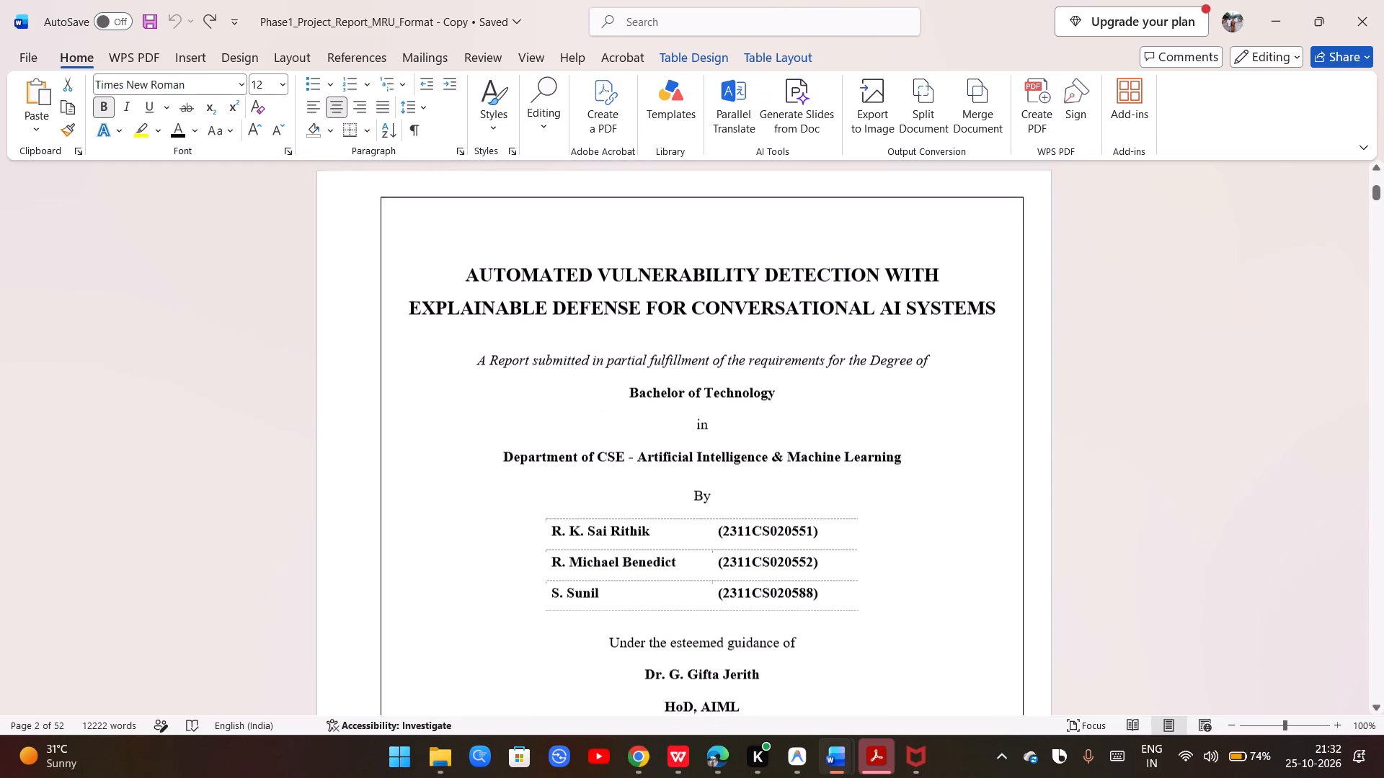
scroll(717, 504, "up", 4)
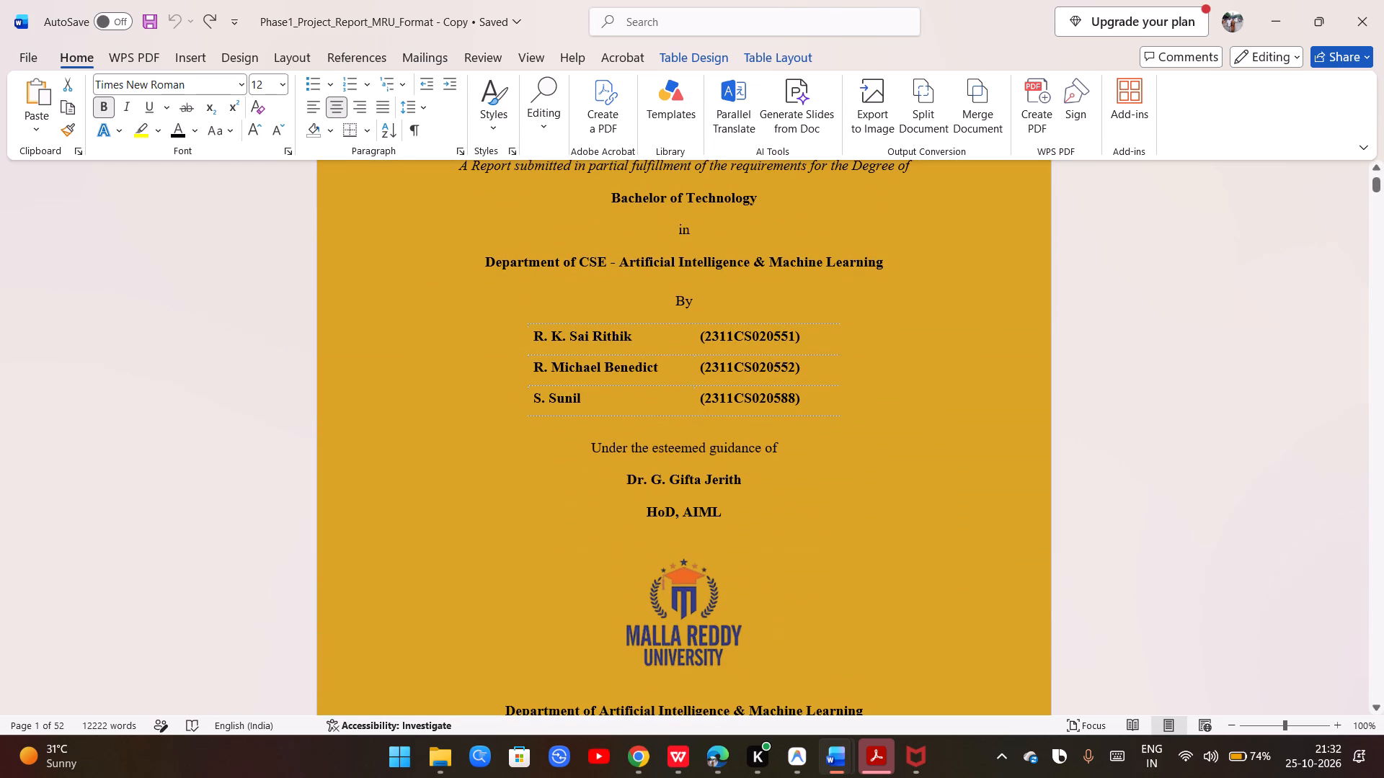
Review the Phase1 reference's front matter from the title page to the declaration, focusing on the certificate's signature and examiner lines.
scroll(717, 504, "down", 5)
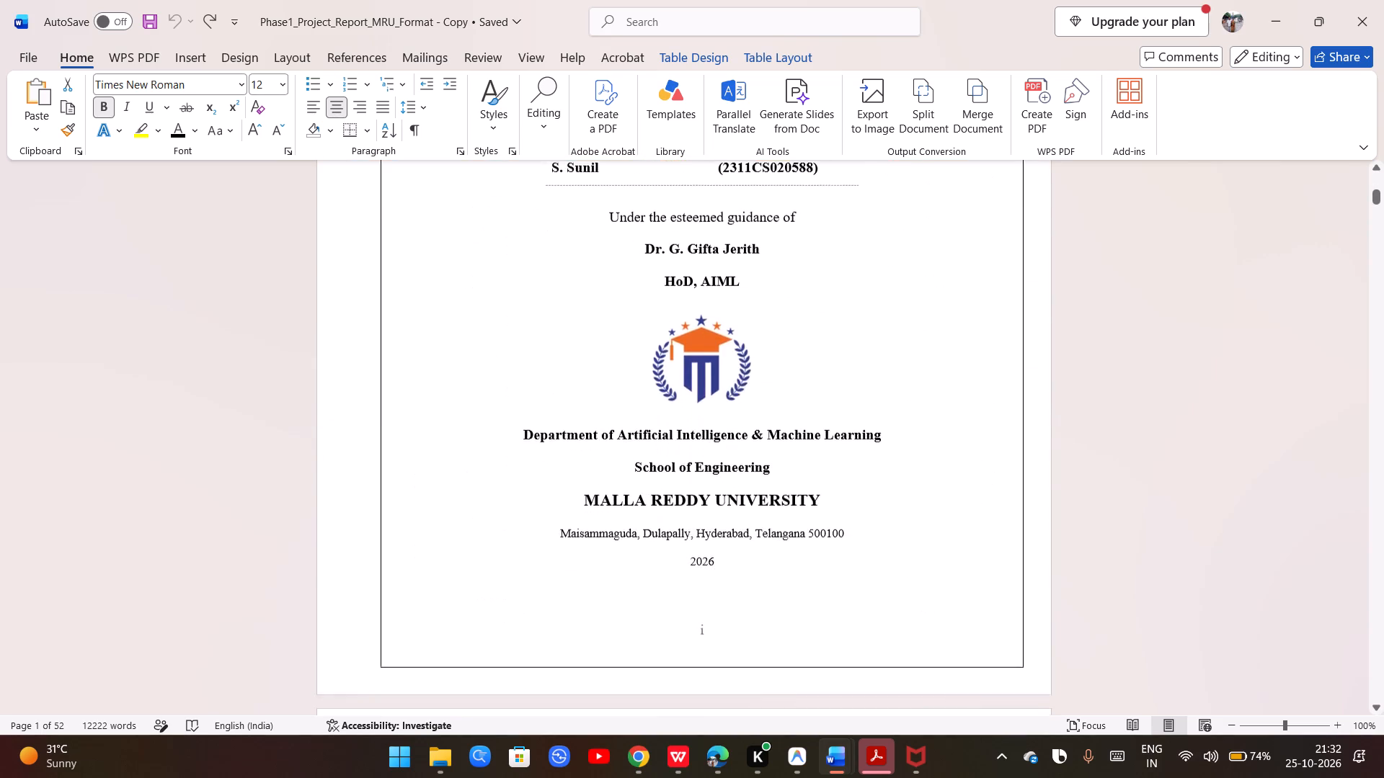
scroll(717, 504, "down", 3)
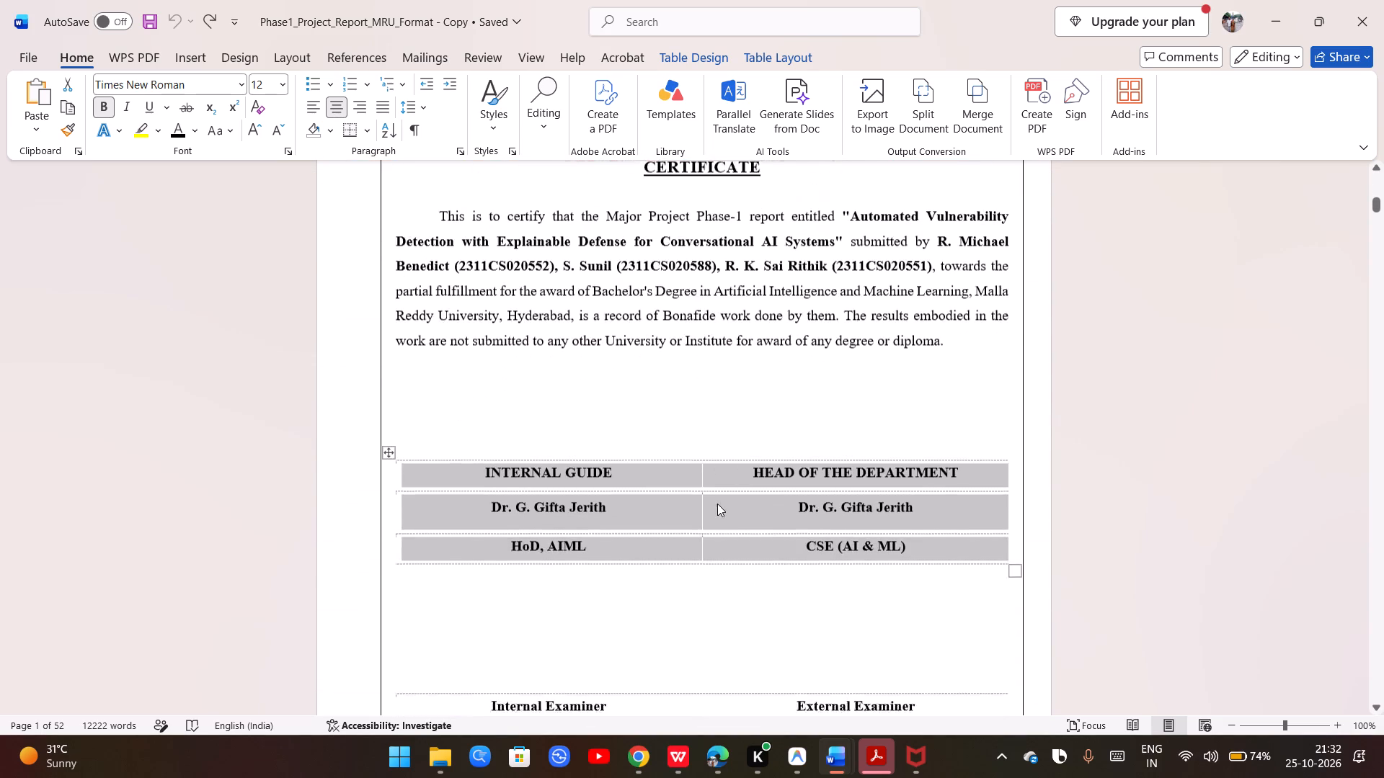
scroll(717, 504, "down", 3)
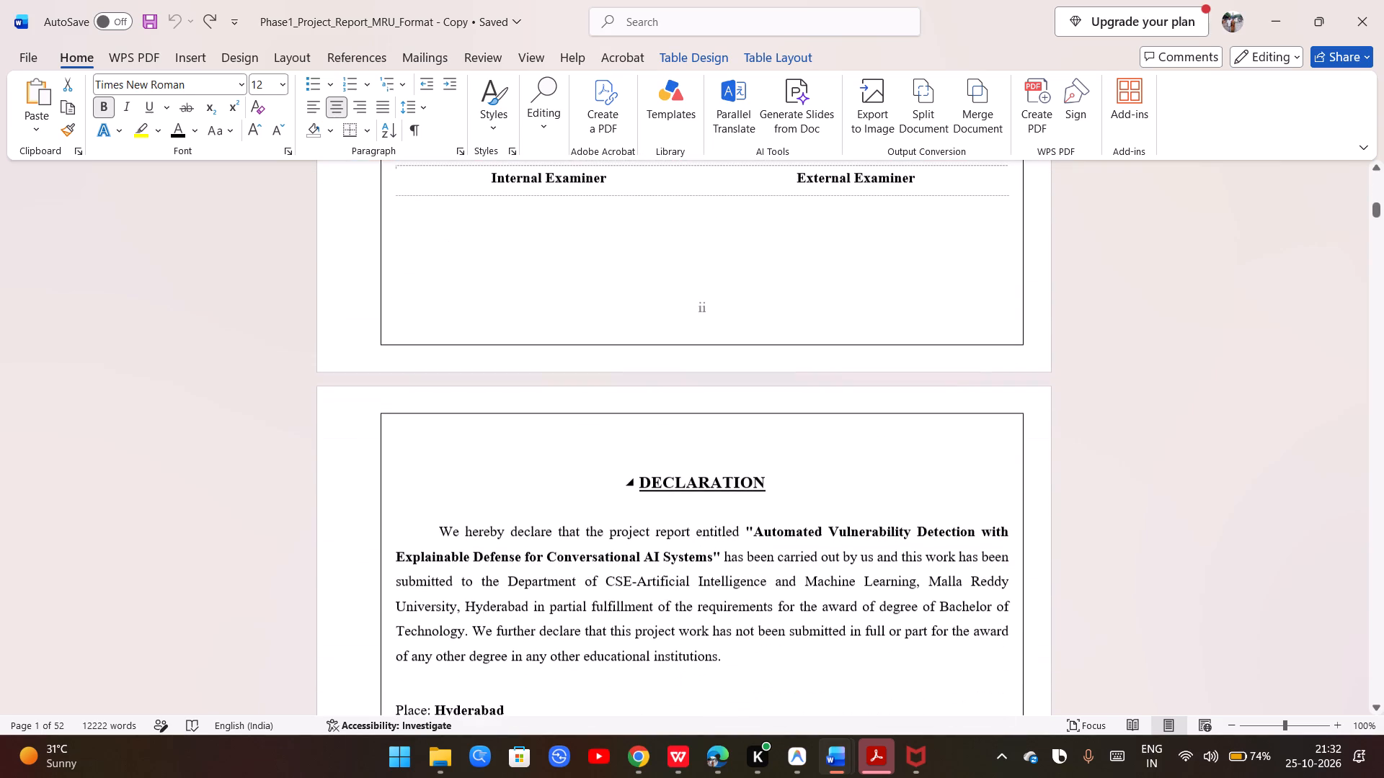
scroll(717, 504, "down", 1)
scroll(717, 504, "up", 4)
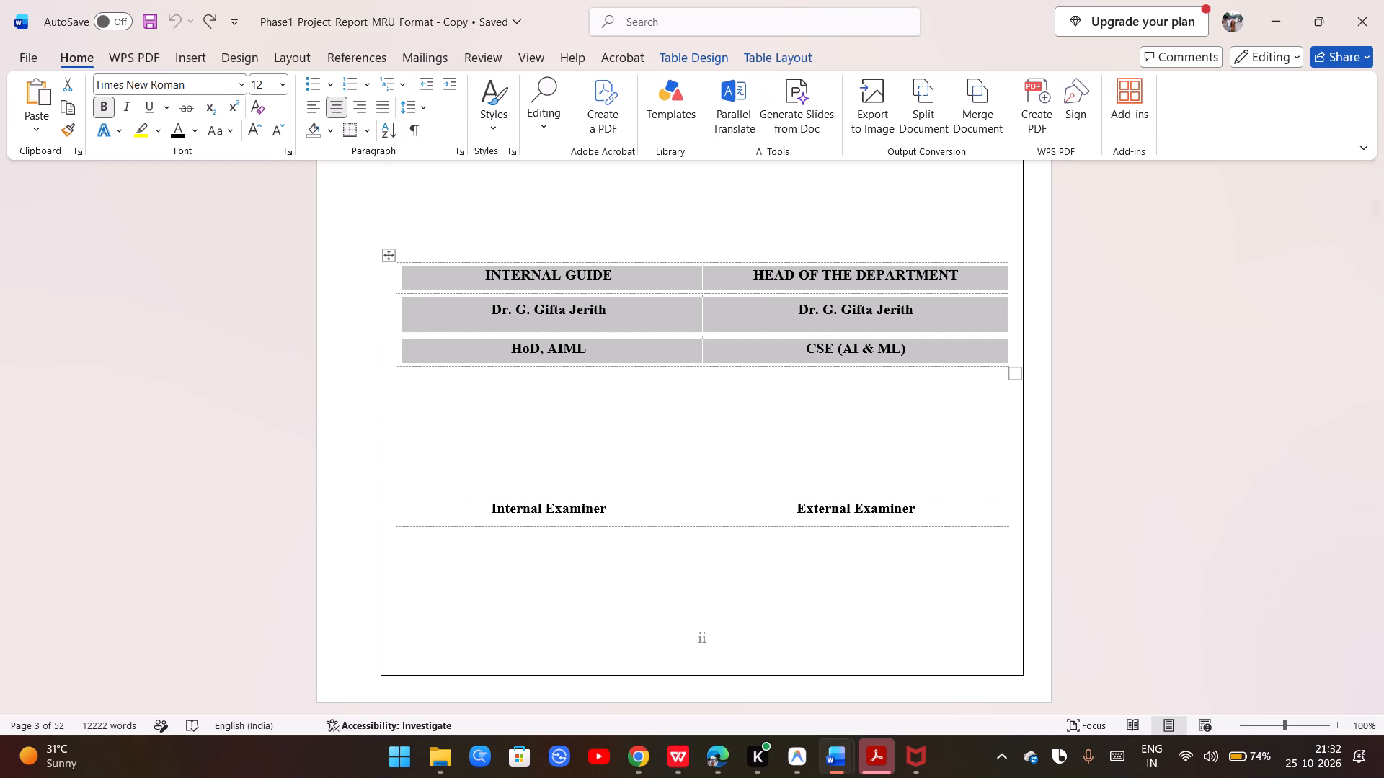
Copy the Internal Guide and Head of the Department signature table from the Phase1 certificate page and switch to the project report document.
key("ctrl+c")
key("alt+Tab")
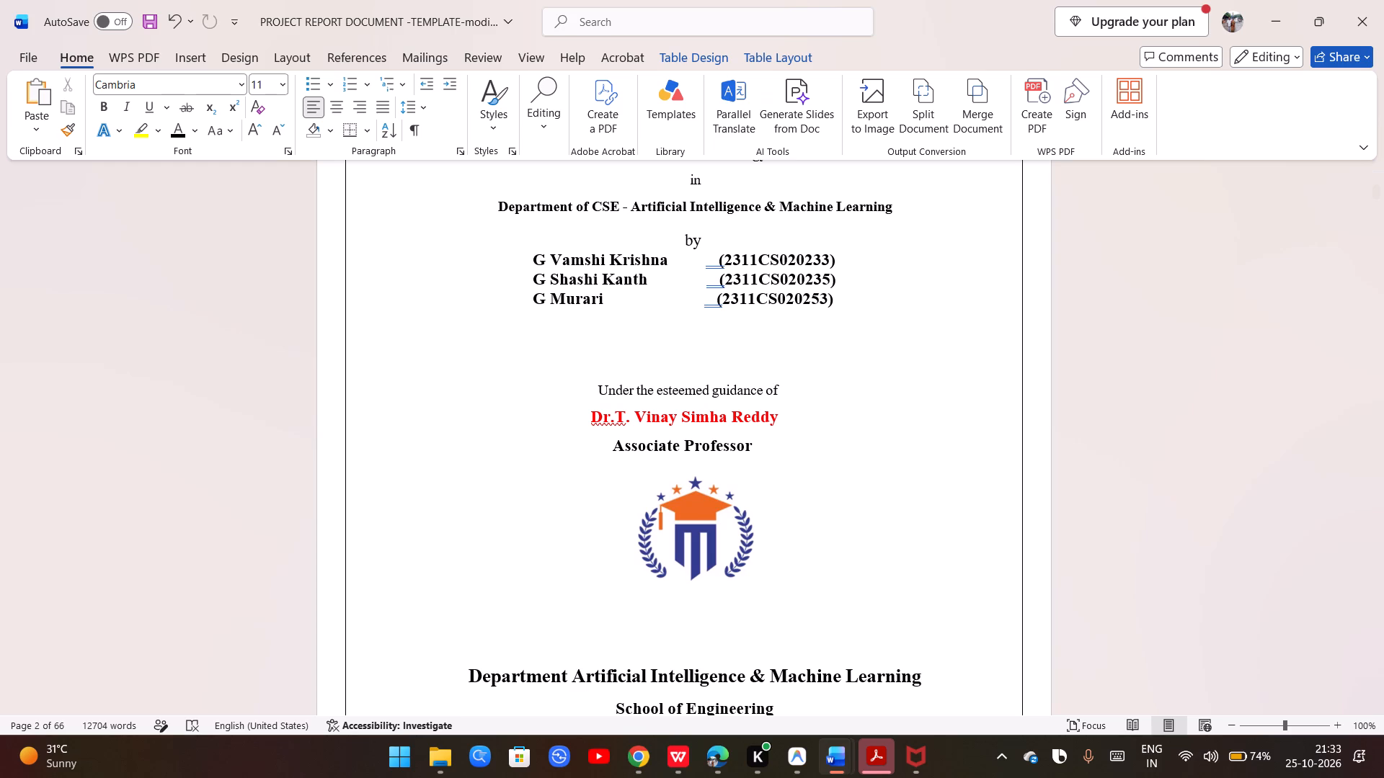
Switch from the project report document to the Downloads folder in File Explorer.
key("alt+Tab")
key("alt+Tab")
key("alt+Tab")
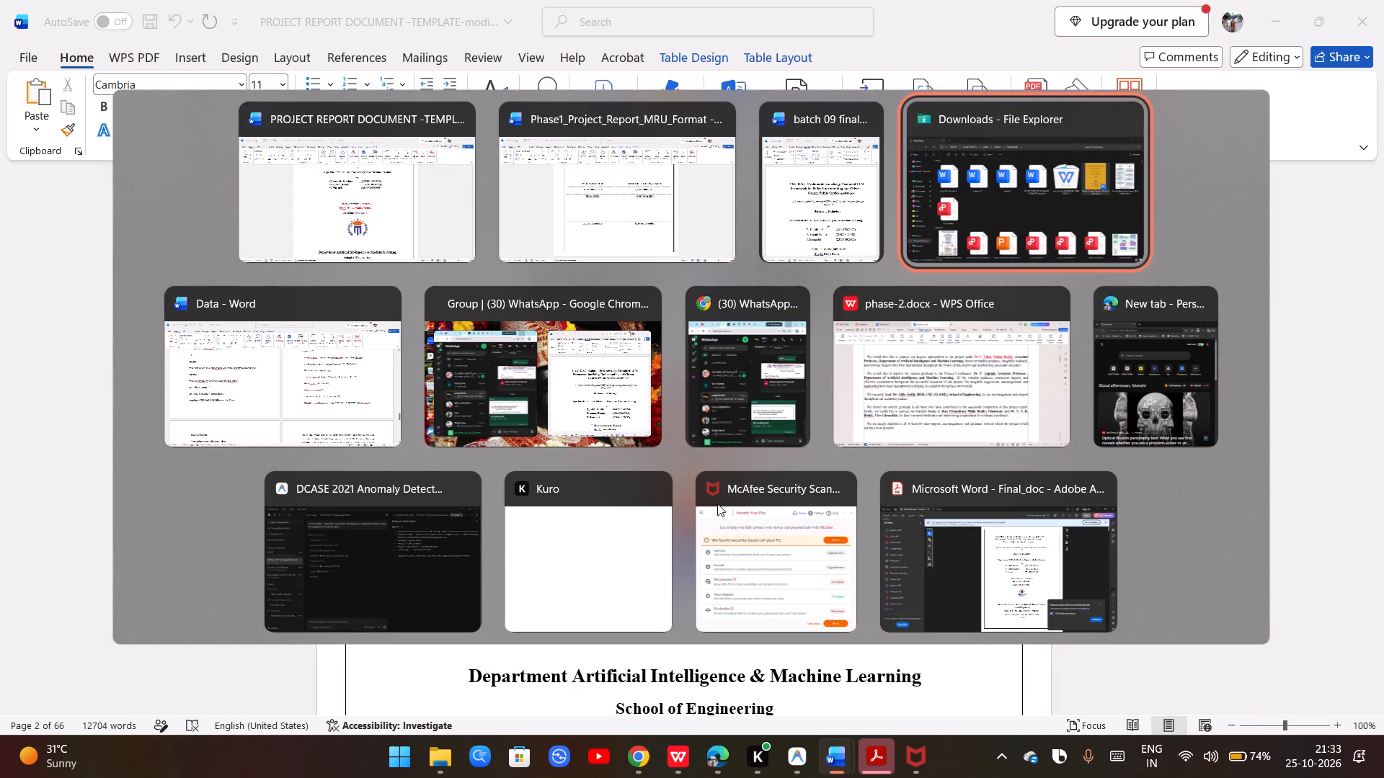
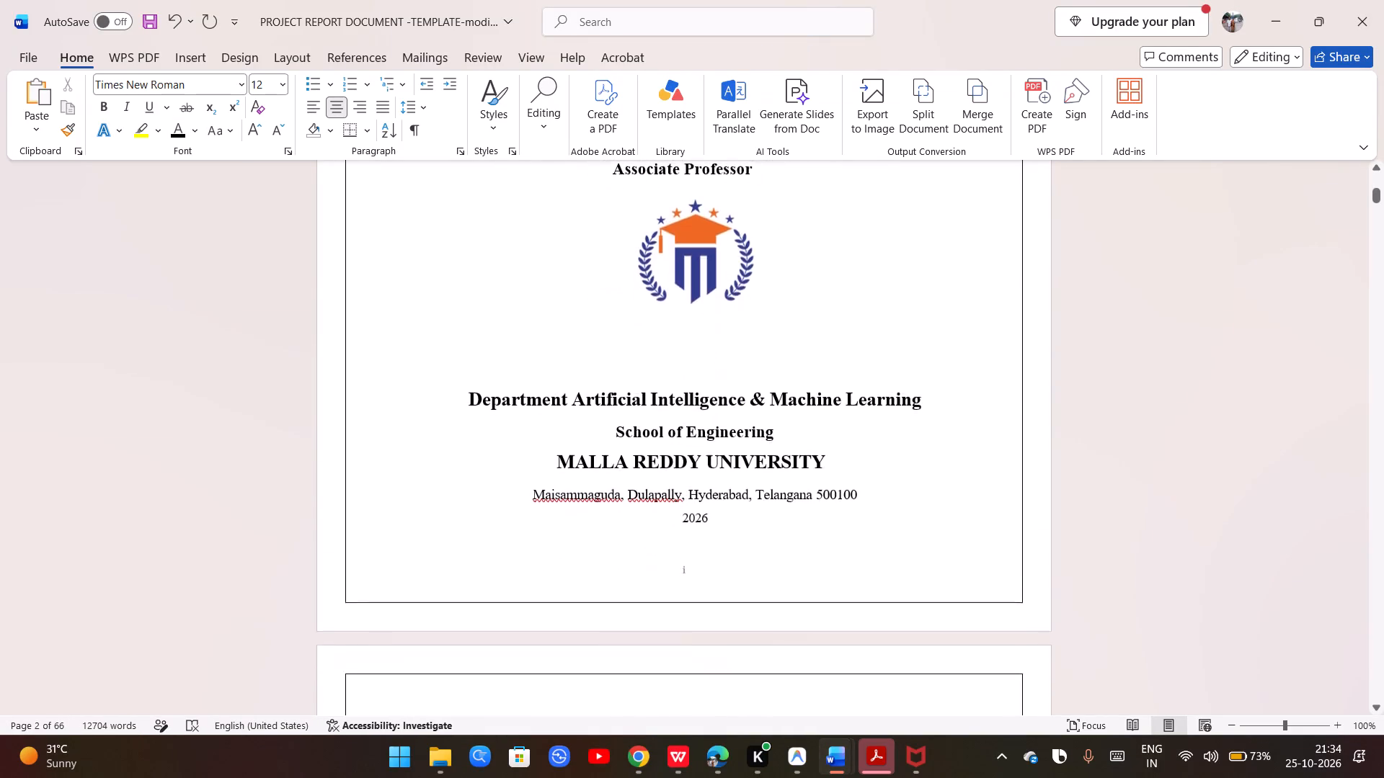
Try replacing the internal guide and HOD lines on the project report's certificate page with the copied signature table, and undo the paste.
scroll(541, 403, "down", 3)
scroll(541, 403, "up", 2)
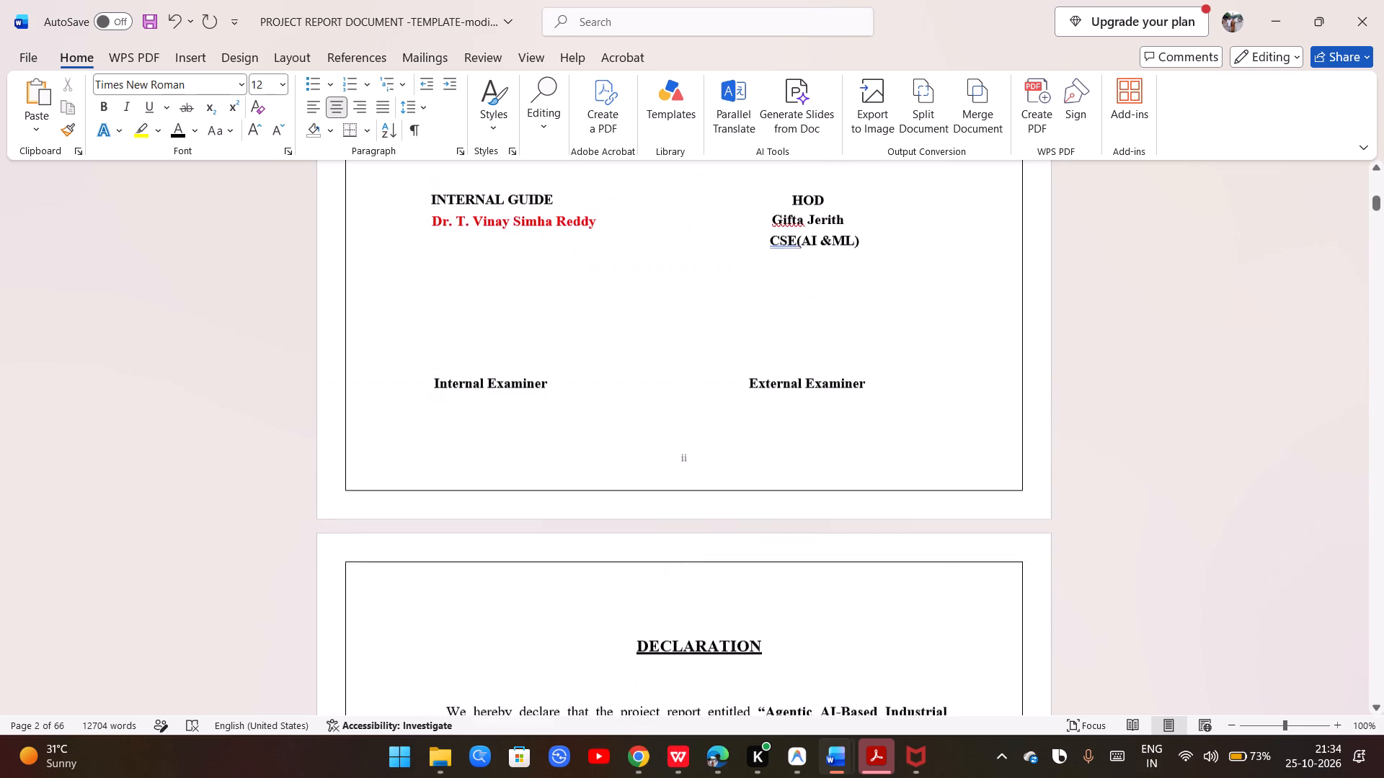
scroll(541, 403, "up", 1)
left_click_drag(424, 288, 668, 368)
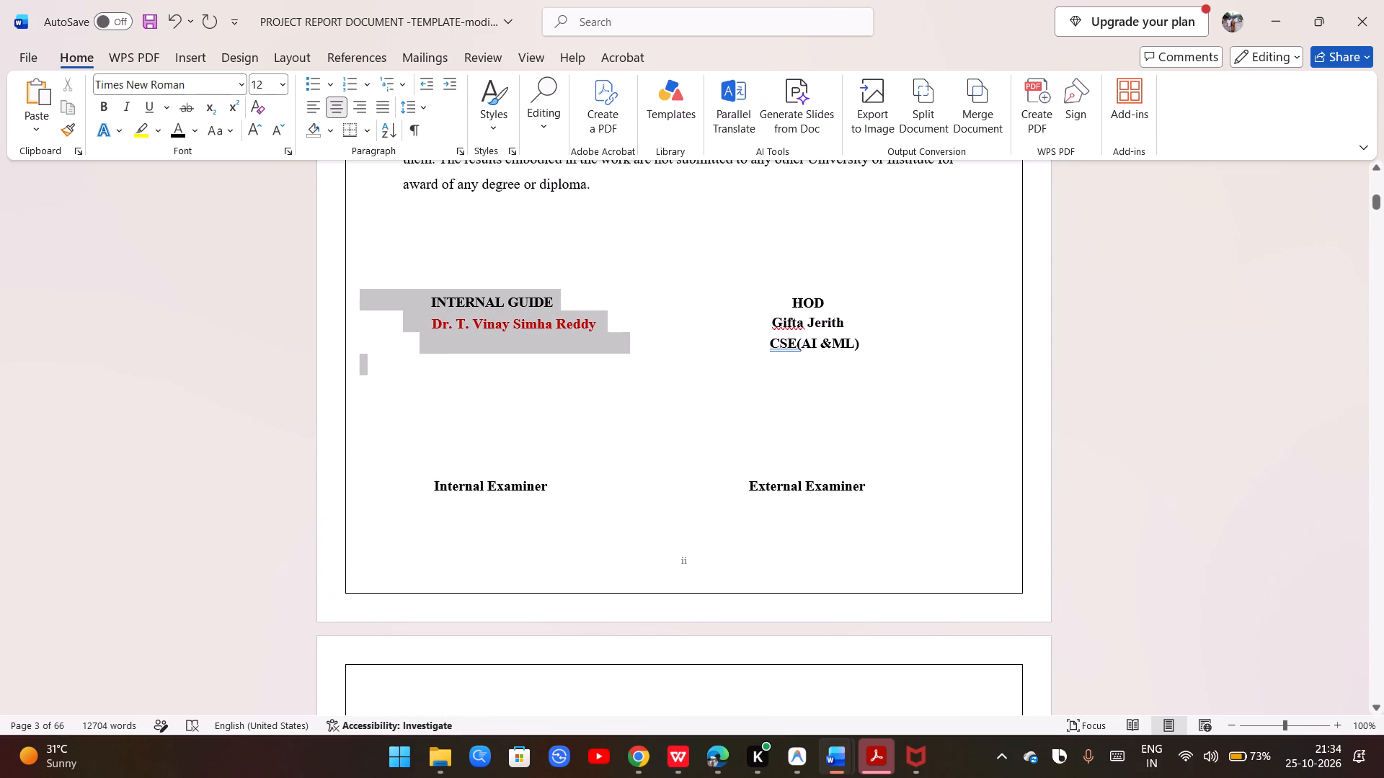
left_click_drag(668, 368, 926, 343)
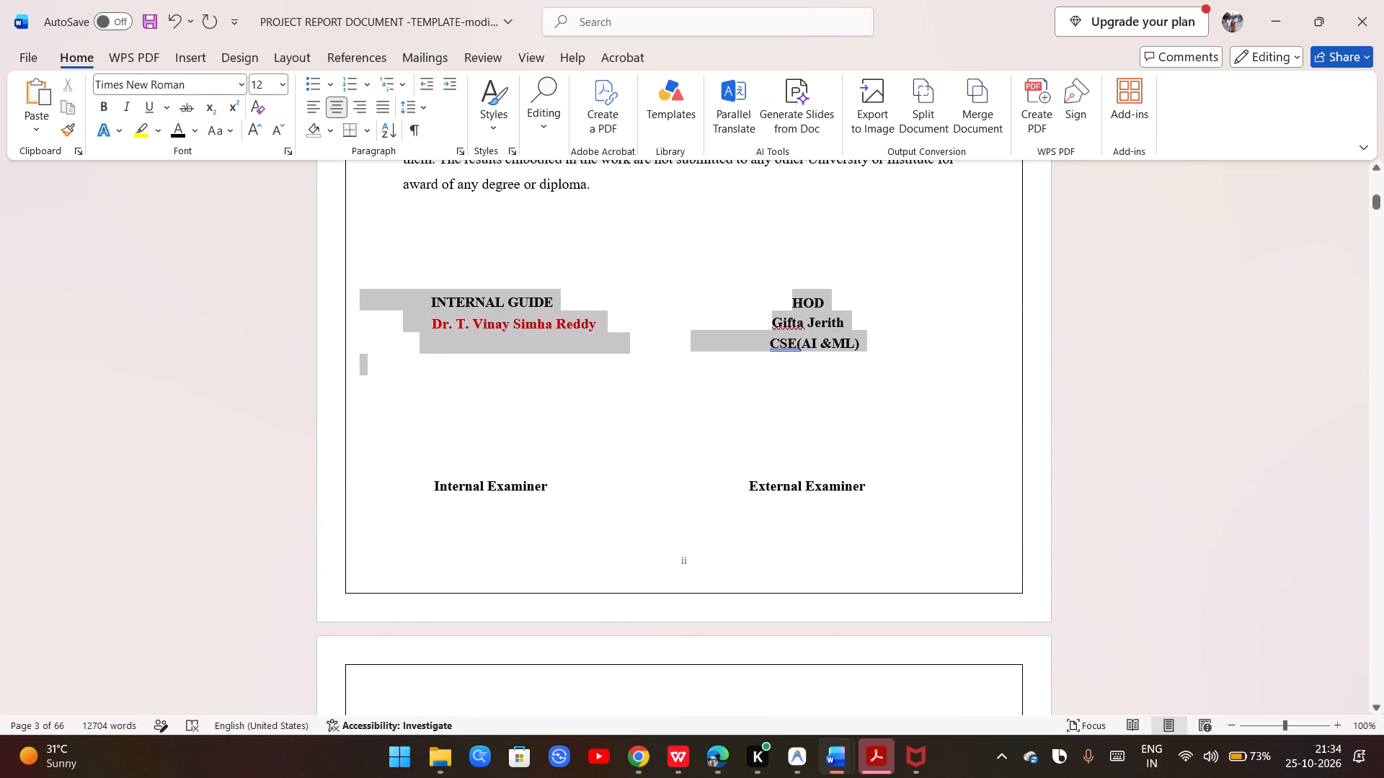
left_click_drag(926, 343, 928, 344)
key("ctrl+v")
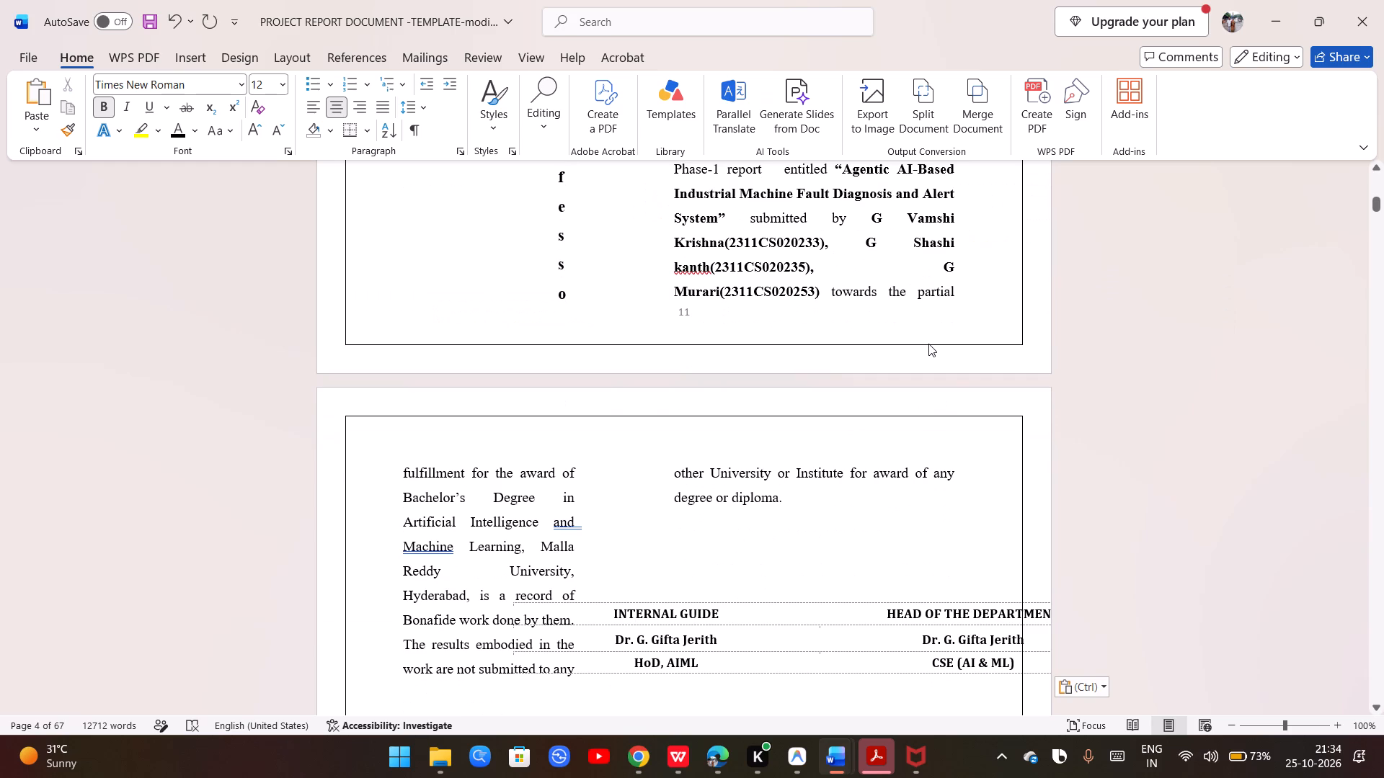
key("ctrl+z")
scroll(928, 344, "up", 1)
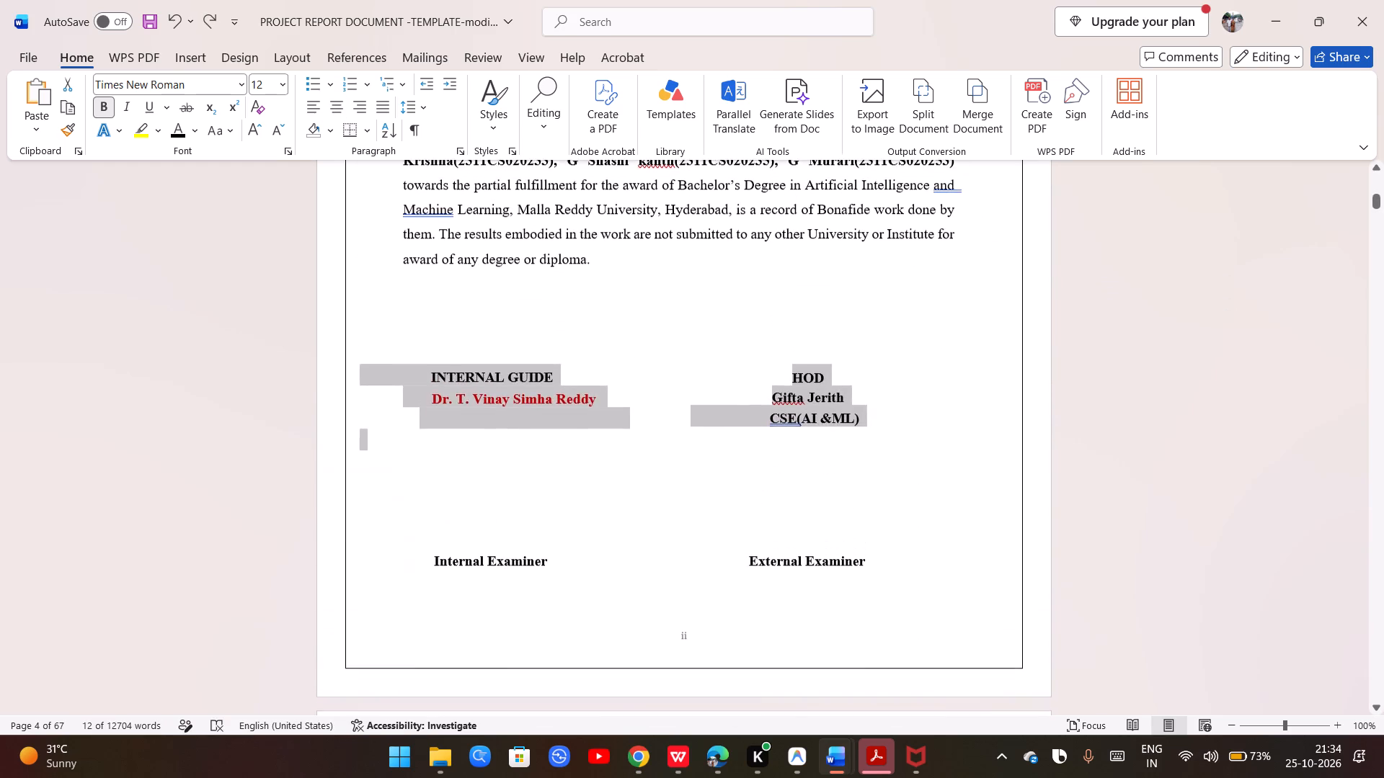
Switch to the Phase1 project report reference document.
key("alt+Tab")
key("alt+Tab")
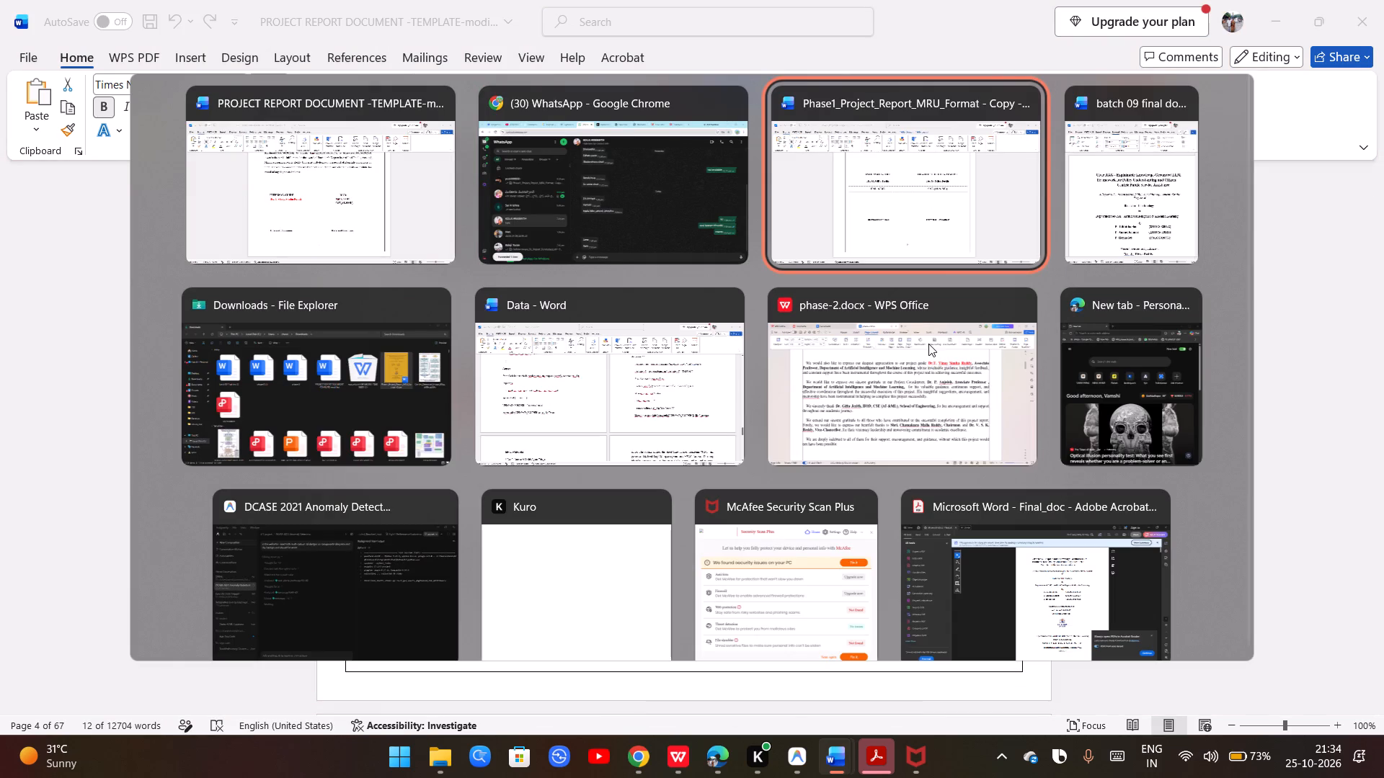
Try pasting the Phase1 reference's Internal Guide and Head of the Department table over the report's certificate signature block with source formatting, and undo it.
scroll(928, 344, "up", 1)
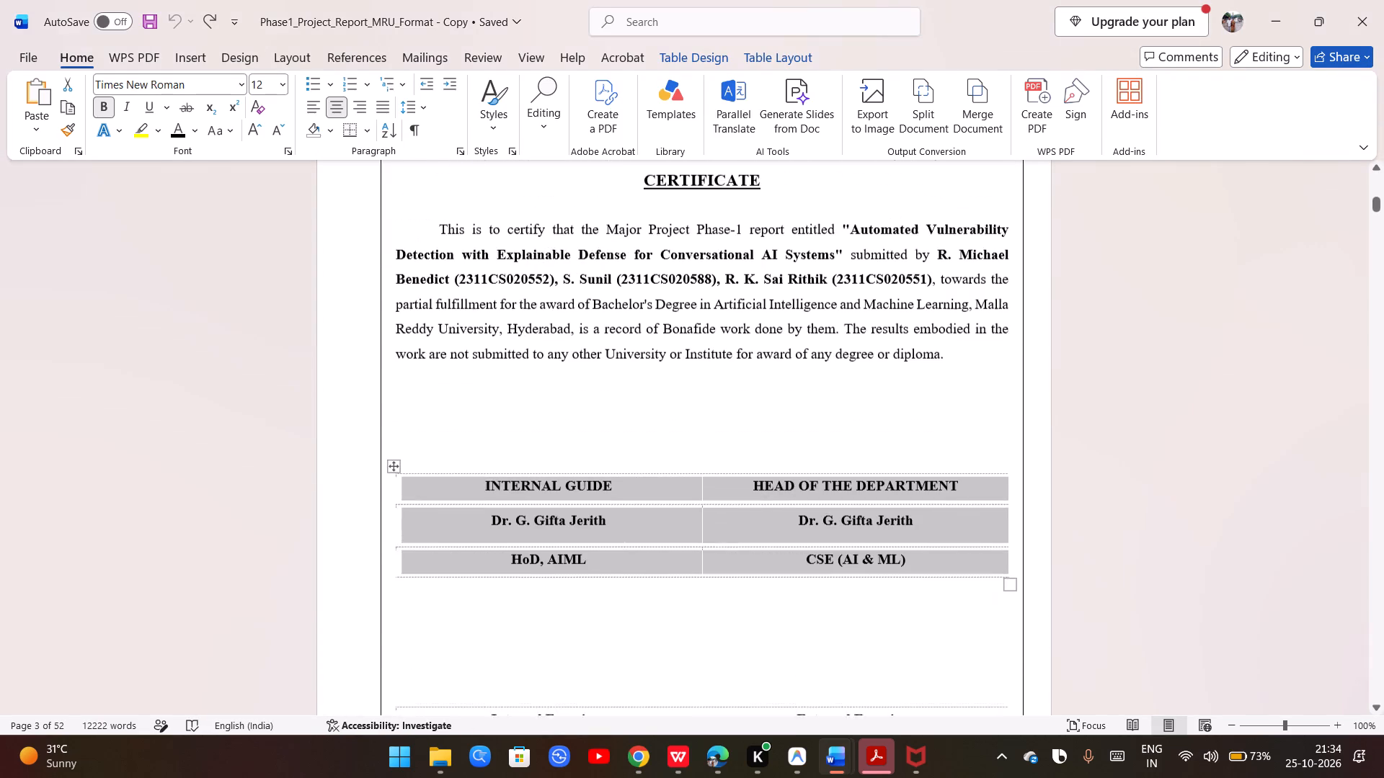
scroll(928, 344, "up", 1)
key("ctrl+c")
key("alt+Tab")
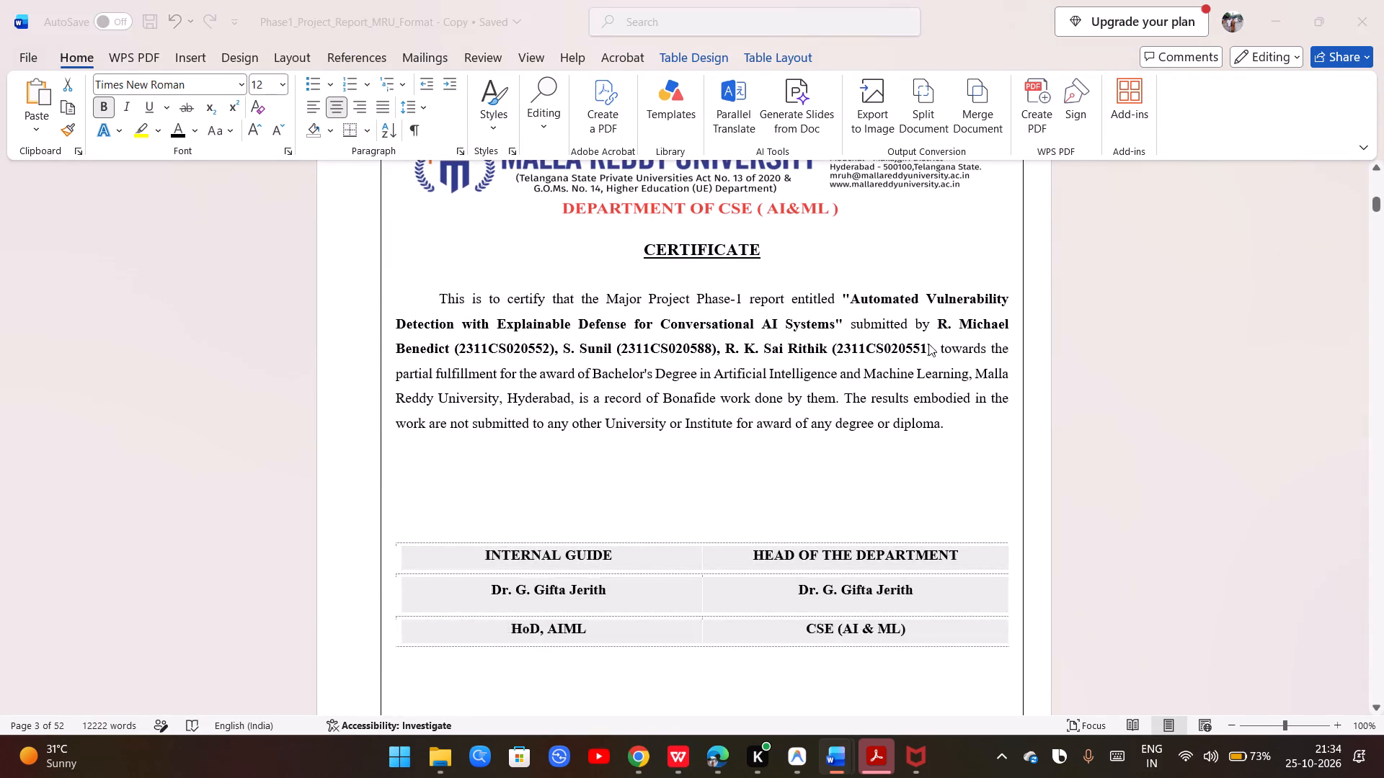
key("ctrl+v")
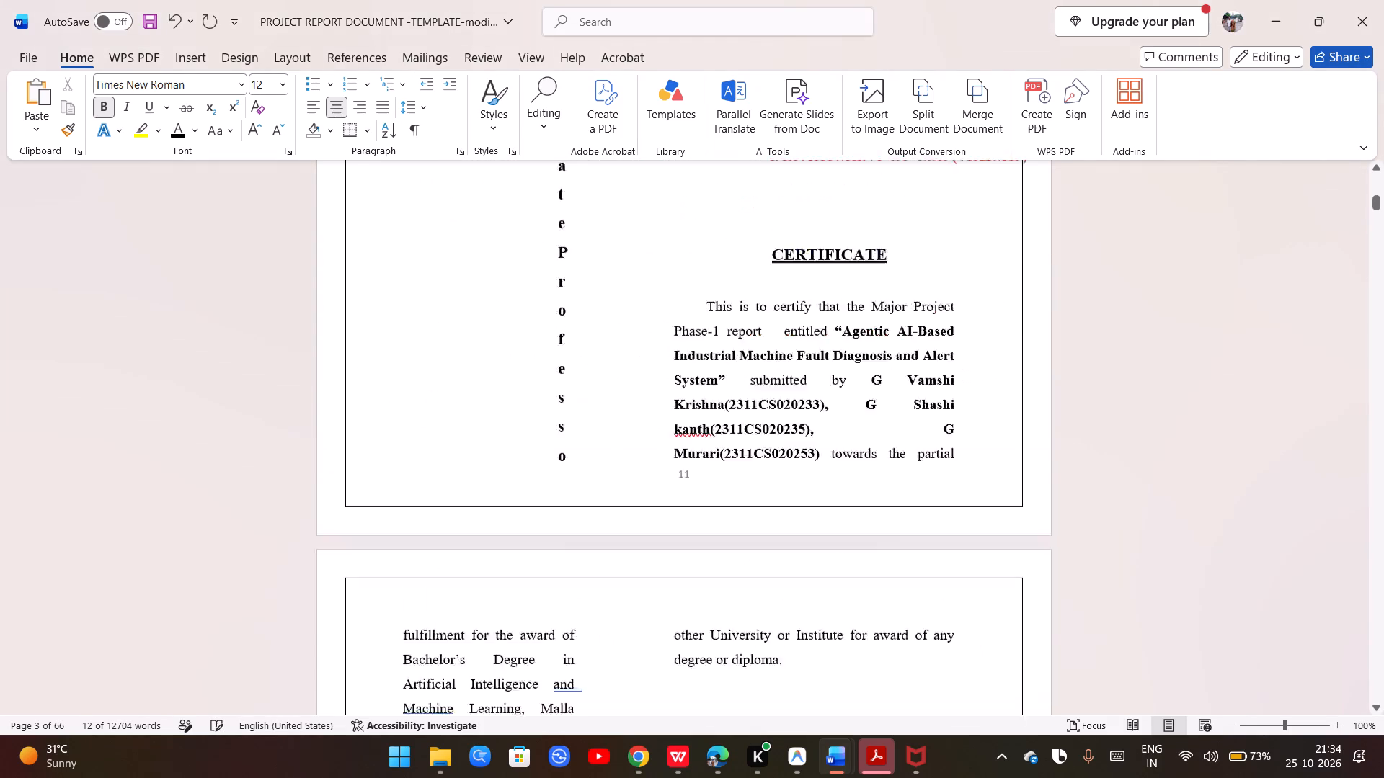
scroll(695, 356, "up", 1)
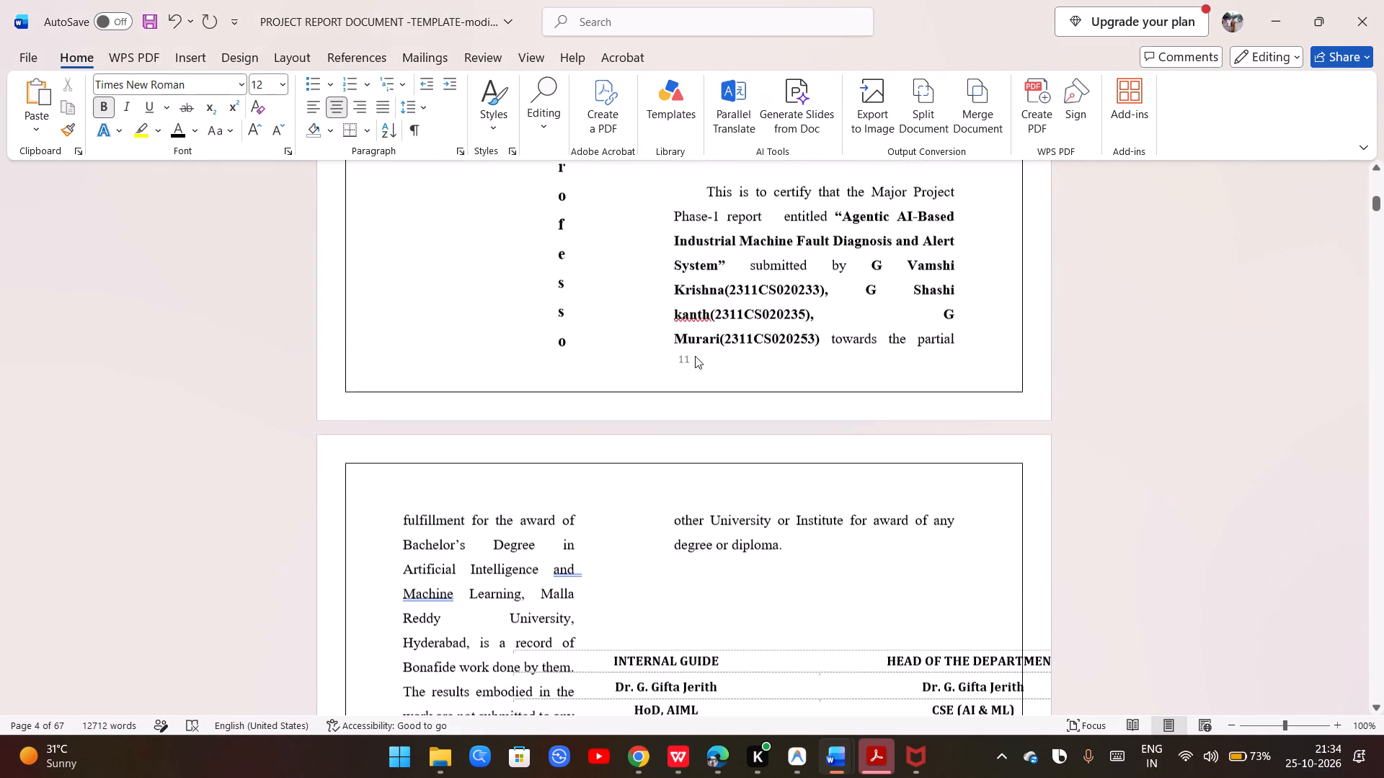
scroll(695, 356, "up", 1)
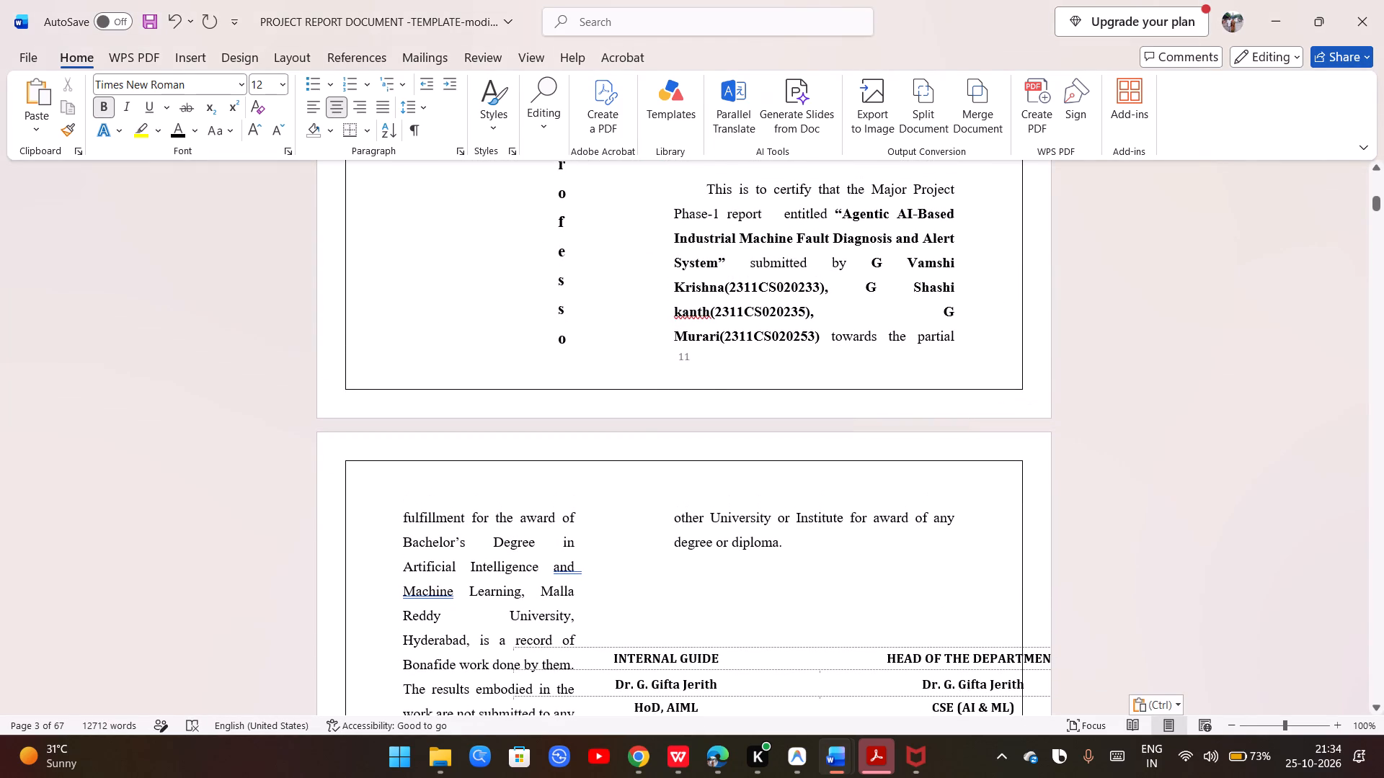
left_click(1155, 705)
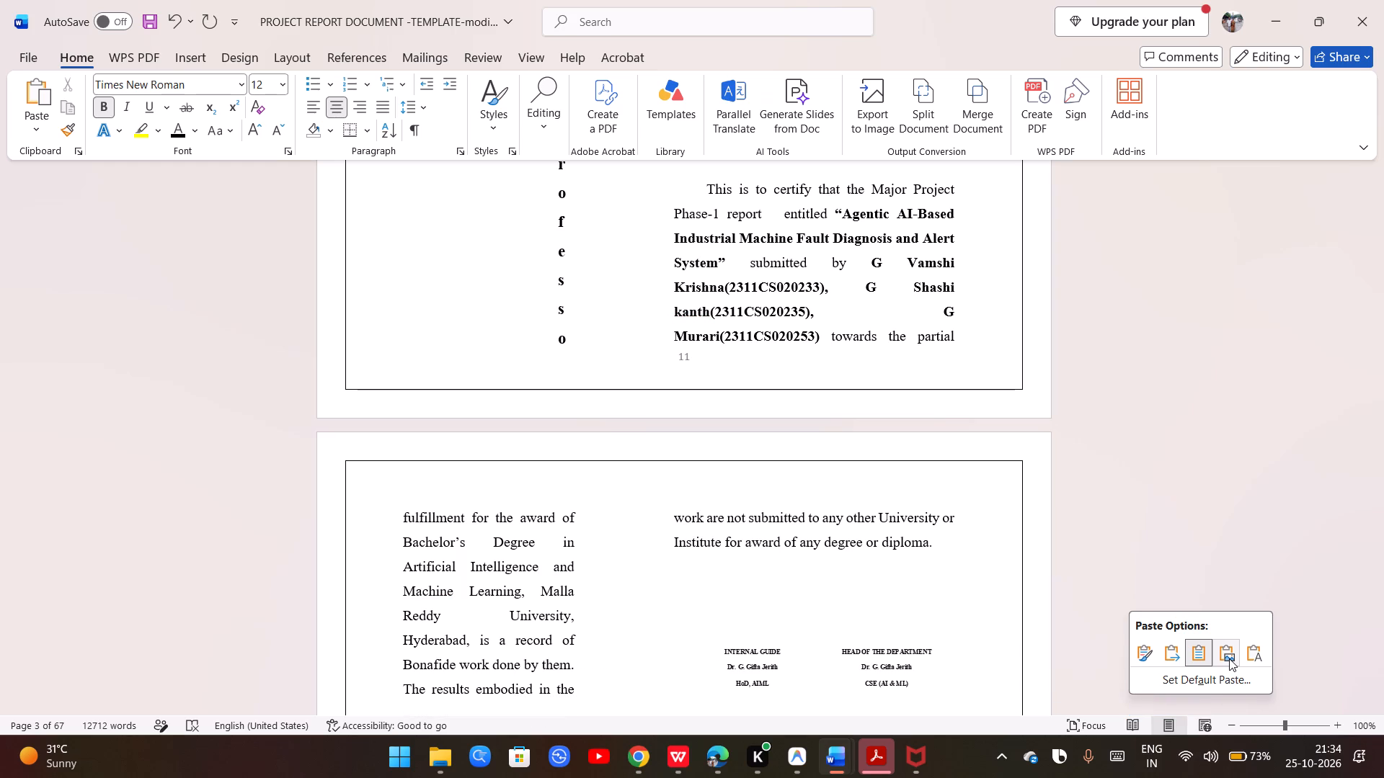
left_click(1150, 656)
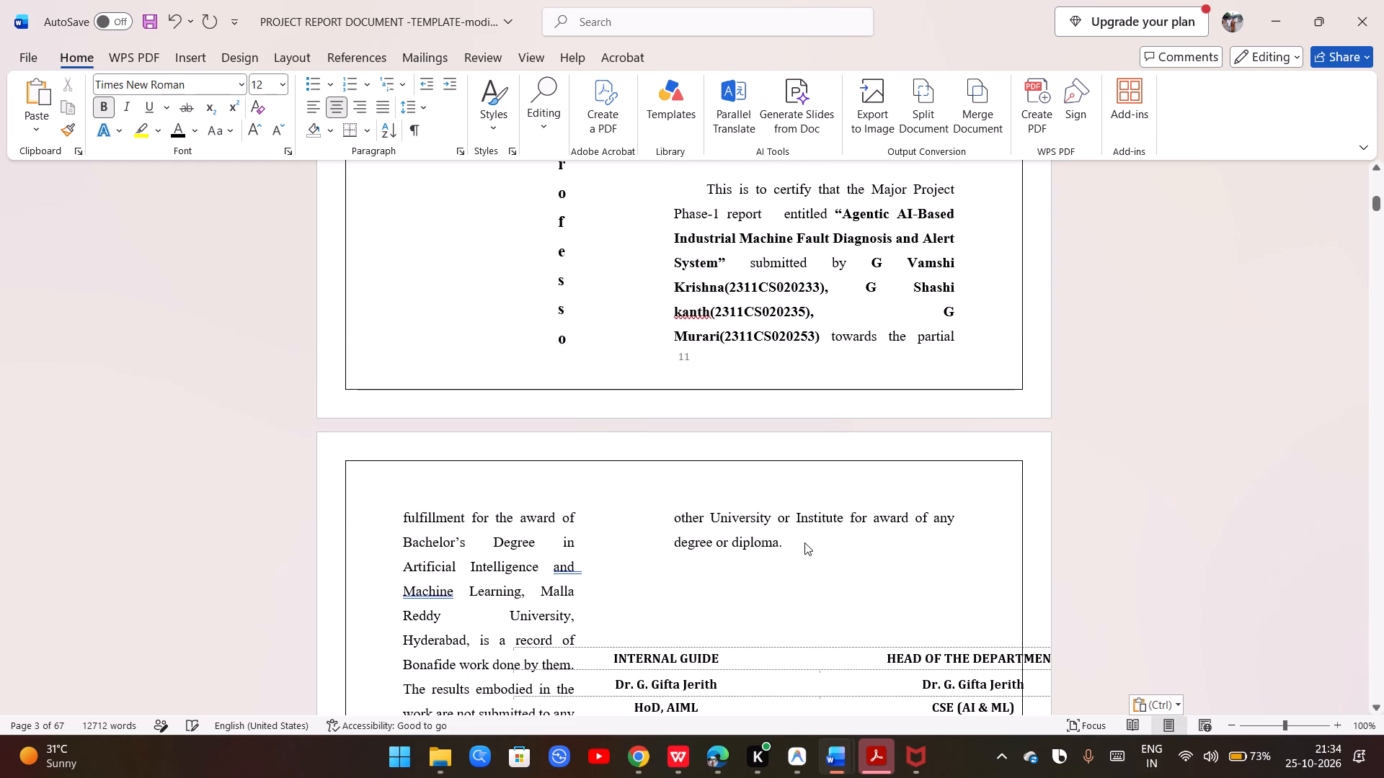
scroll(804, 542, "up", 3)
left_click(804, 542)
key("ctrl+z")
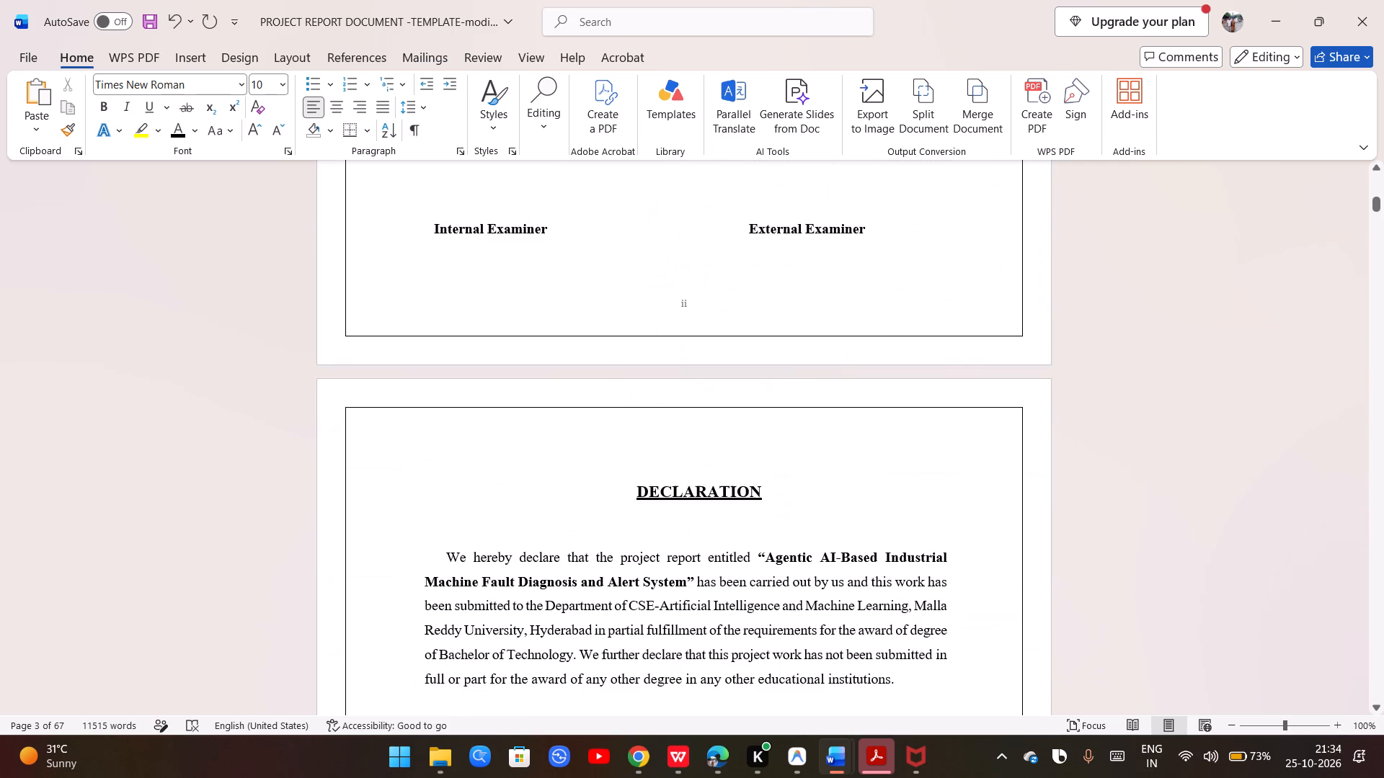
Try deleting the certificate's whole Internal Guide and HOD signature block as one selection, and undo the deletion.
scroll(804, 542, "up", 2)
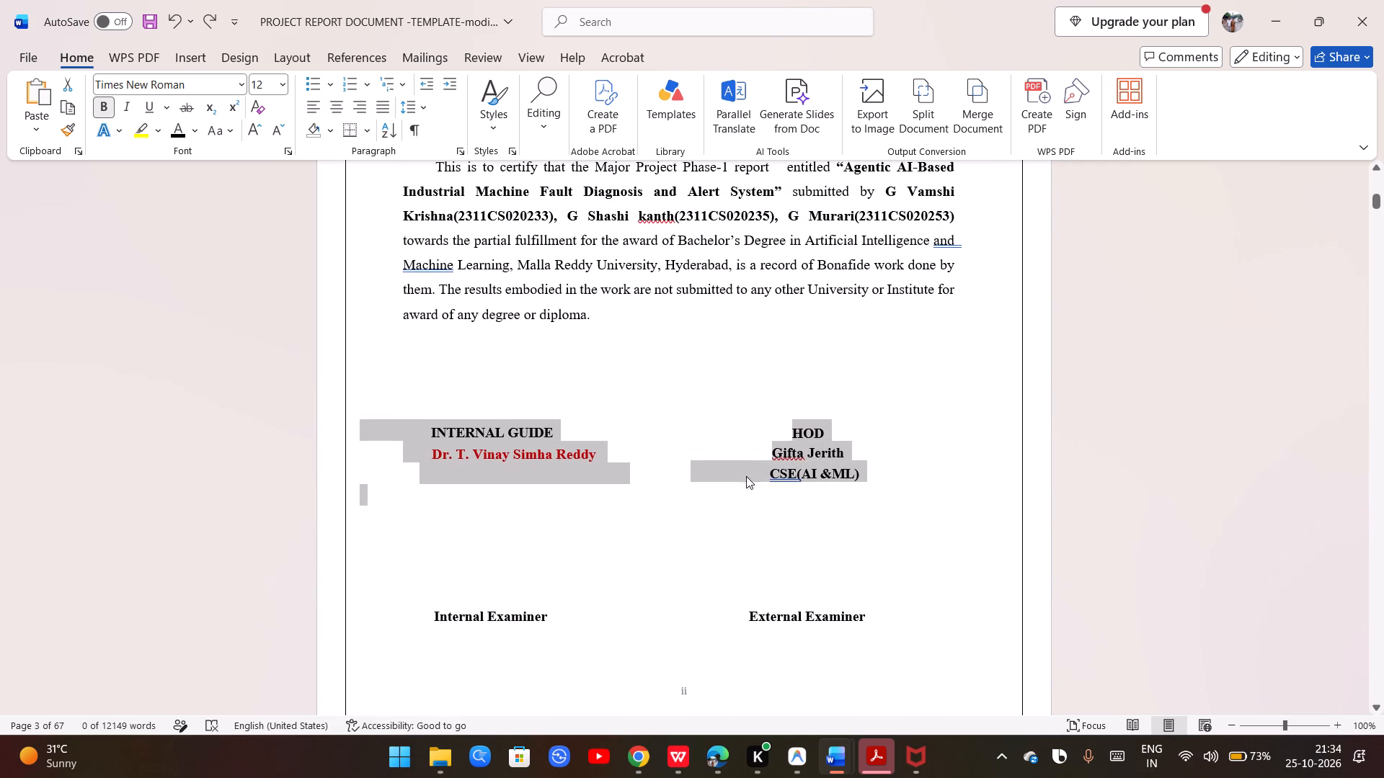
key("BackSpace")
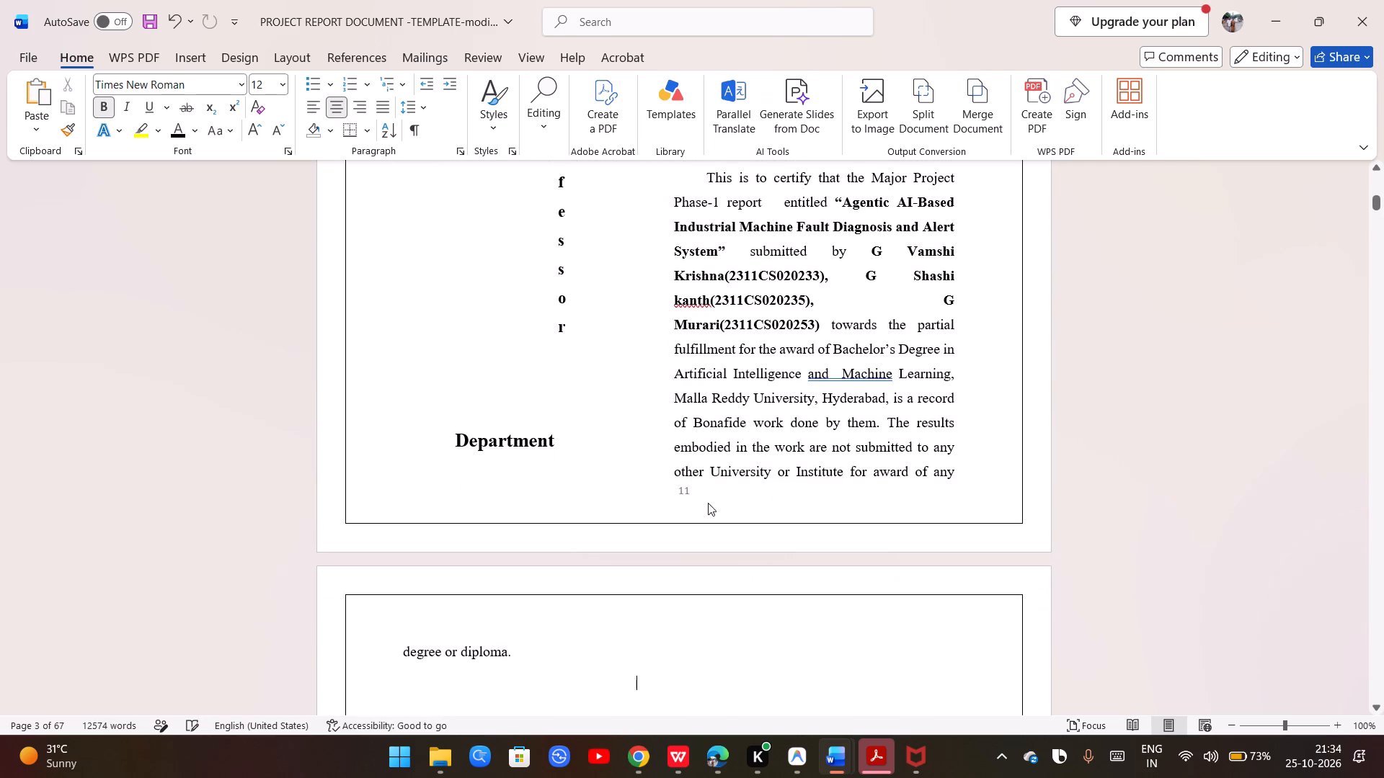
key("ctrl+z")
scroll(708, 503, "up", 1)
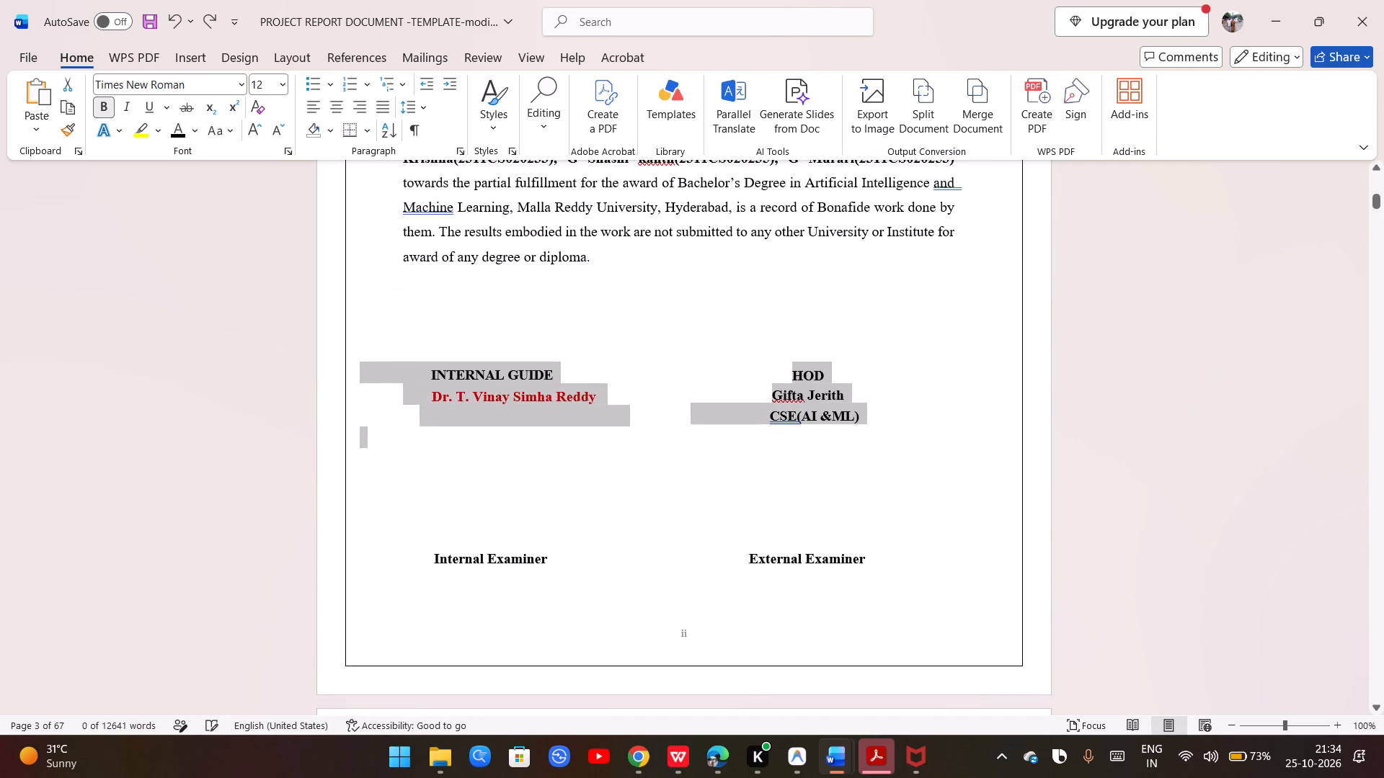
Delete the Internal Guide lines and the HOD lines separately from the certificate, keeping the examiner lines.
left_click(608, 480)
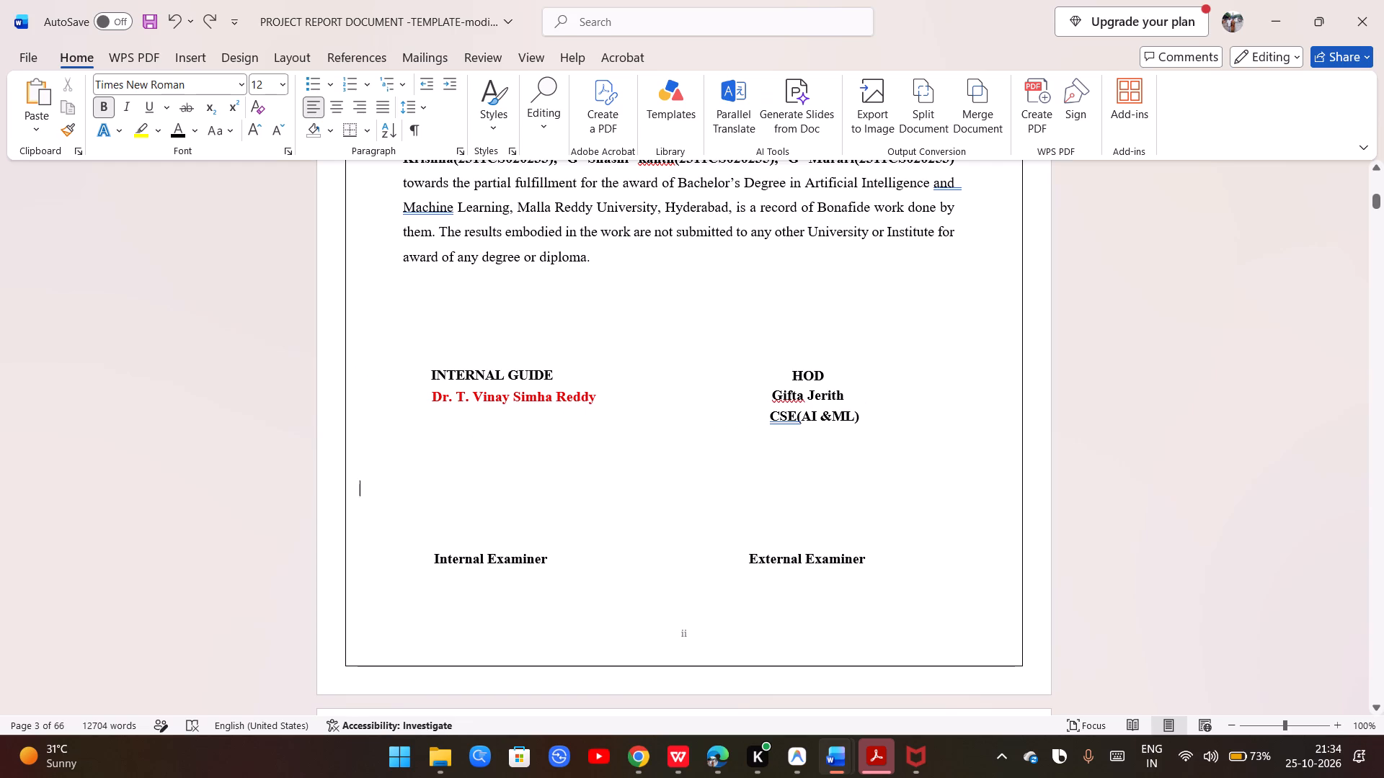
left_click_drag(420, 367, 580, 402)
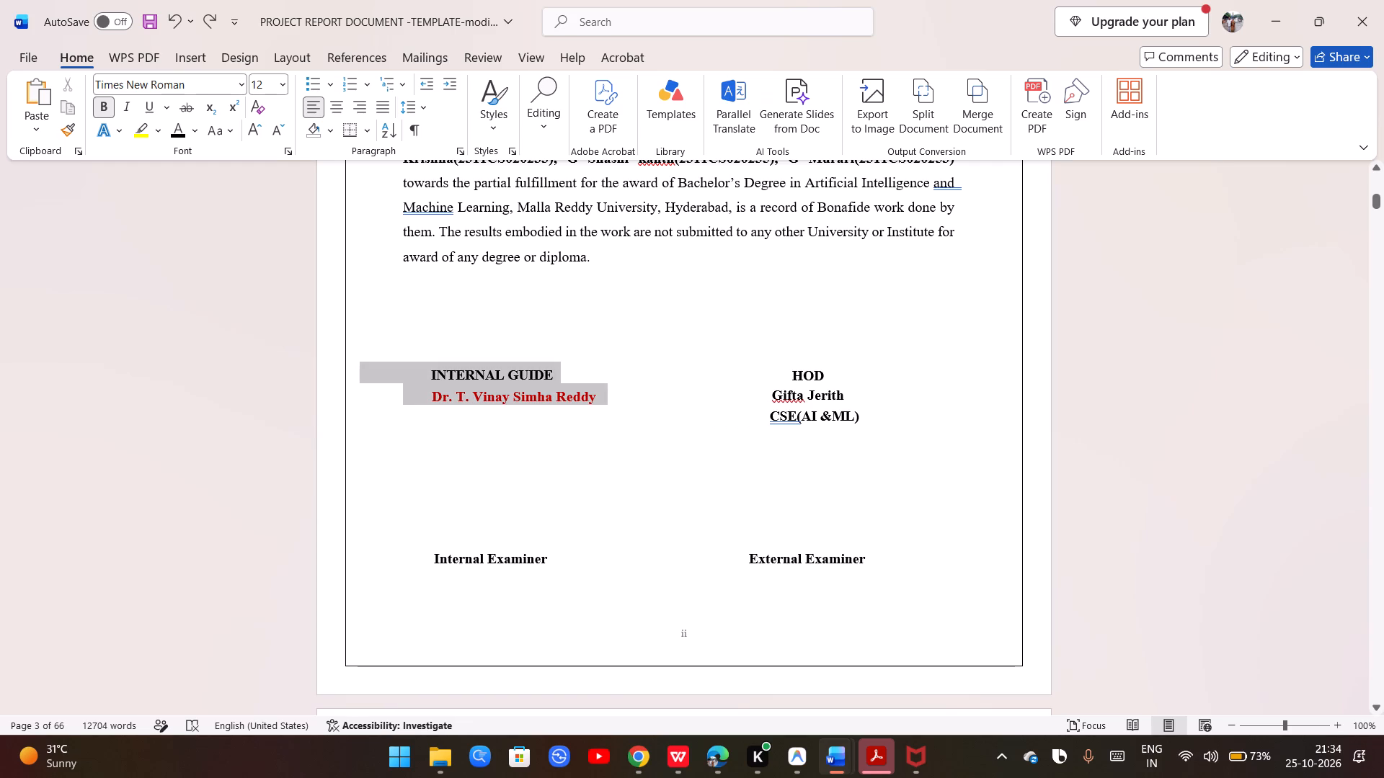
left_click_drag(580, 402, 582, 402)
key("BackSpace")
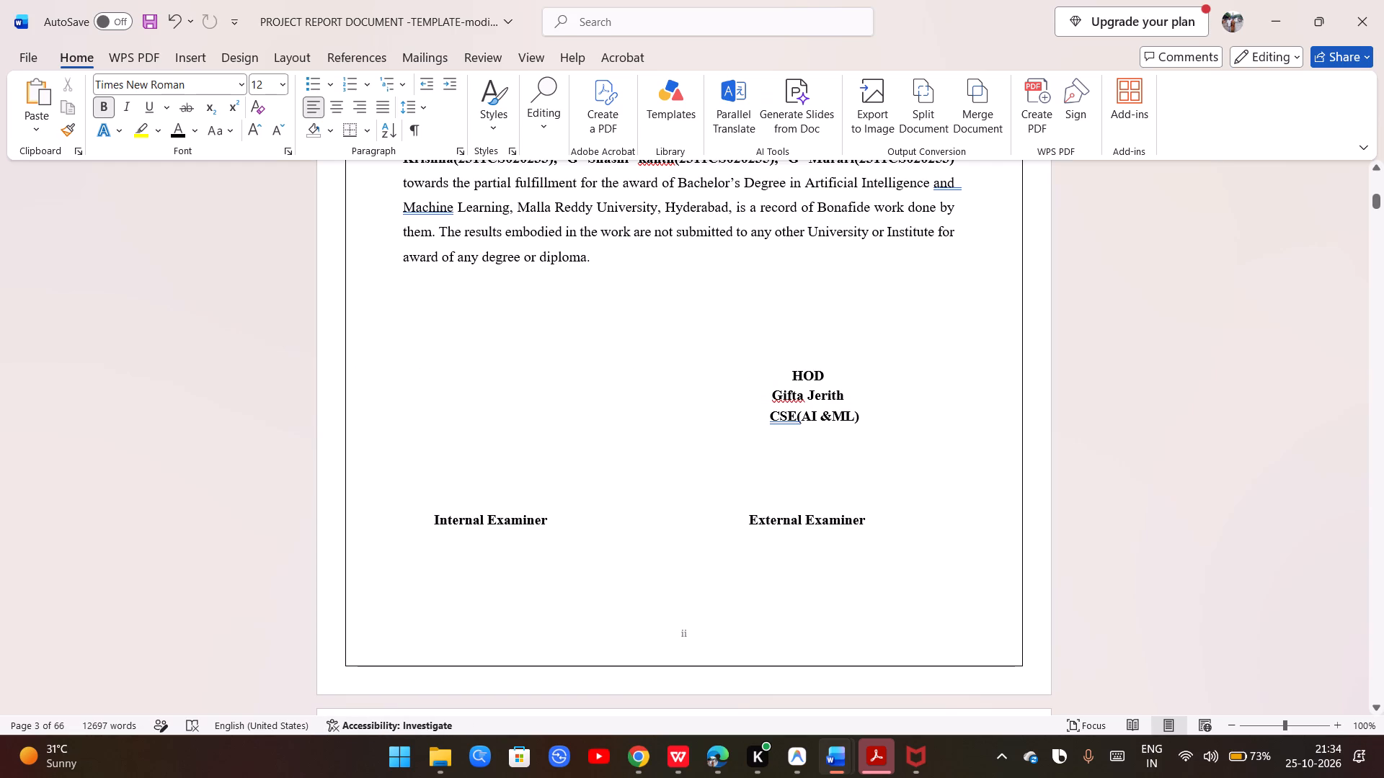
left_click_drag(869, 409, 818, 401)
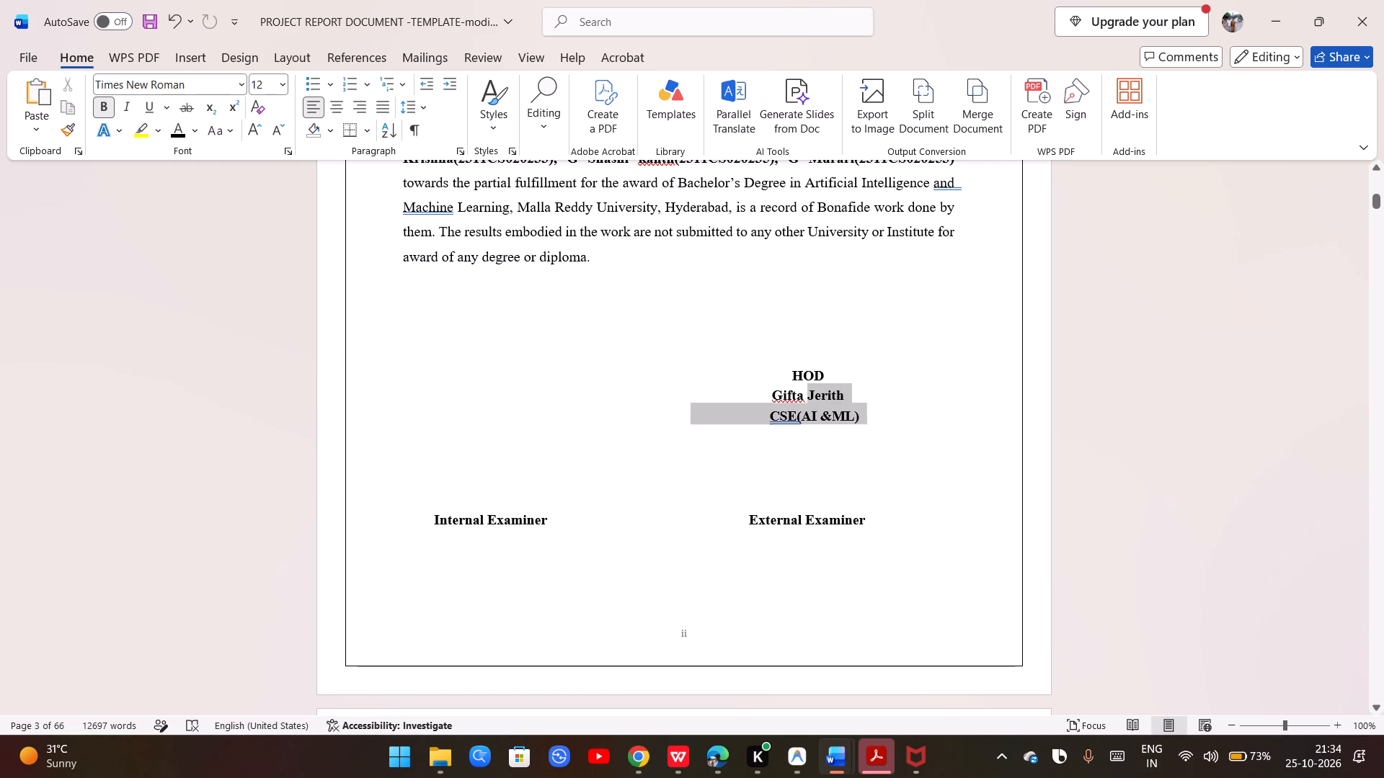
left_click_drag(818, 401, 791, 379)
key("BackSpace")
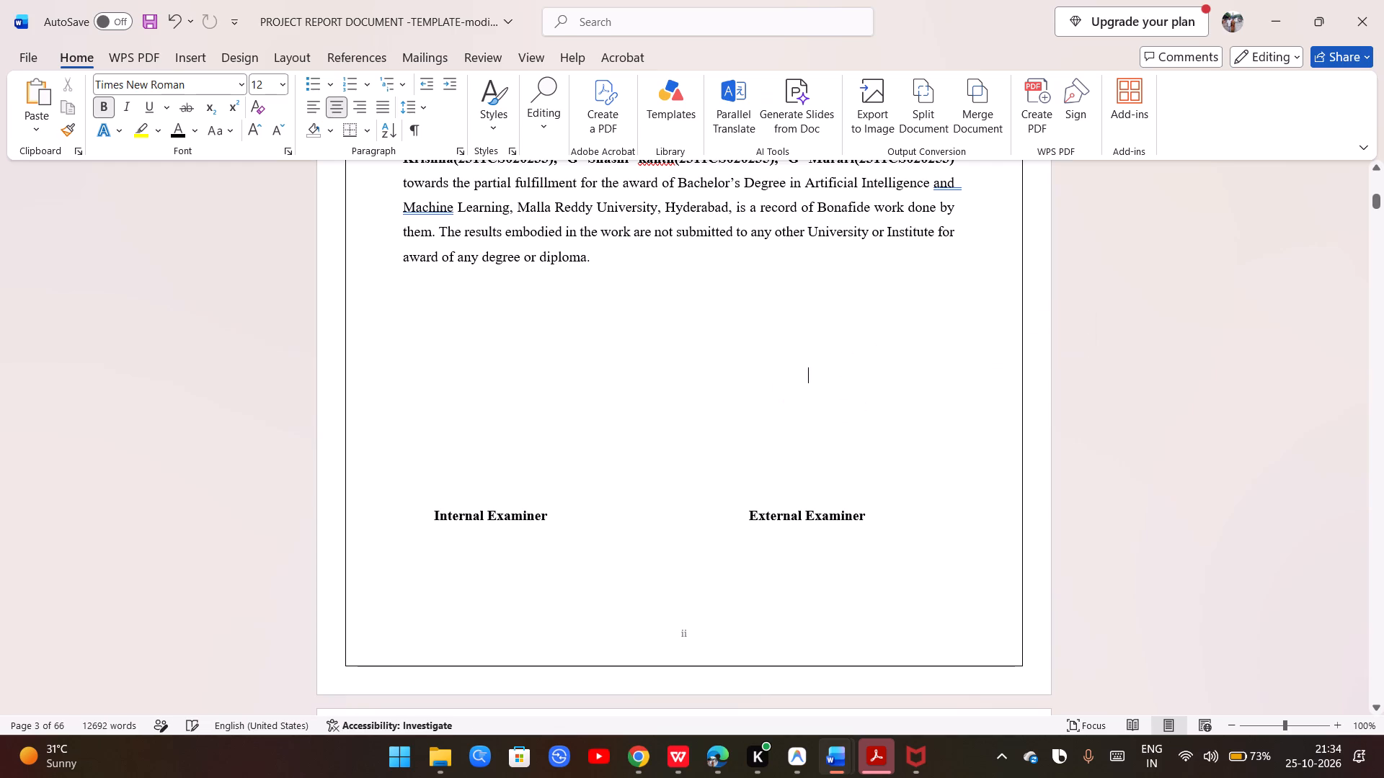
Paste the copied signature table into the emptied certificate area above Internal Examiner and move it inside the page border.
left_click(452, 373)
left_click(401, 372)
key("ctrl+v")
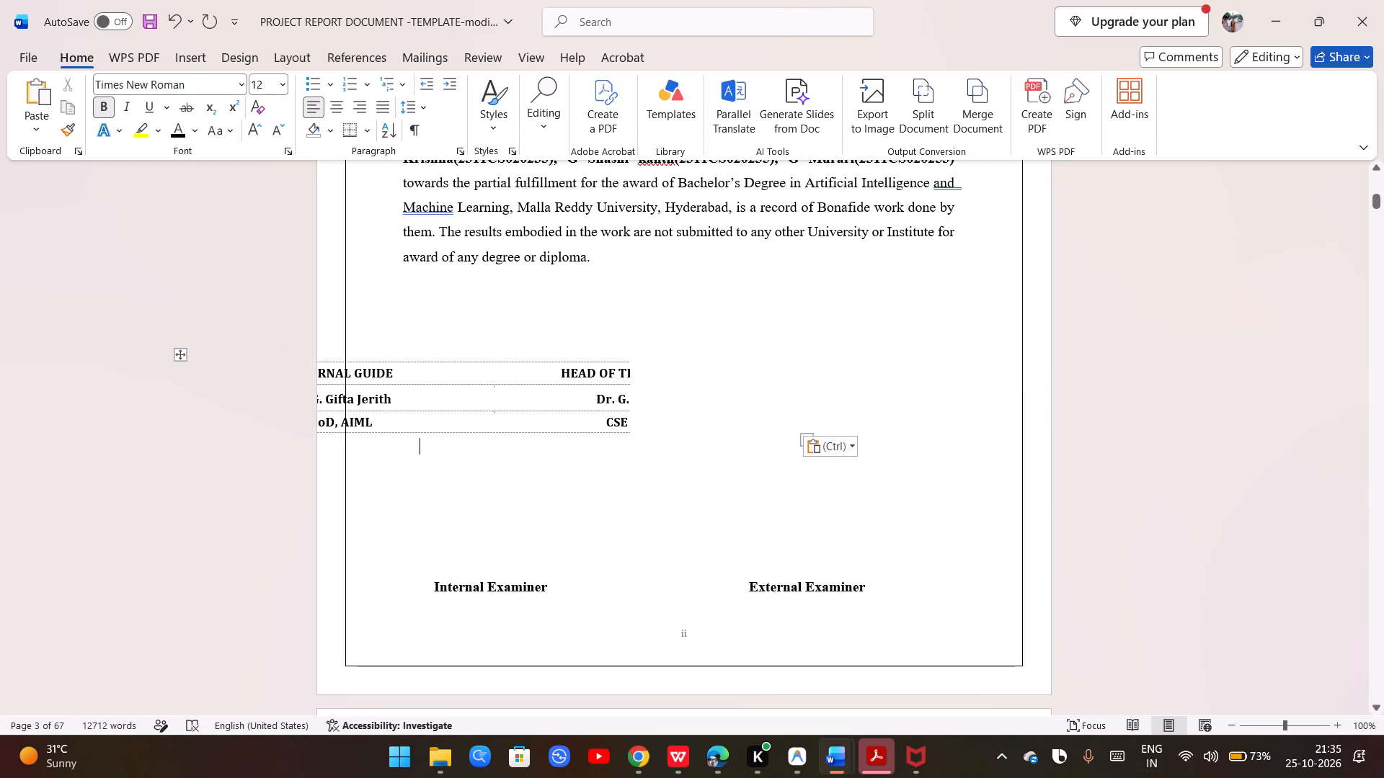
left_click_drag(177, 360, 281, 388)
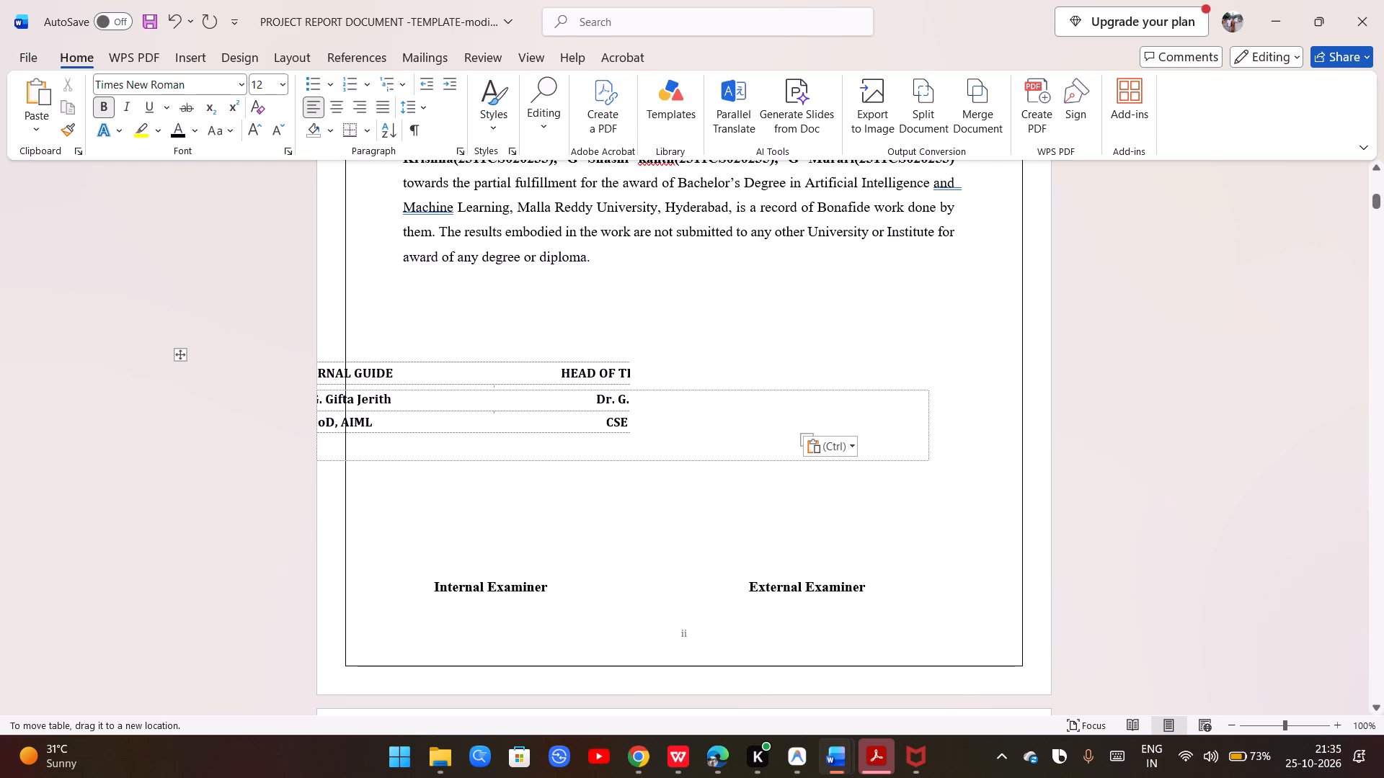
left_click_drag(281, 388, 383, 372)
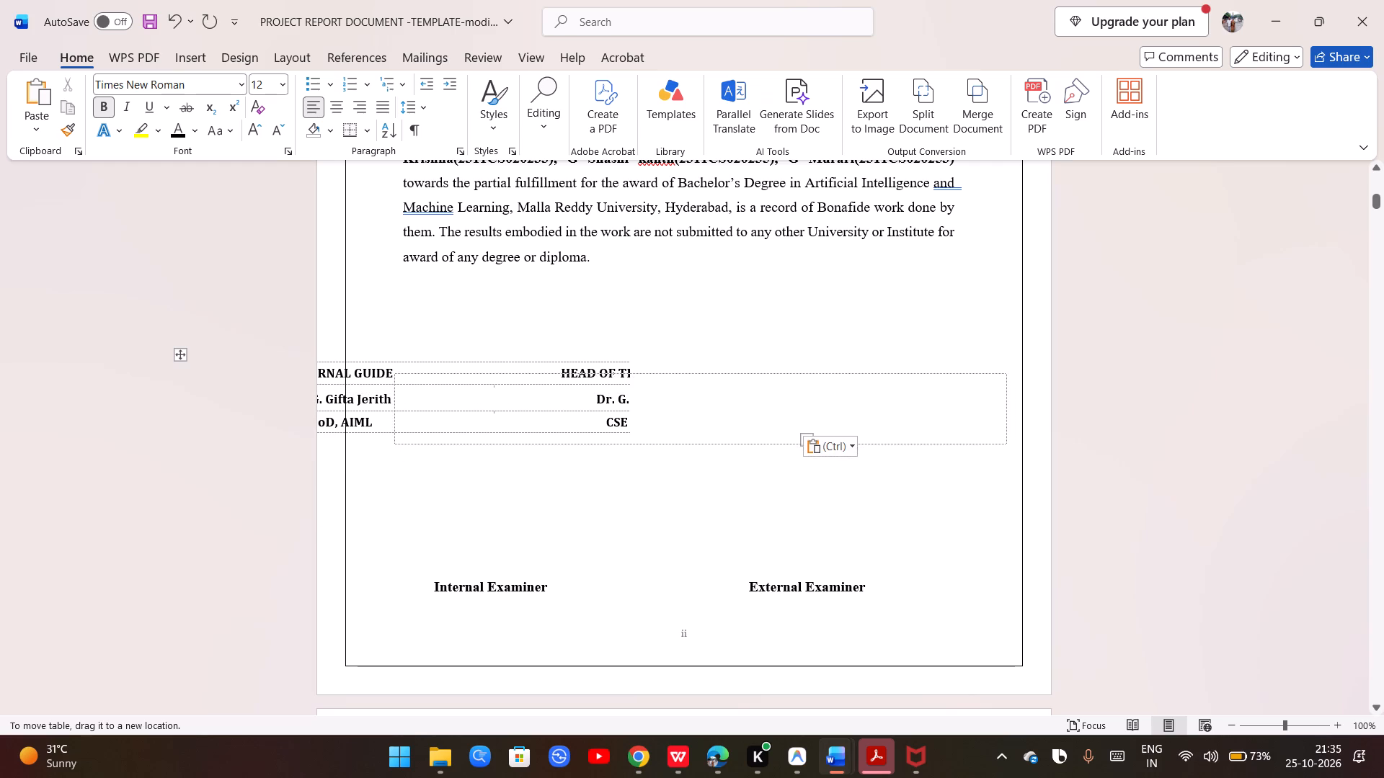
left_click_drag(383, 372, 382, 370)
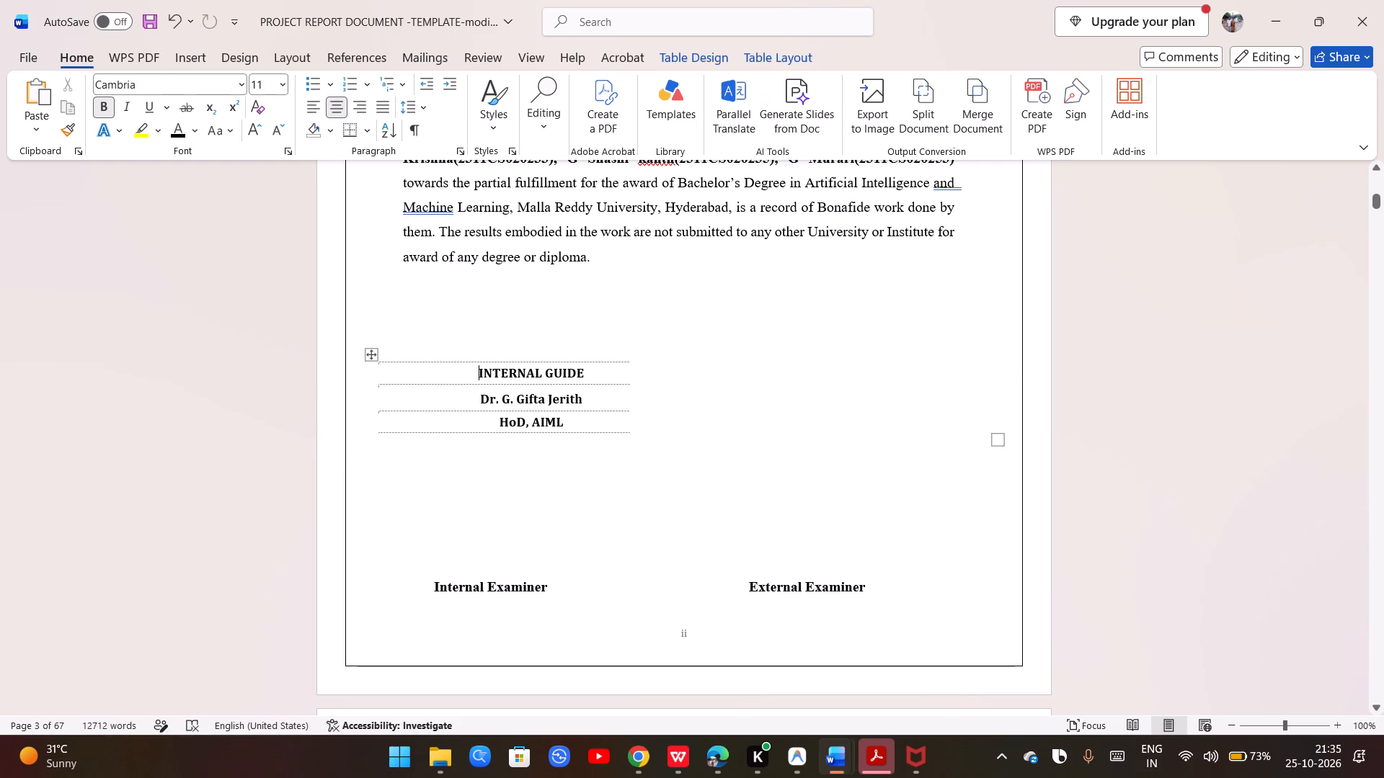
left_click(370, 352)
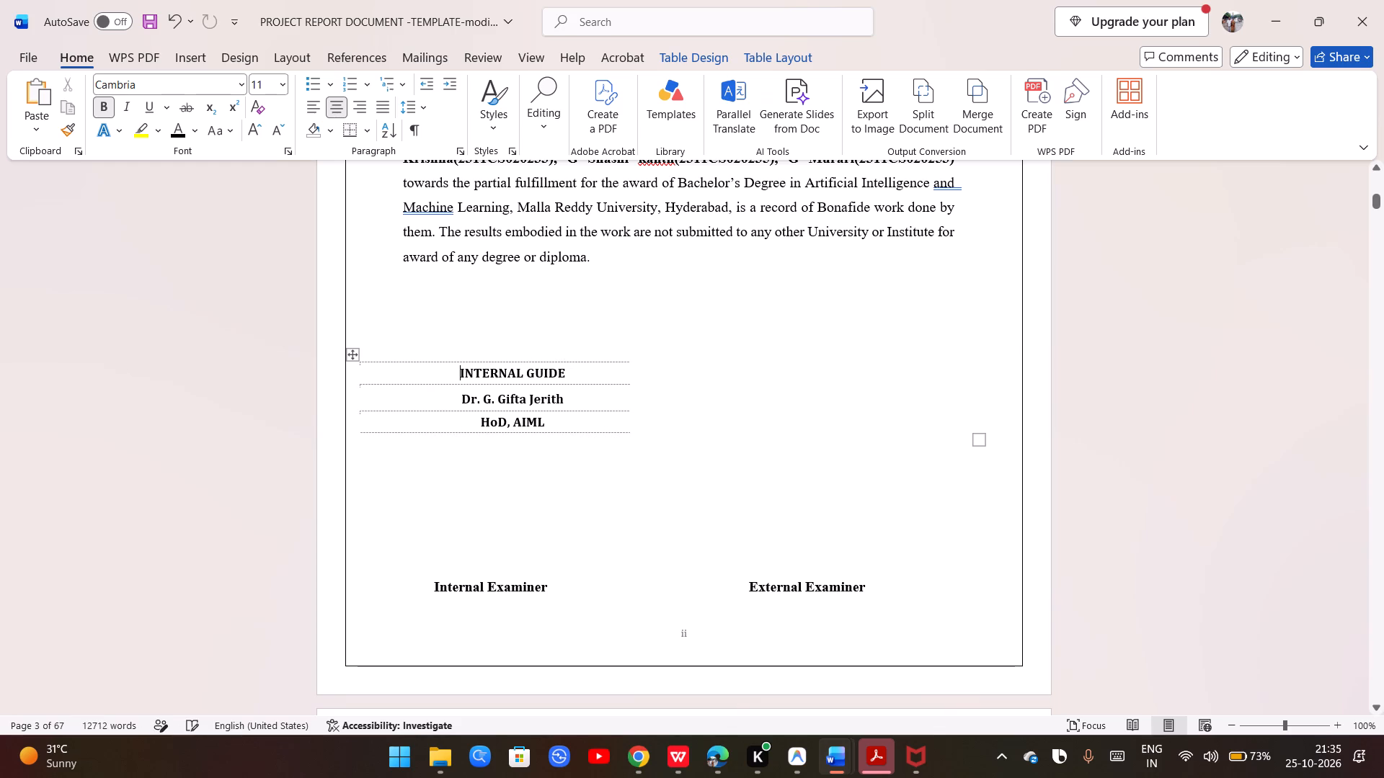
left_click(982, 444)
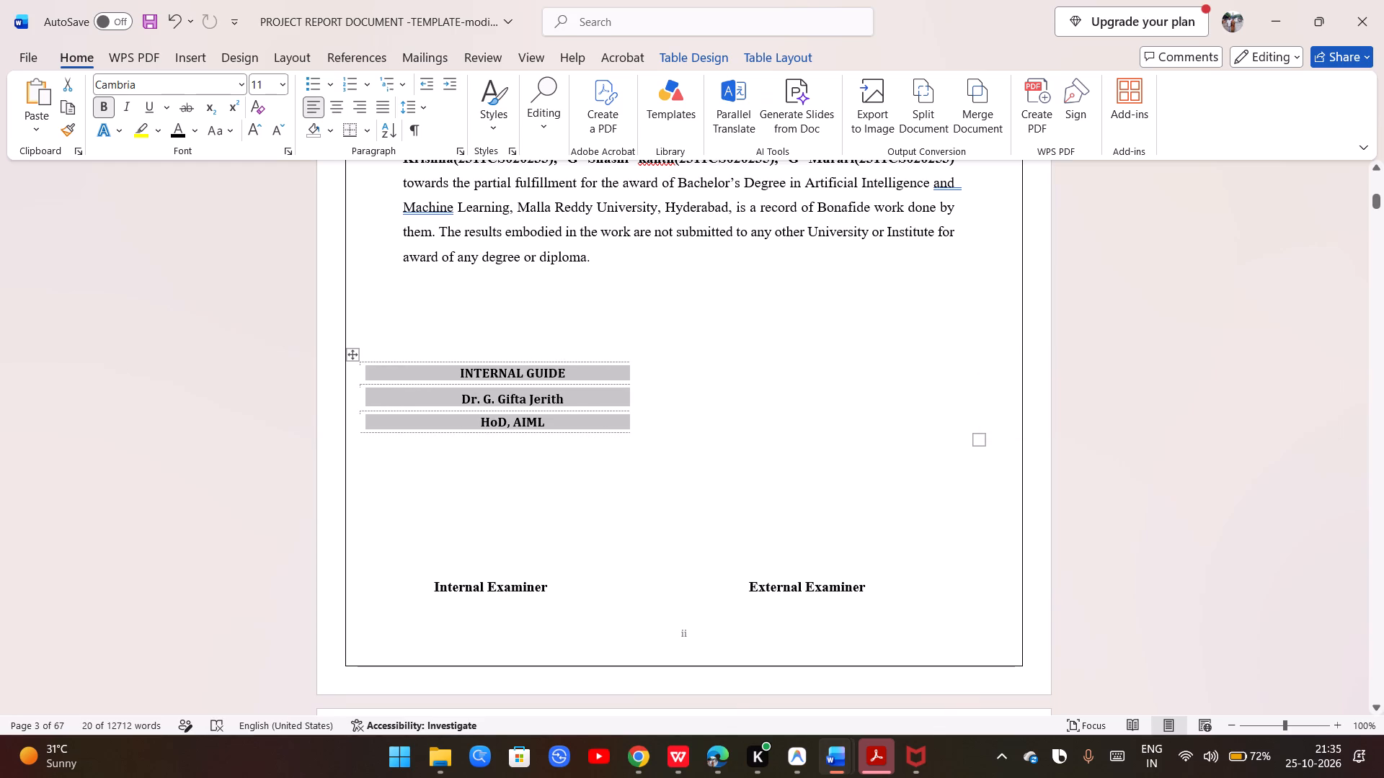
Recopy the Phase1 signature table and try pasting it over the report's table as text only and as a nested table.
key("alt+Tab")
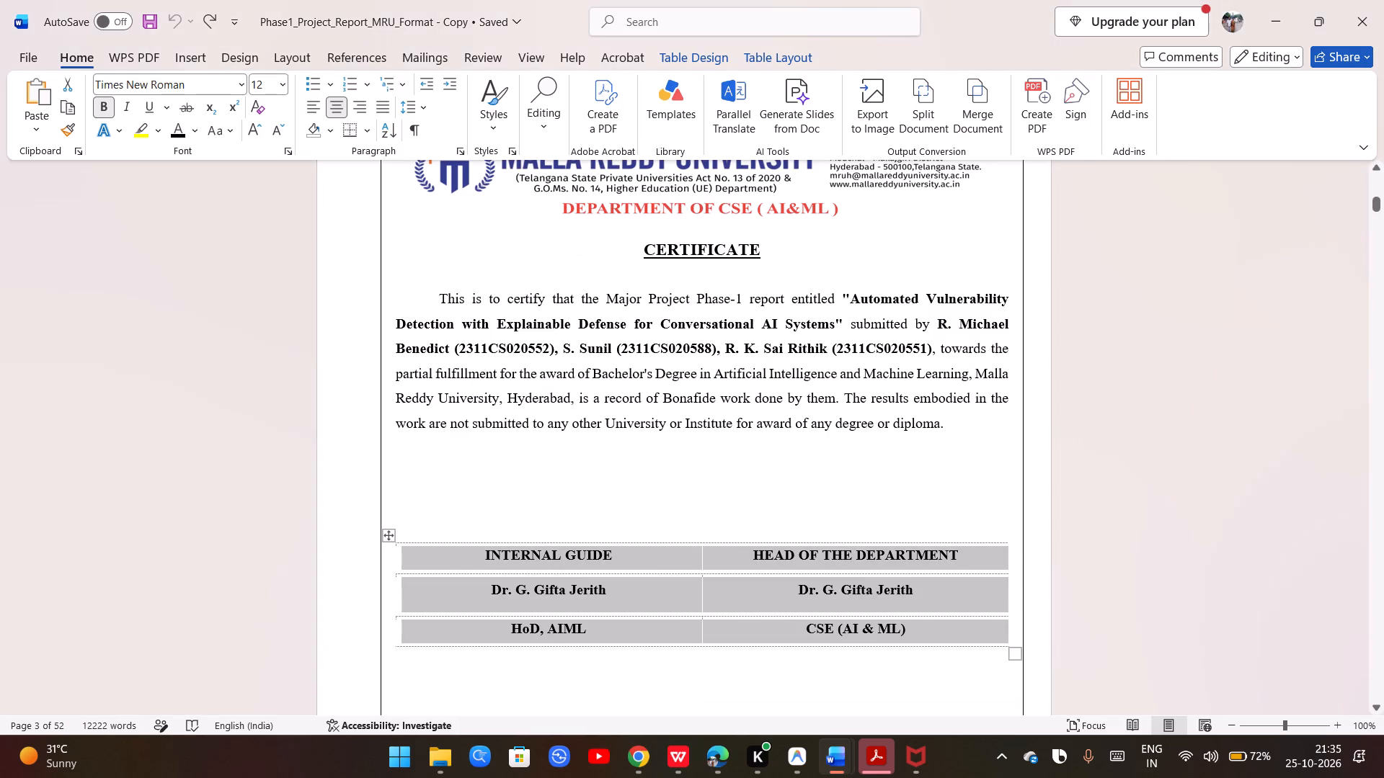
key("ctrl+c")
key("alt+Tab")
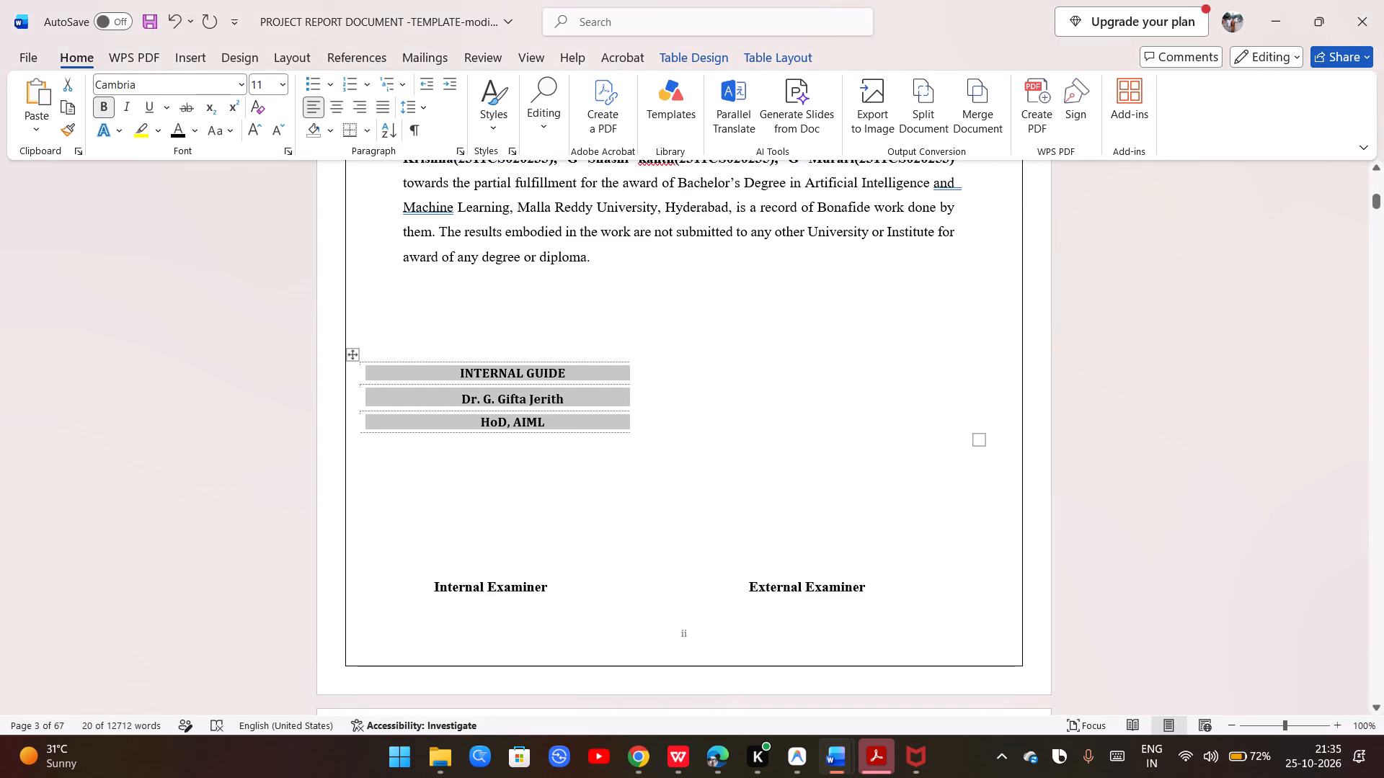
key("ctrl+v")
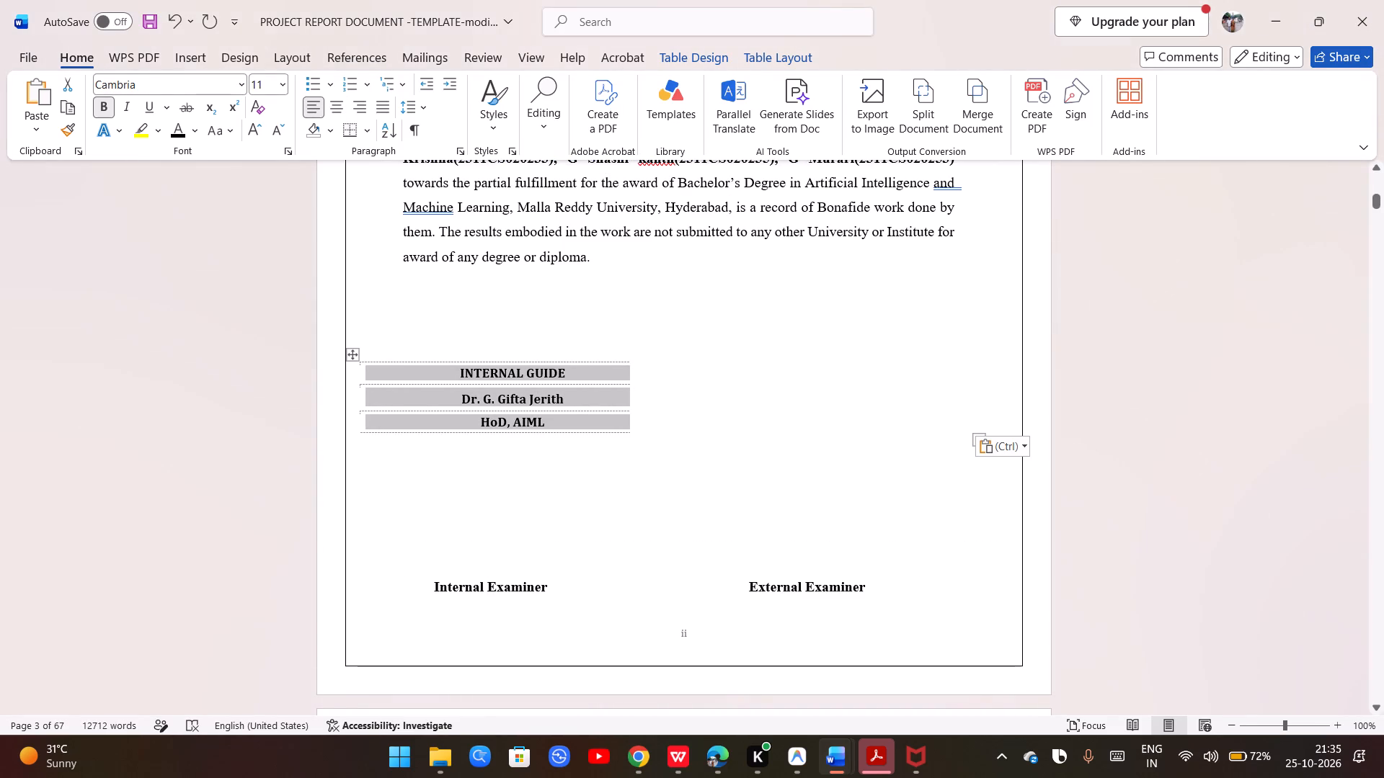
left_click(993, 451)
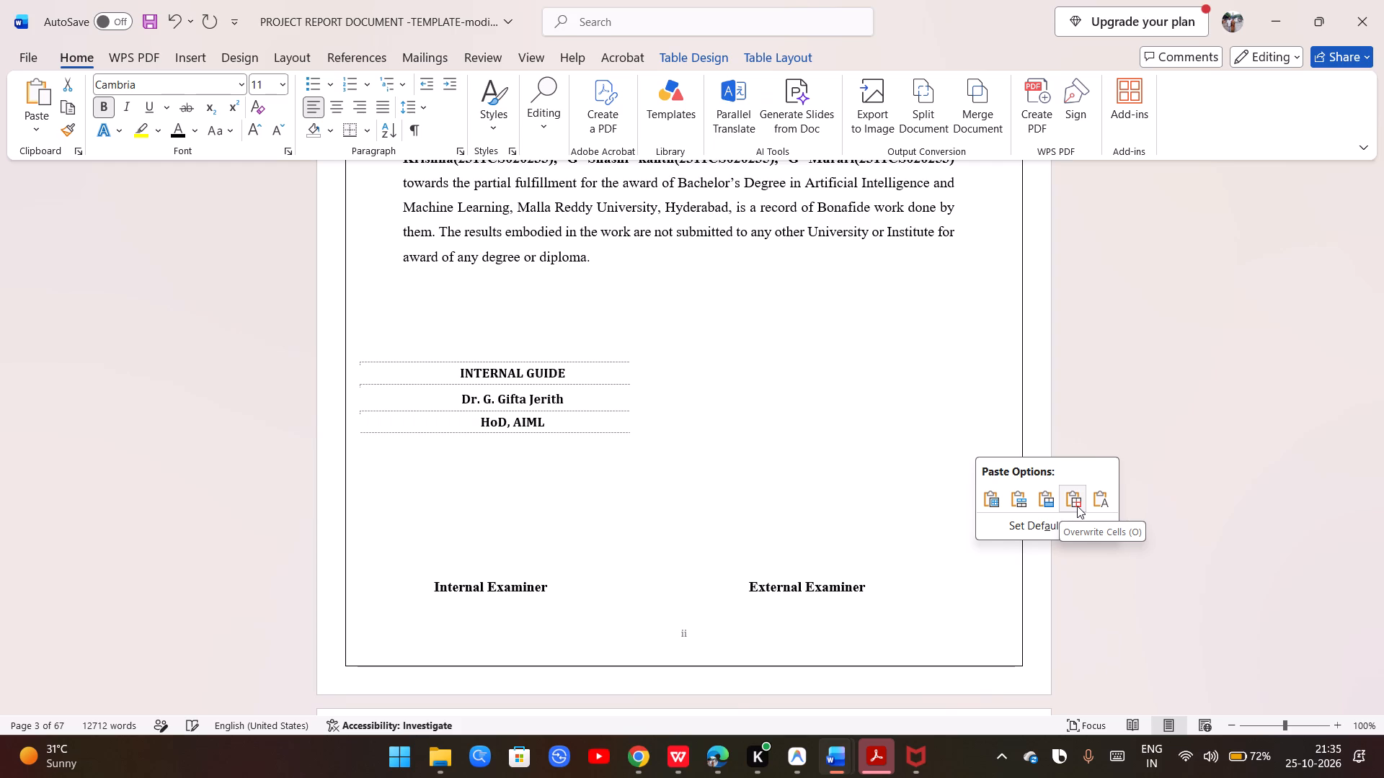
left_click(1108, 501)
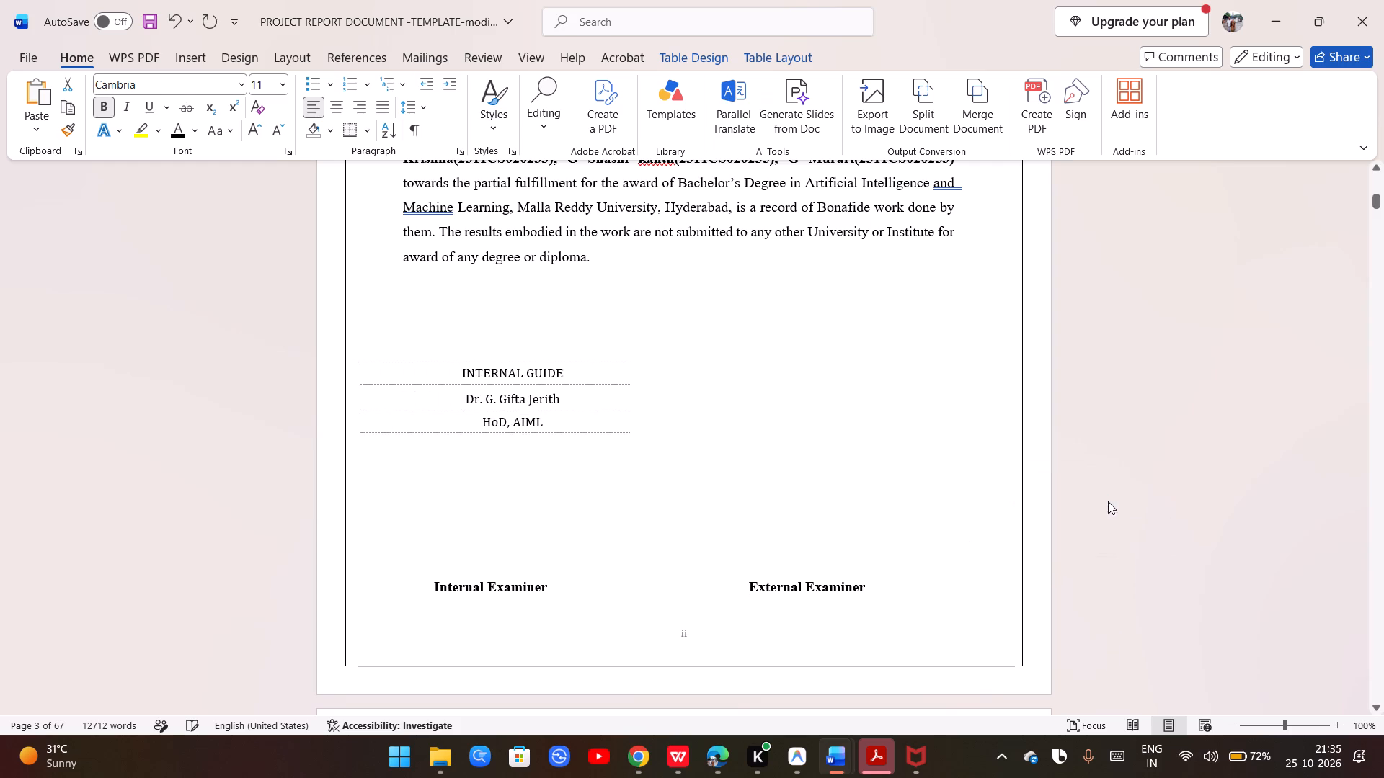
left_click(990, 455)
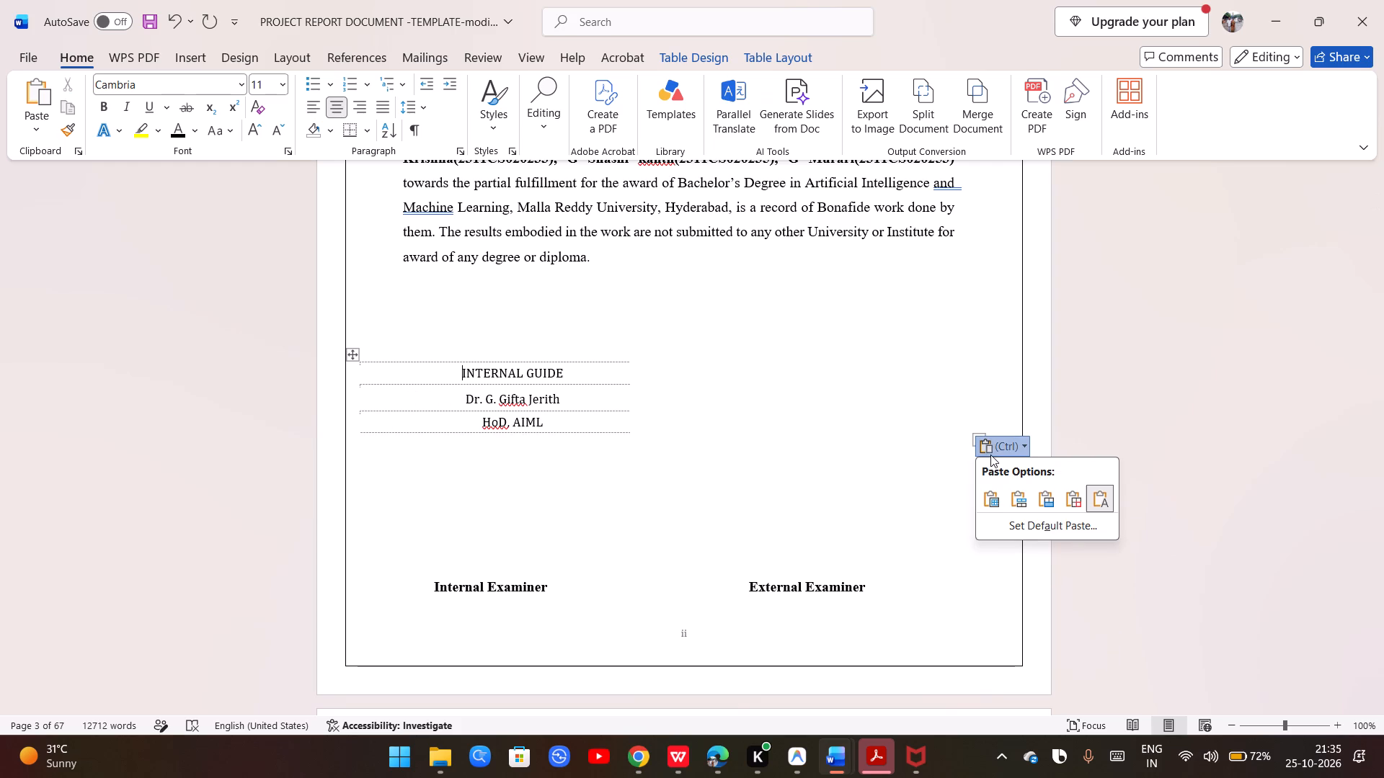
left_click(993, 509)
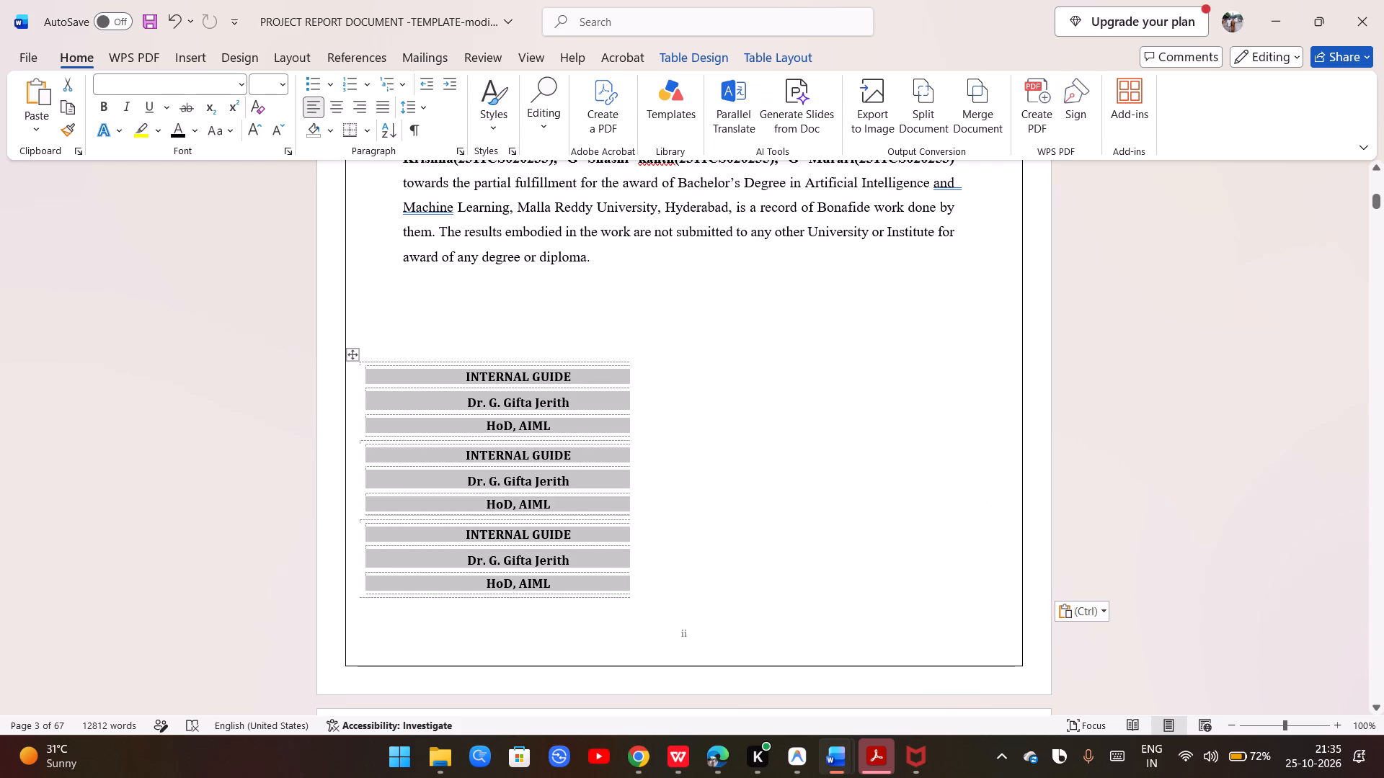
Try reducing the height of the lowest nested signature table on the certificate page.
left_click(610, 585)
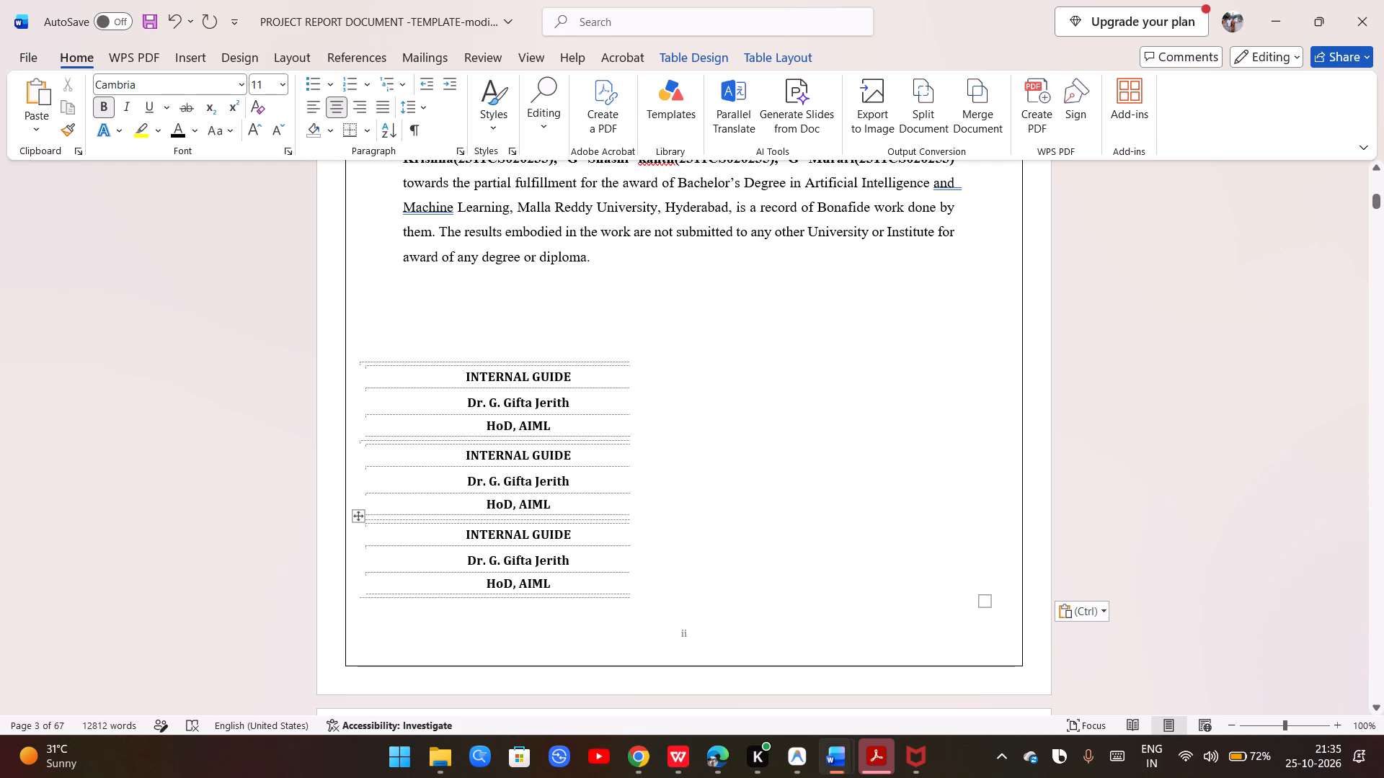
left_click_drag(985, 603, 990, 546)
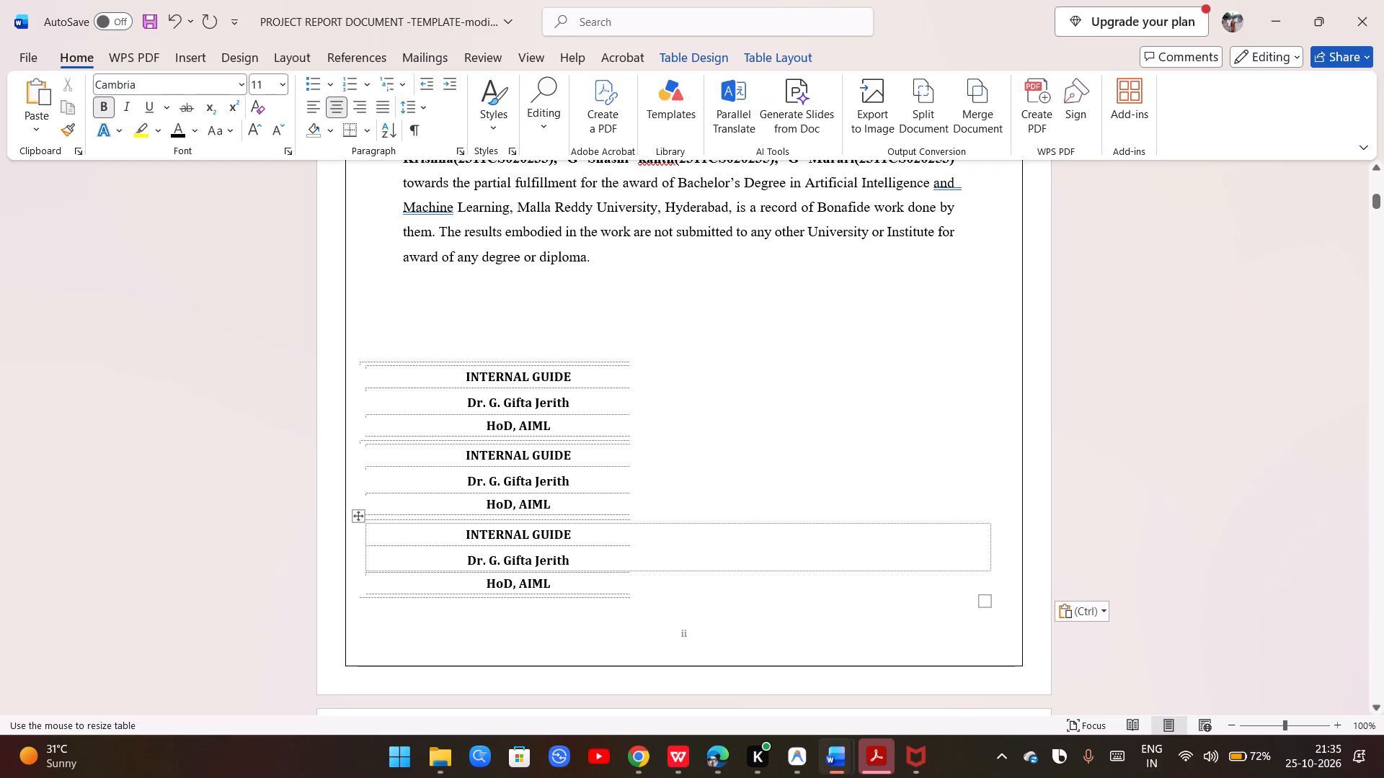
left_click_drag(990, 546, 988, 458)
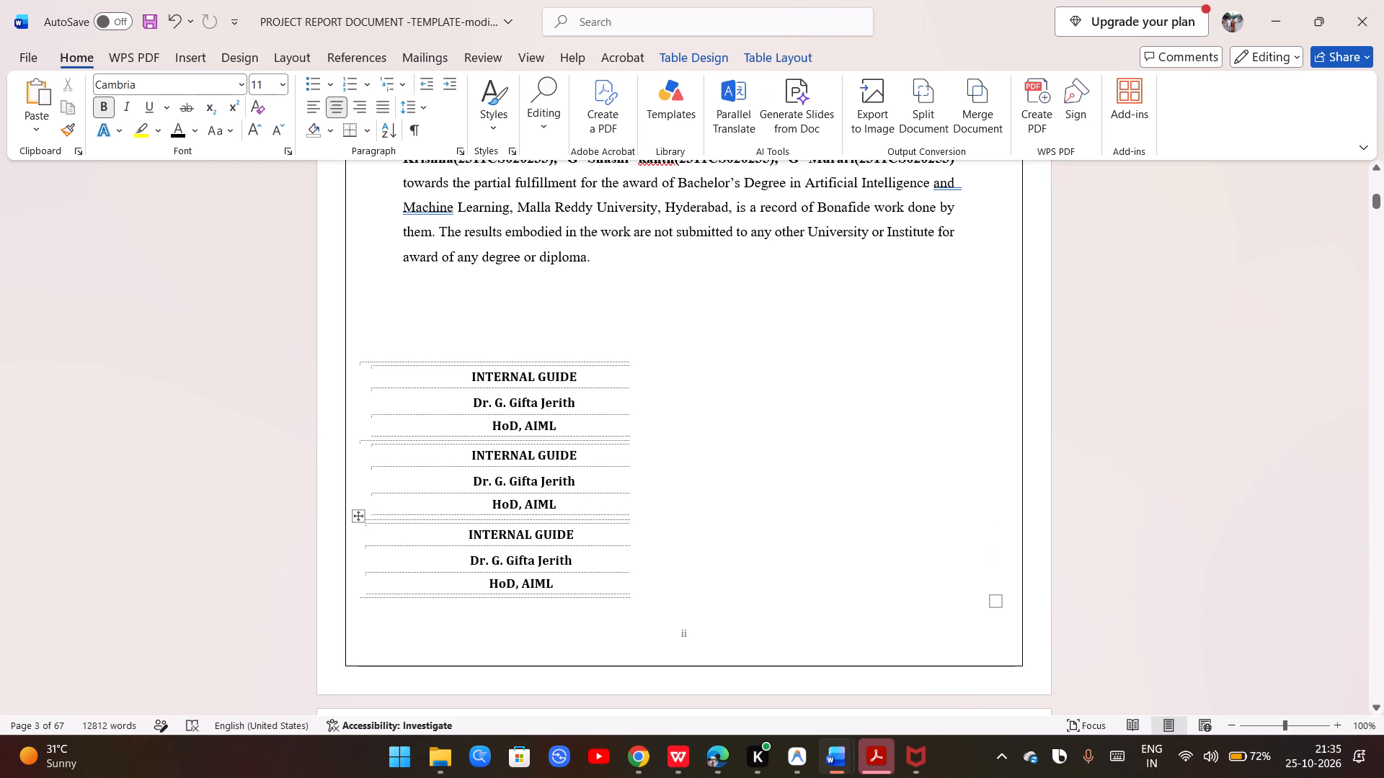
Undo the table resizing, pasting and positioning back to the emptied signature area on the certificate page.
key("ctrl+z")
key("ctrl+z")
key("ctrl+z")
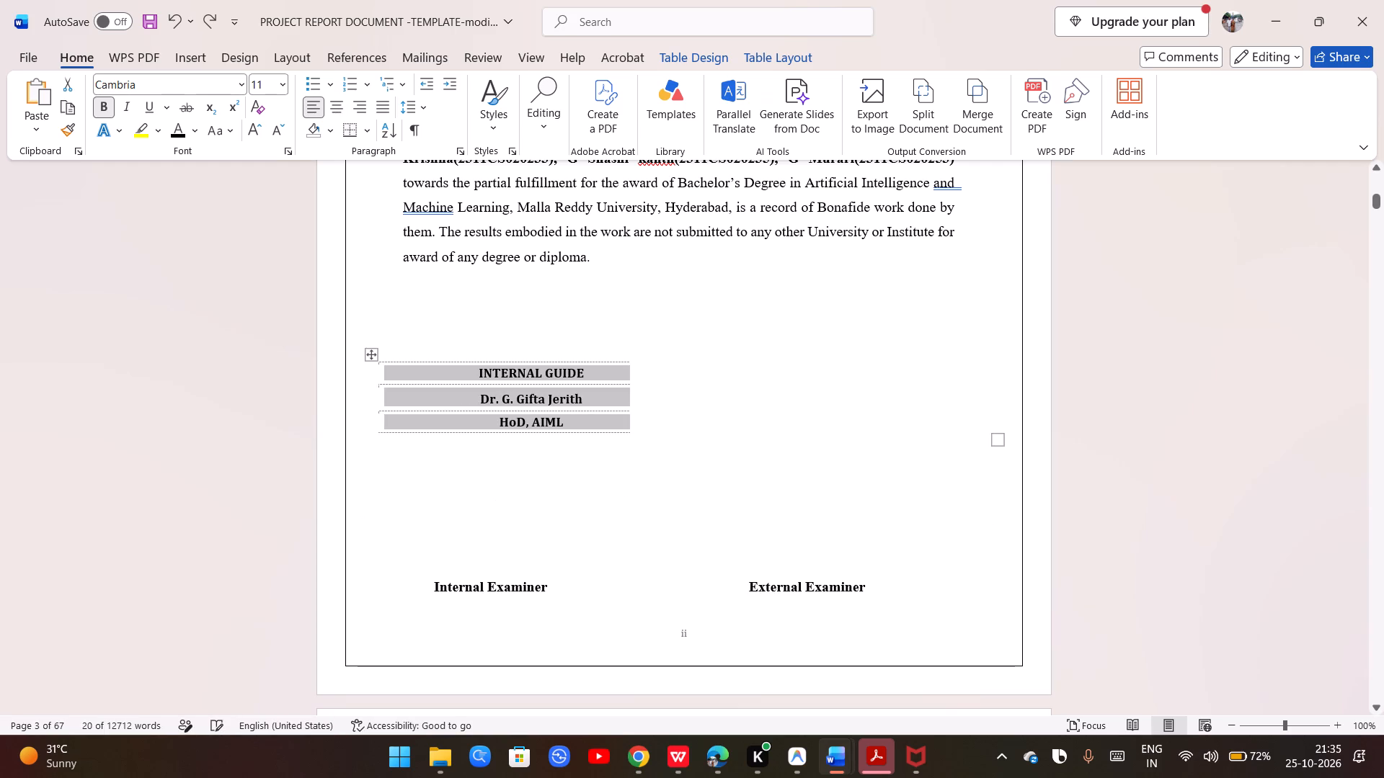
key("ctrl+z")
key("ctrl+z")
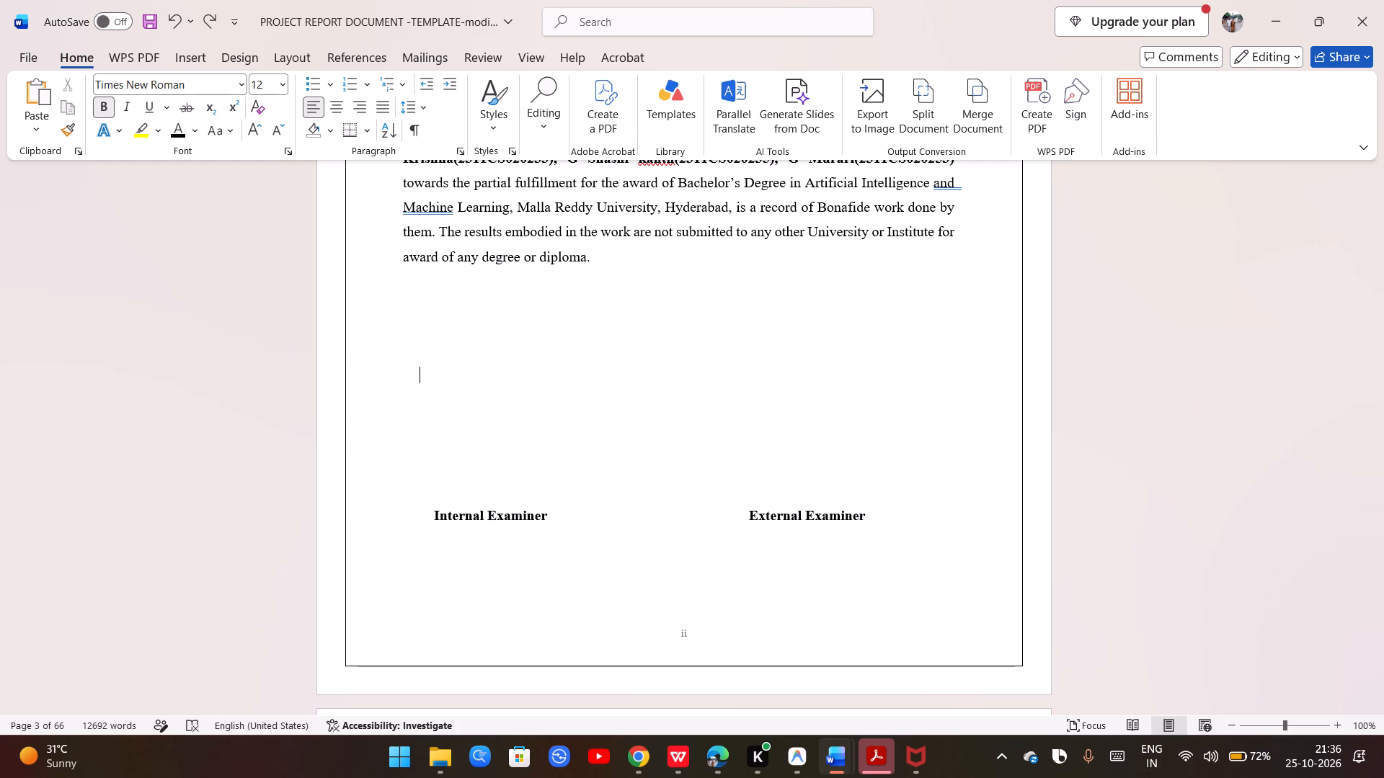
Undo the clearing of the certificate's signature area to restore the original Internal Guide and HOD text.
key("ctrl+z")
key("ctrl+z")
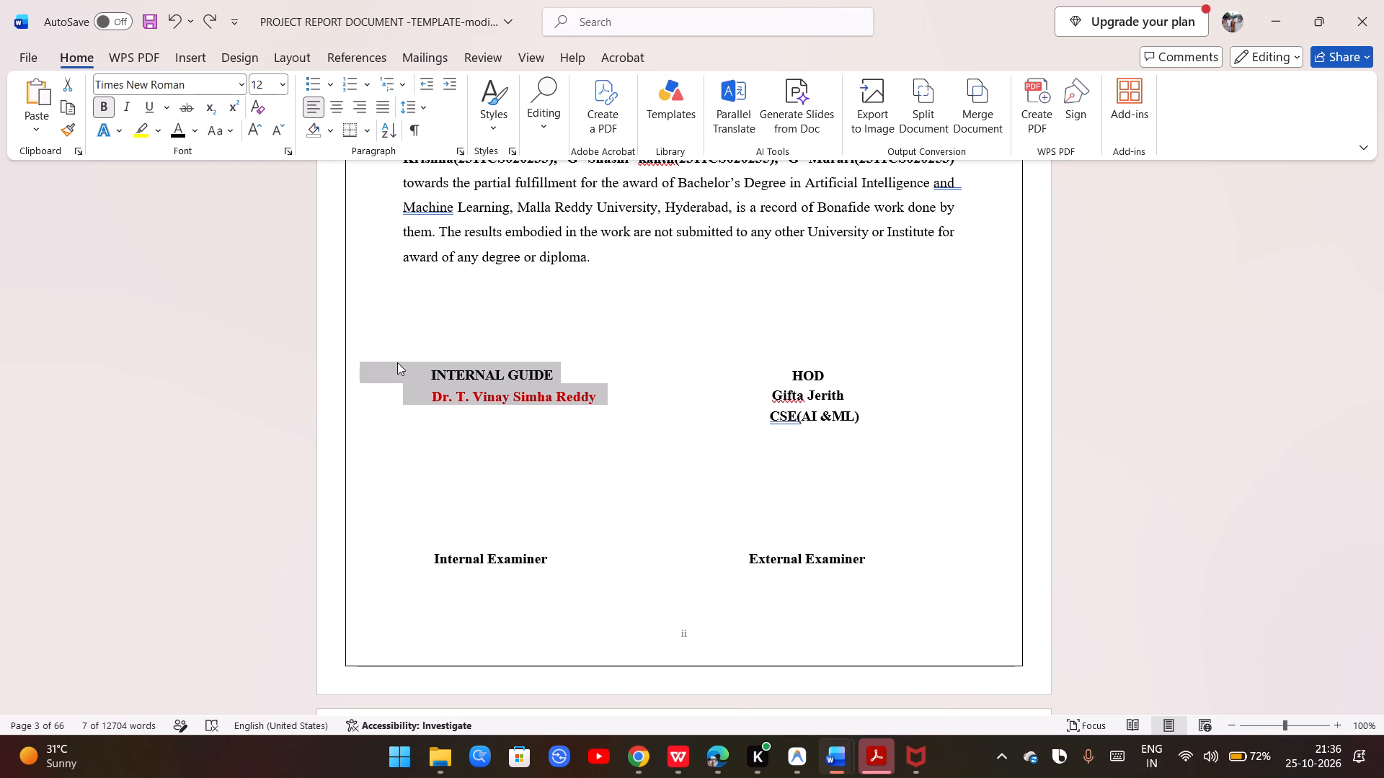
left_click(481, 419)
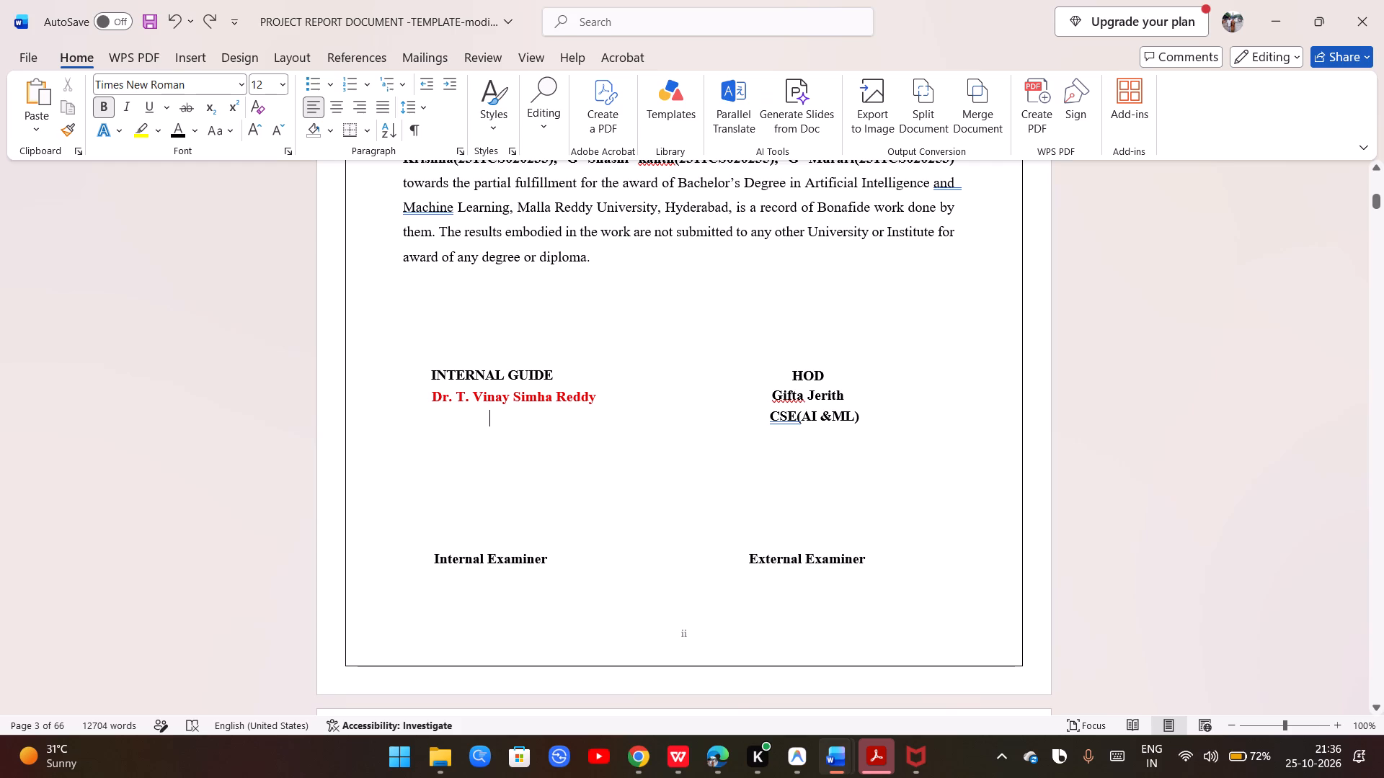
Check the Phase1 reference's signature block and recolour the guide's name on the report's certificate page black.
key("alt+Tab")
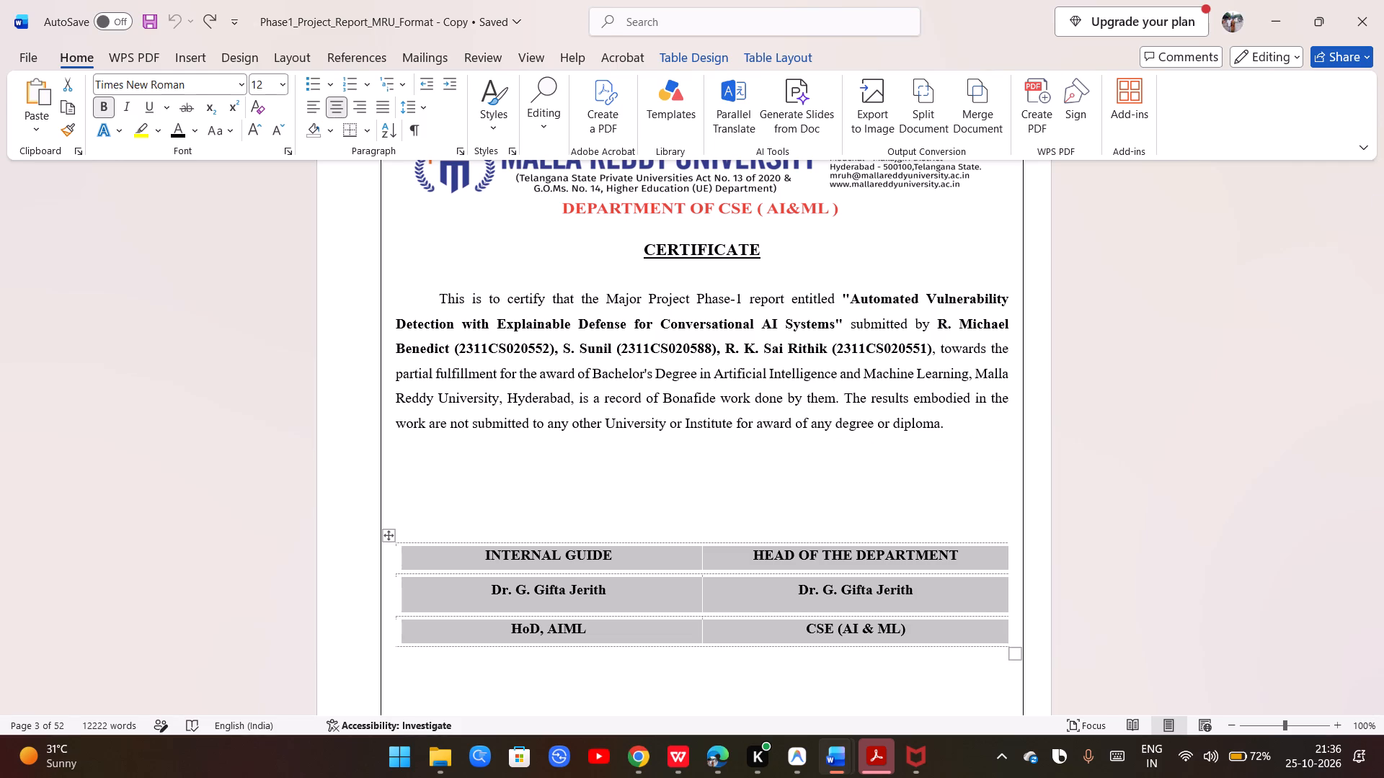
key("alt+Tab")
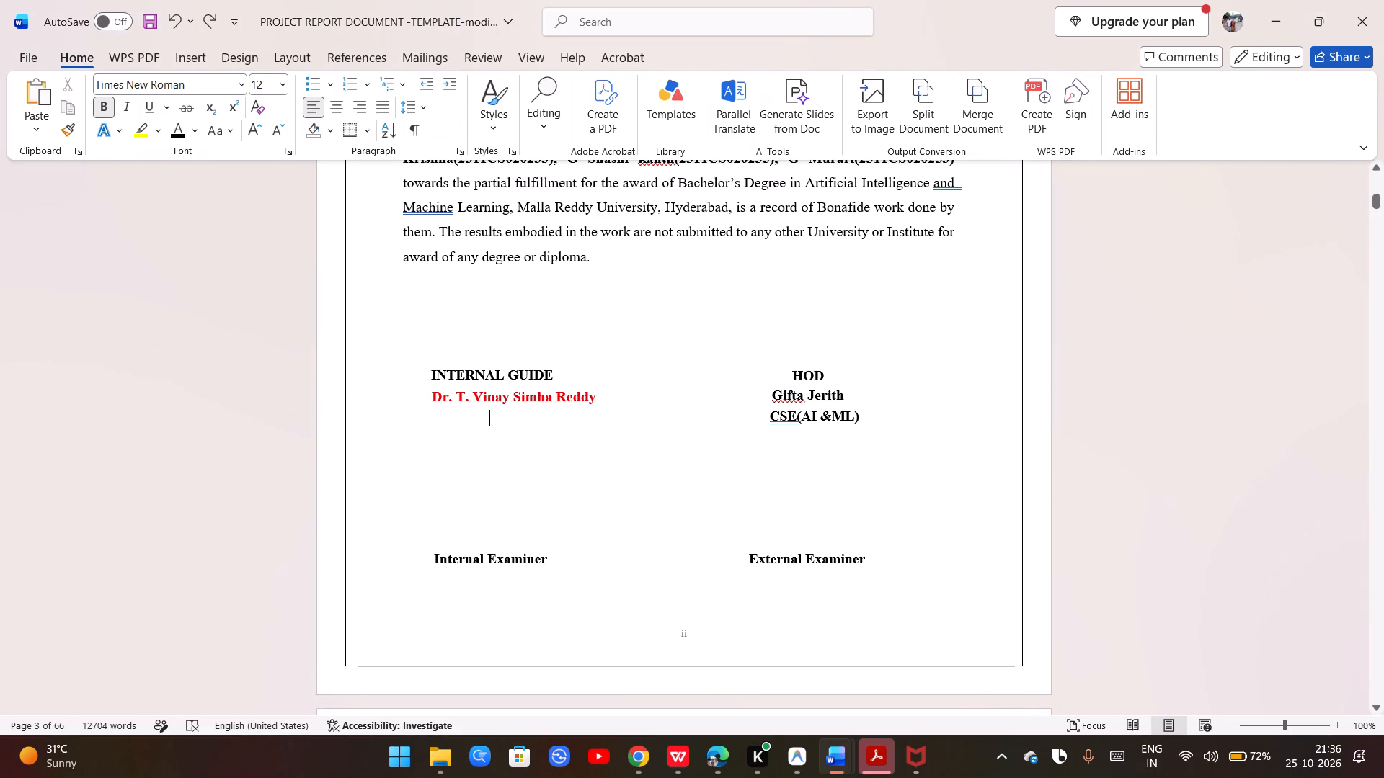
left_click_drag(599, 393, 443, 400)
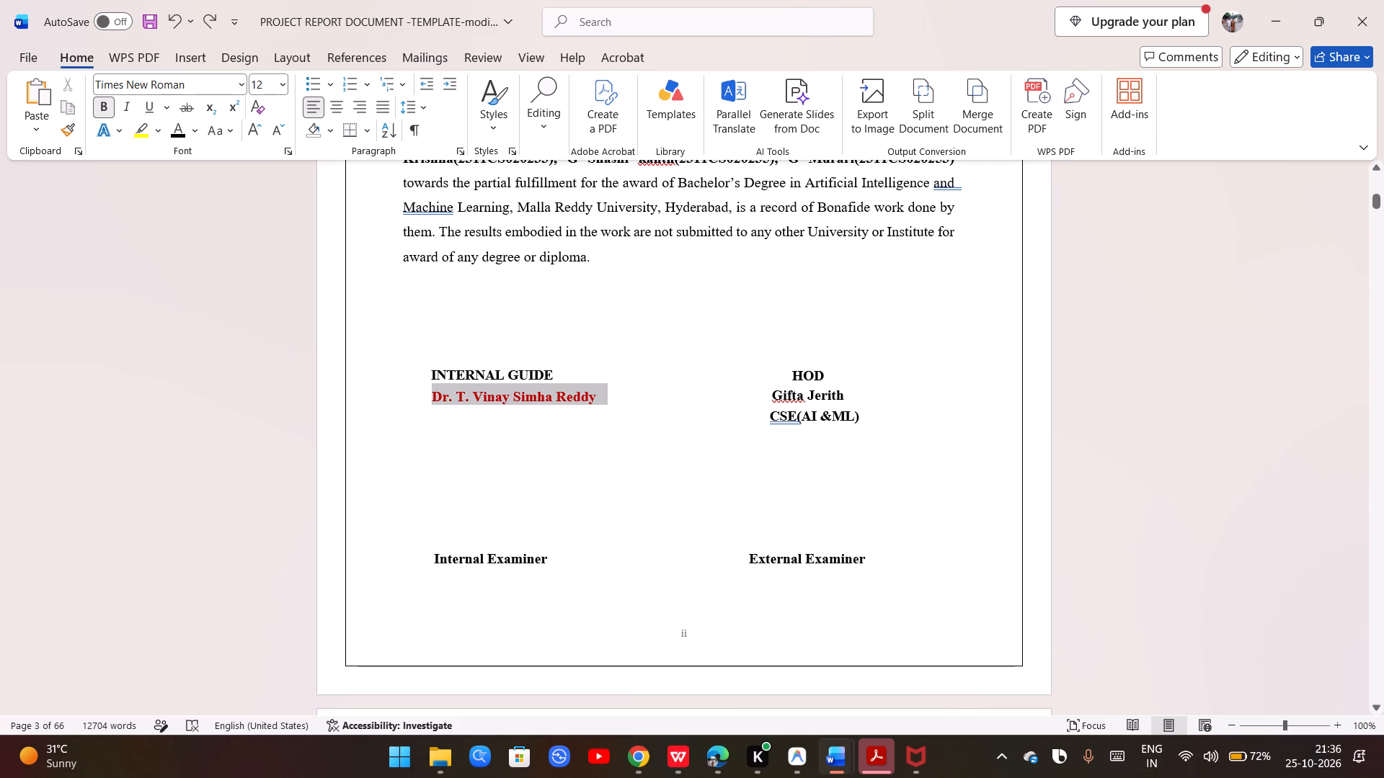
left_click_drag(443, 400, 427, 402)
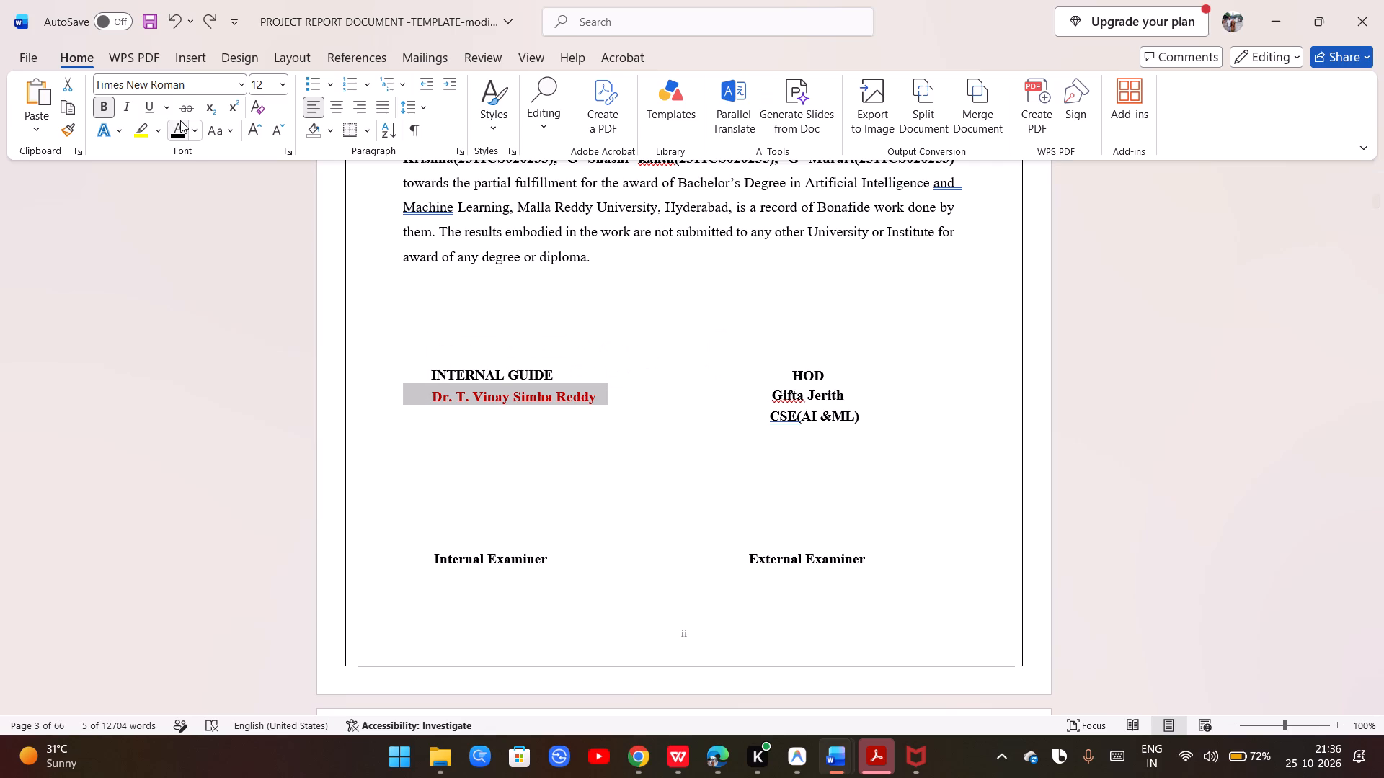
left_click(180, 120)
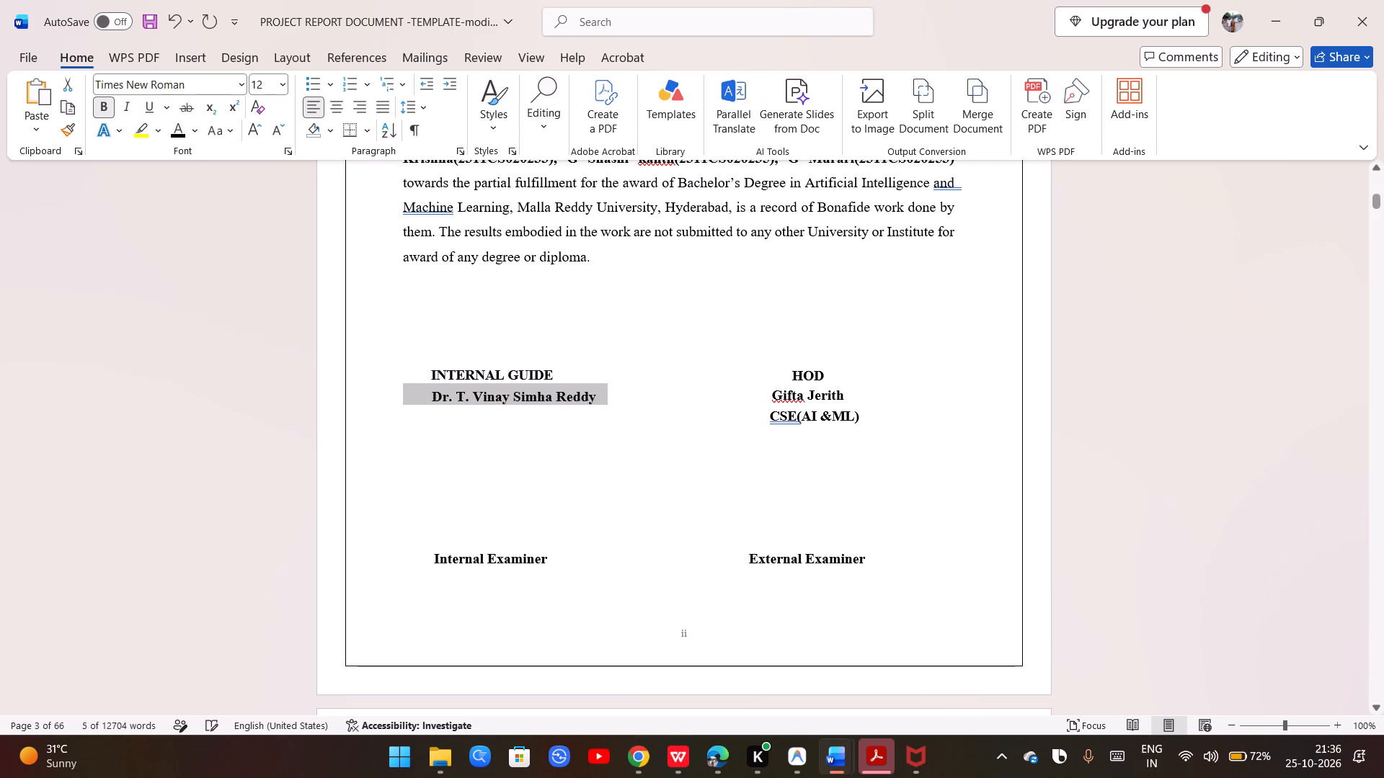
Shift the INTERNAL GUIDE heading over by five spaces so it sits centred above the guide's name.
left_click(430, 370)
key("space")
key("space")
key("space")
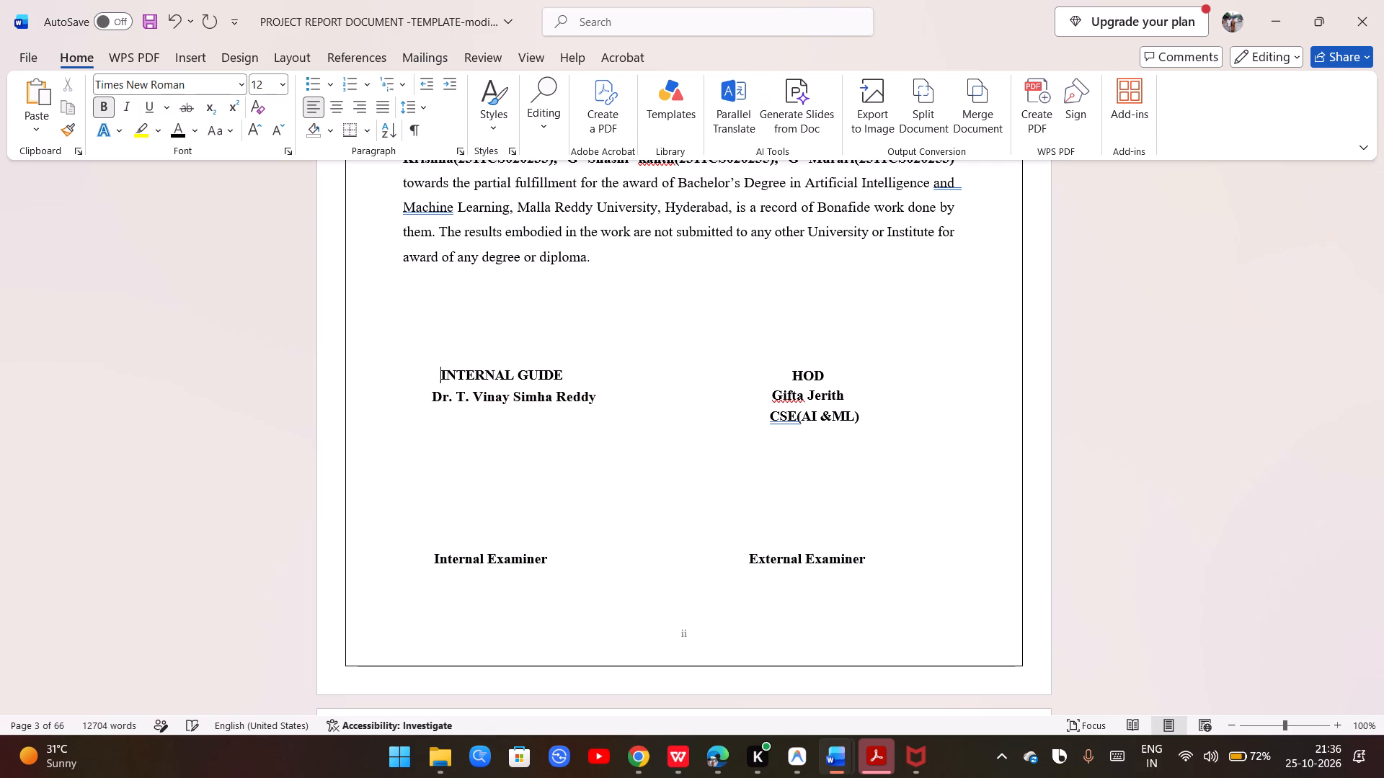
key("space")
key("space")
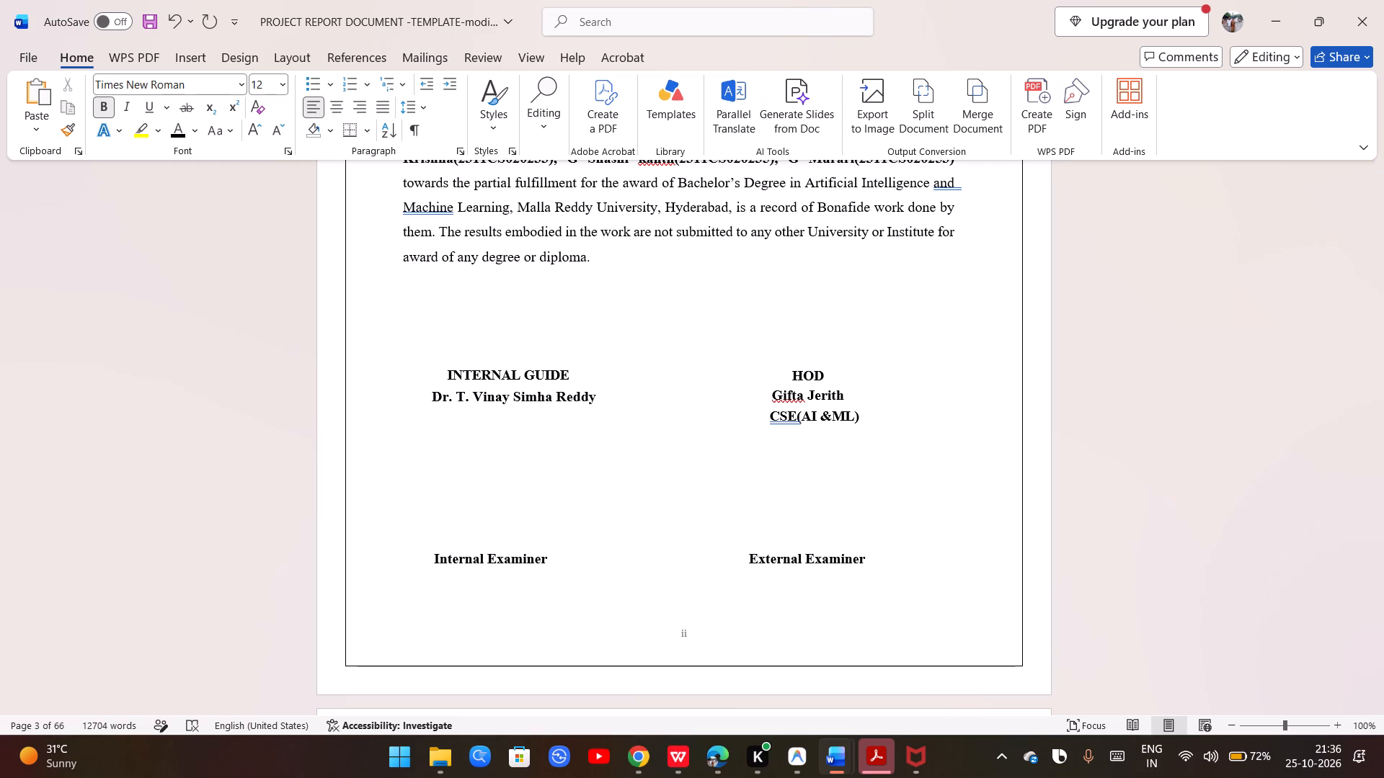
Compare the report's Declaration page with the Declaration page of the Phase1 MRU-format reference document.
scroll(562, 444, "down", 1)
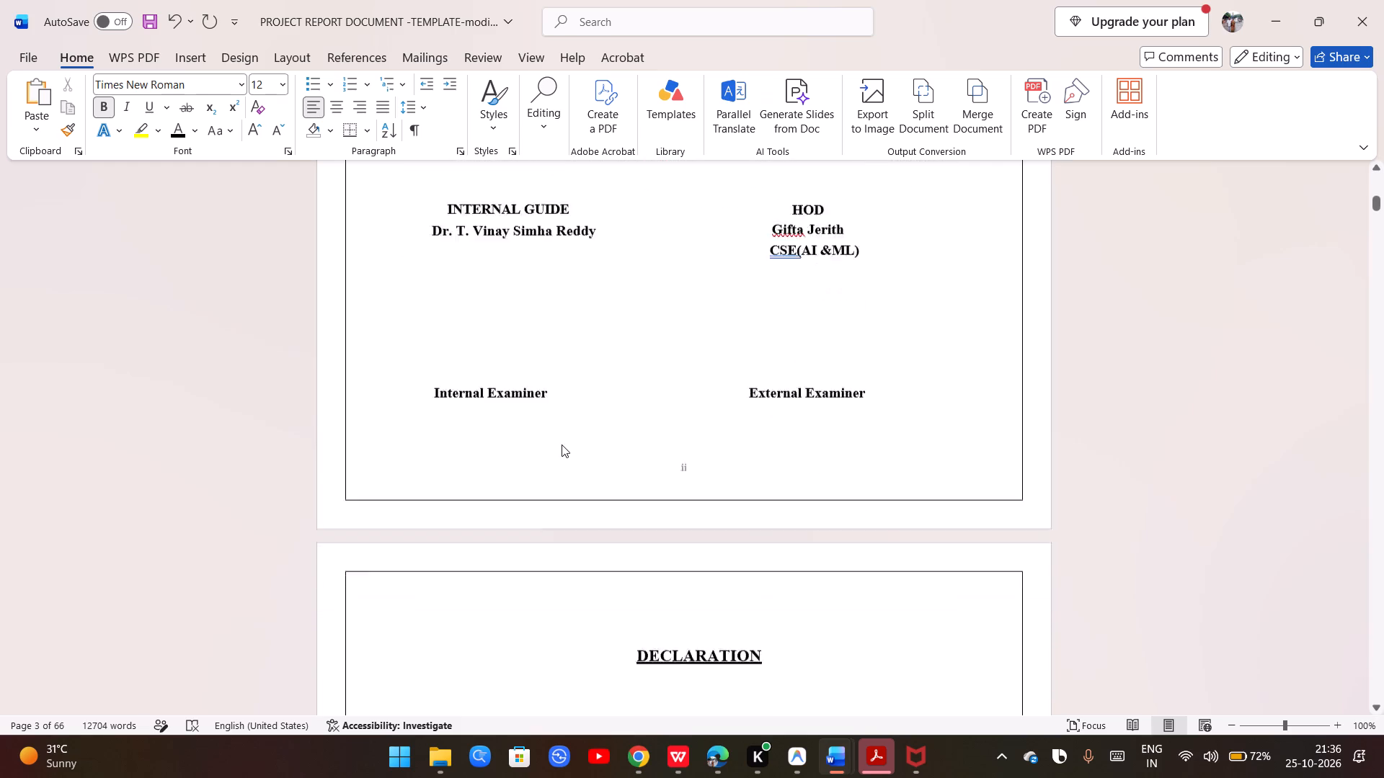
scroll(562, 444, "down", 4)
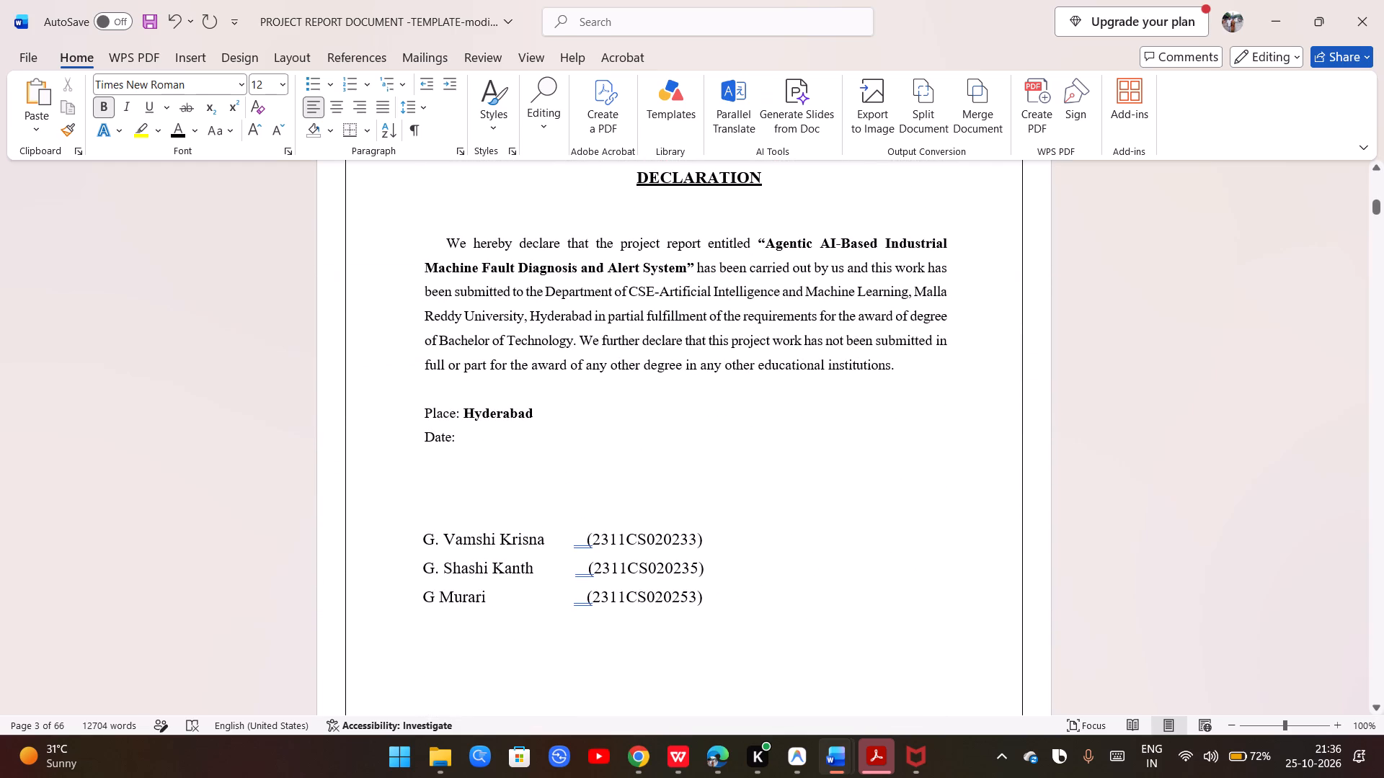
key("alt+Tab")
scroll(562, 444, "down", 1)
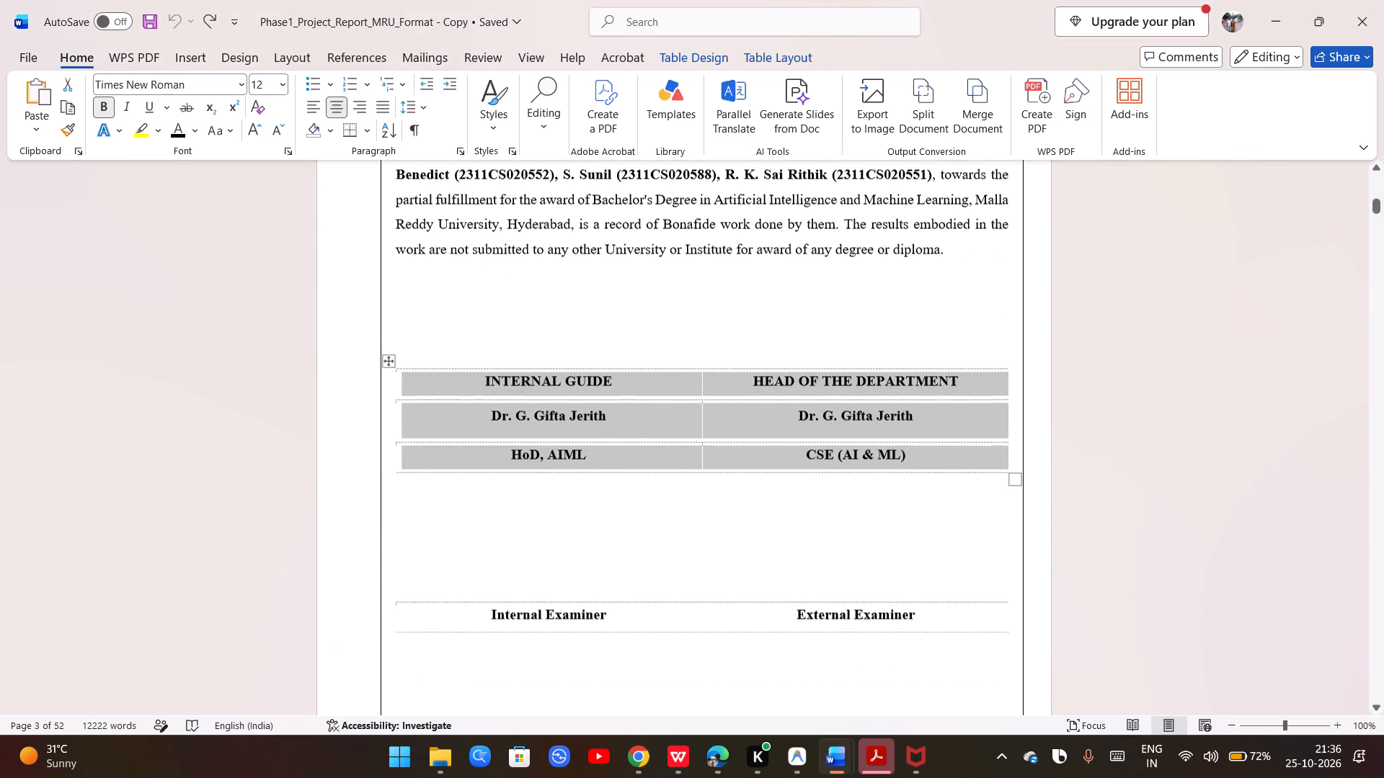
scroll(562, 444, "down", 4)
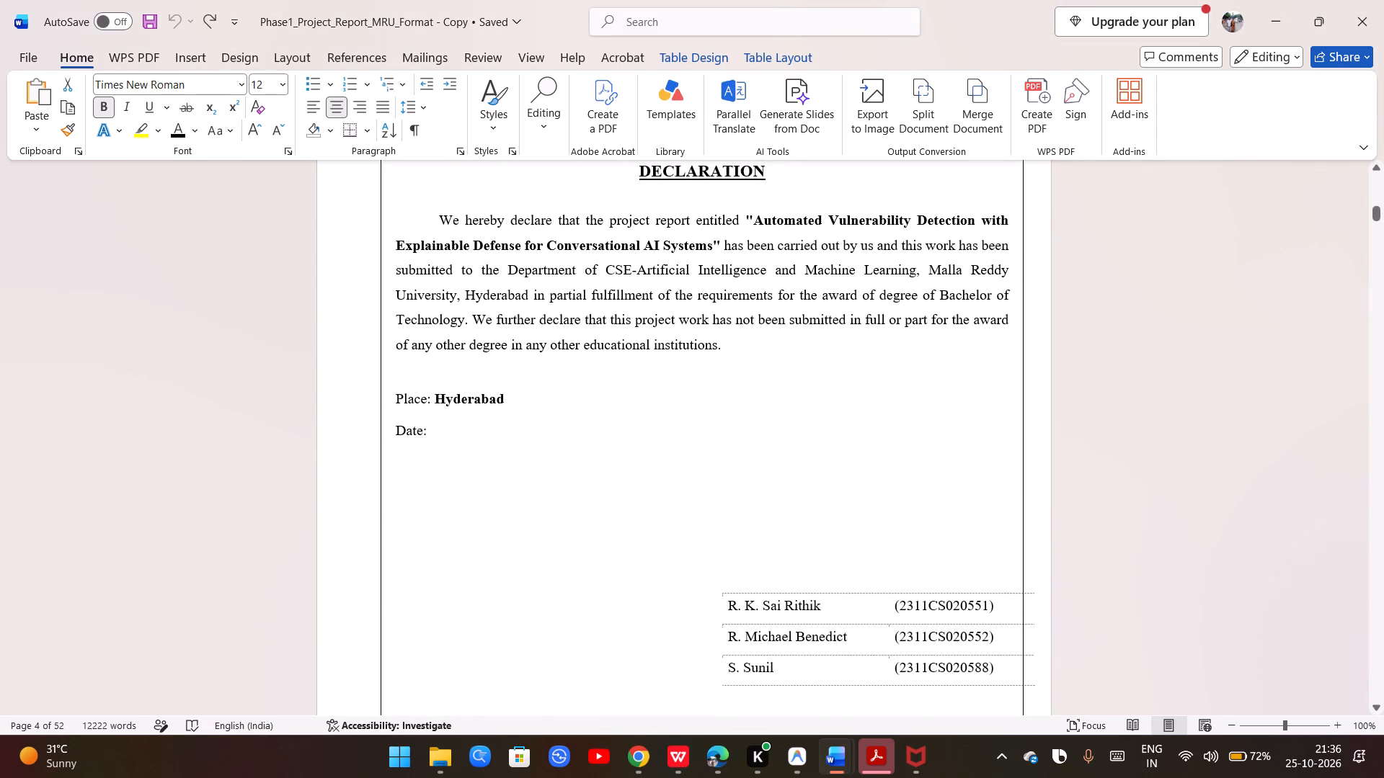
key("alt+Tab")
key("alt+Tab")
scroll(562, 444, "up", 1)
key("alt+Tab")
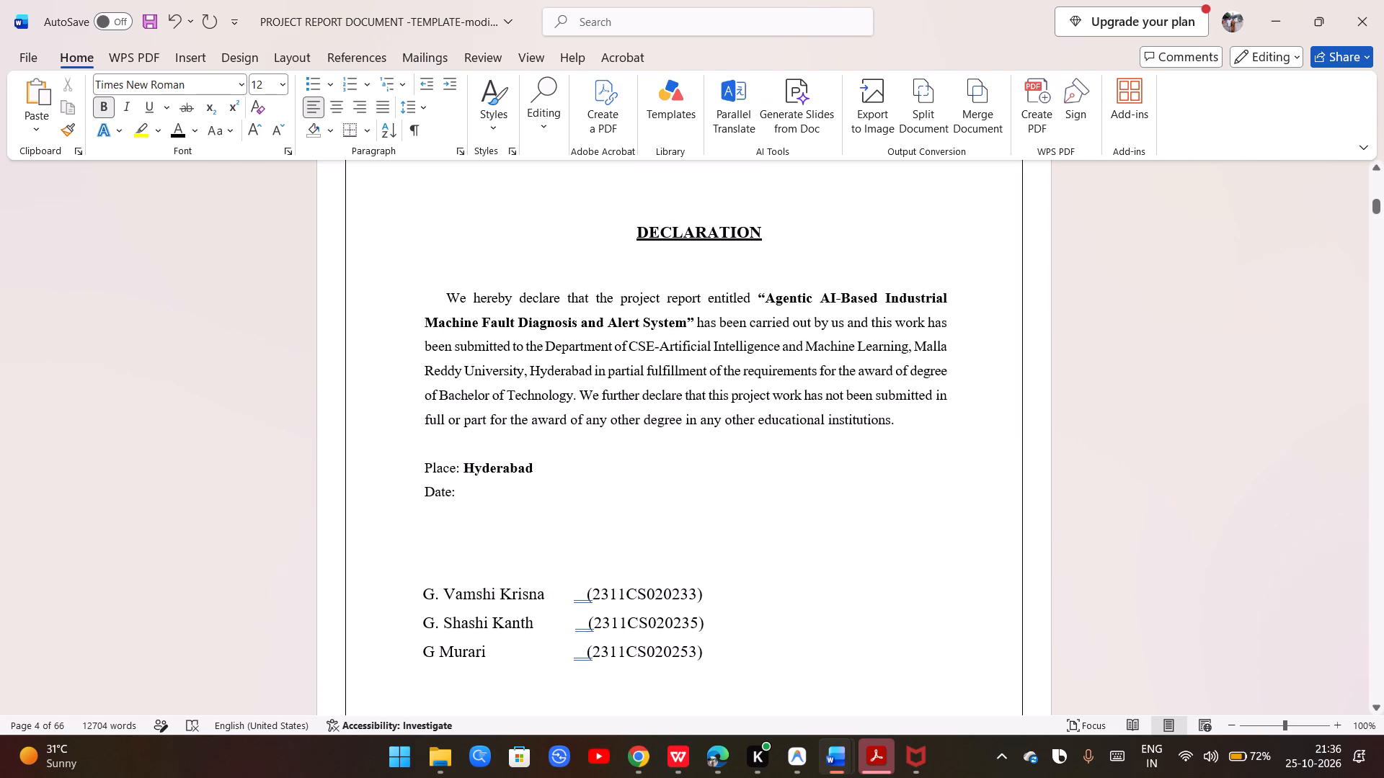
key("alt+Tab")
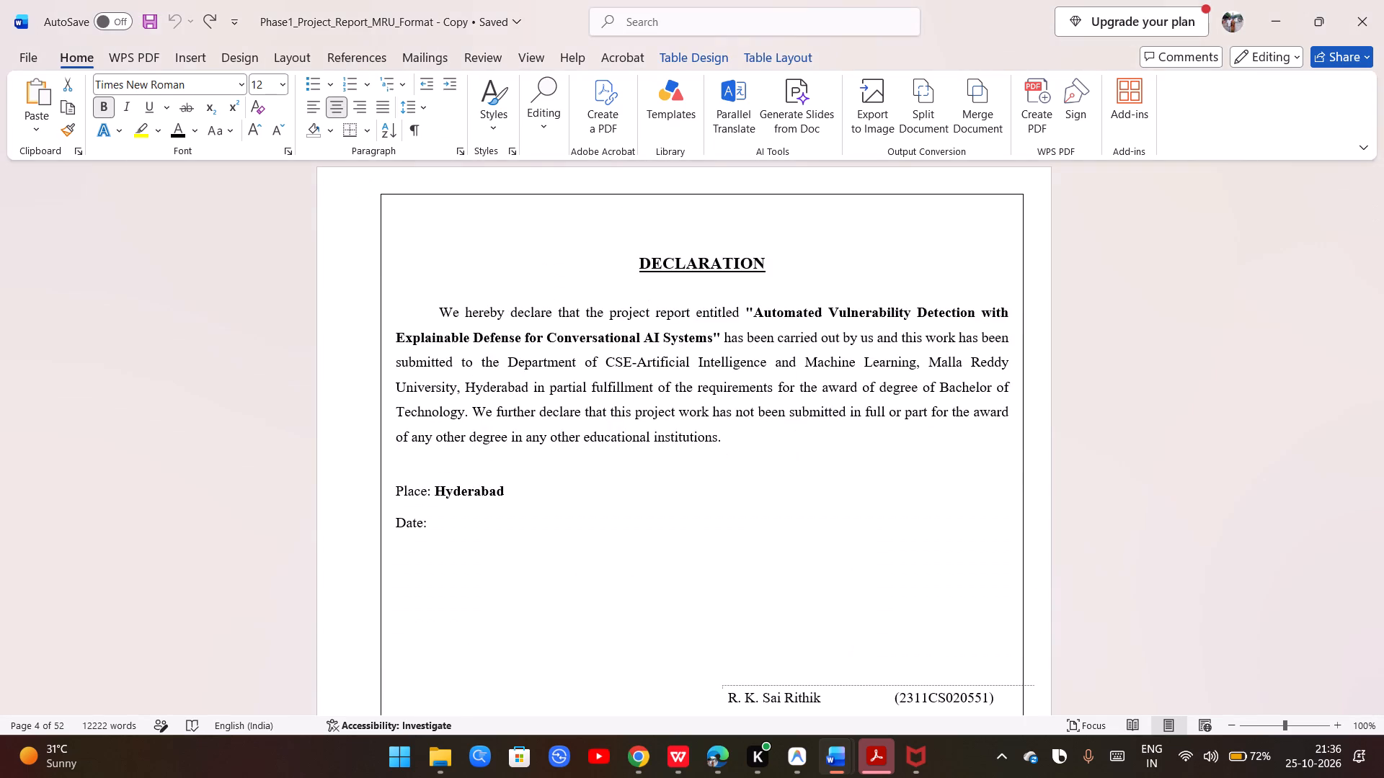
key("alt+Tab")
scroll(562, 444, "down", 3)
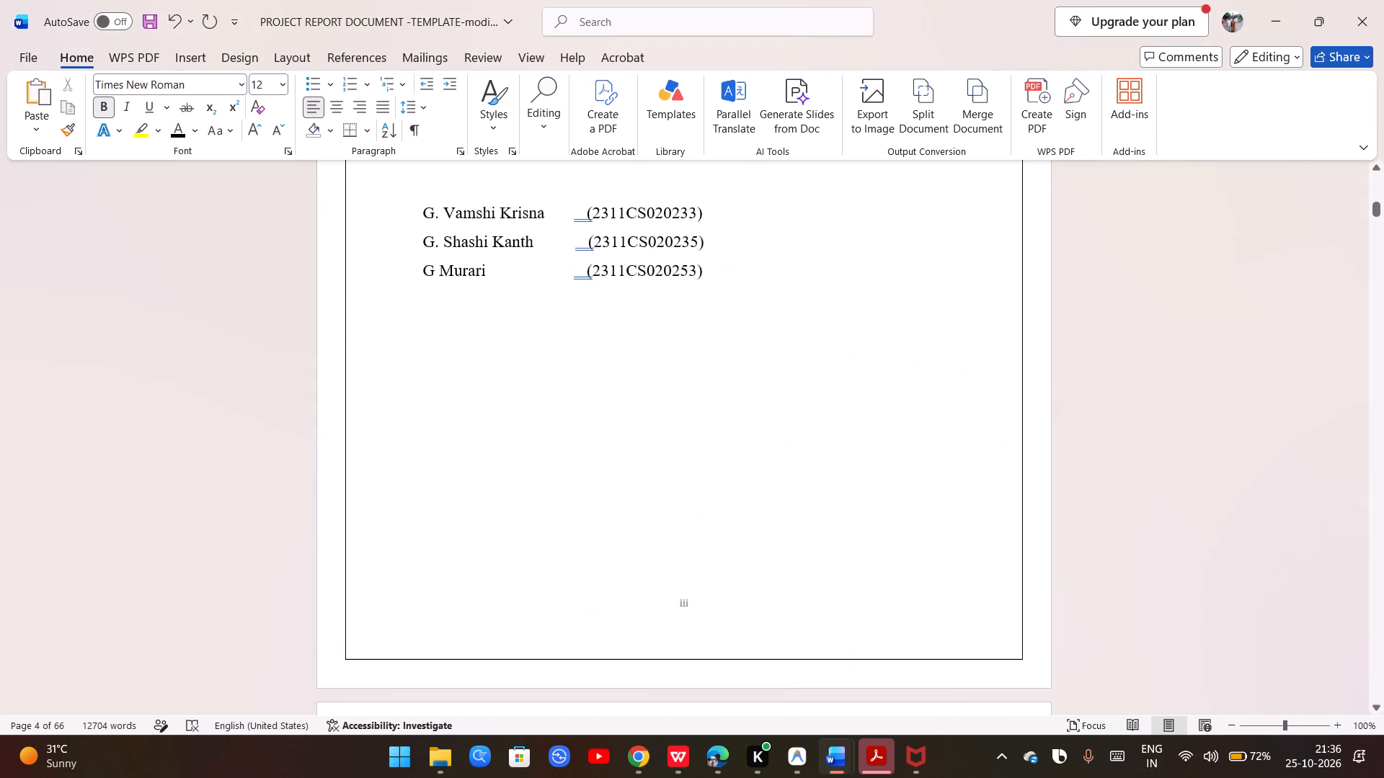
Compare the Acknowledgement pages of the report and the Phase1 reference, covering paragraph order, wording and the student table.
scroll(562, 444, "down", 2)
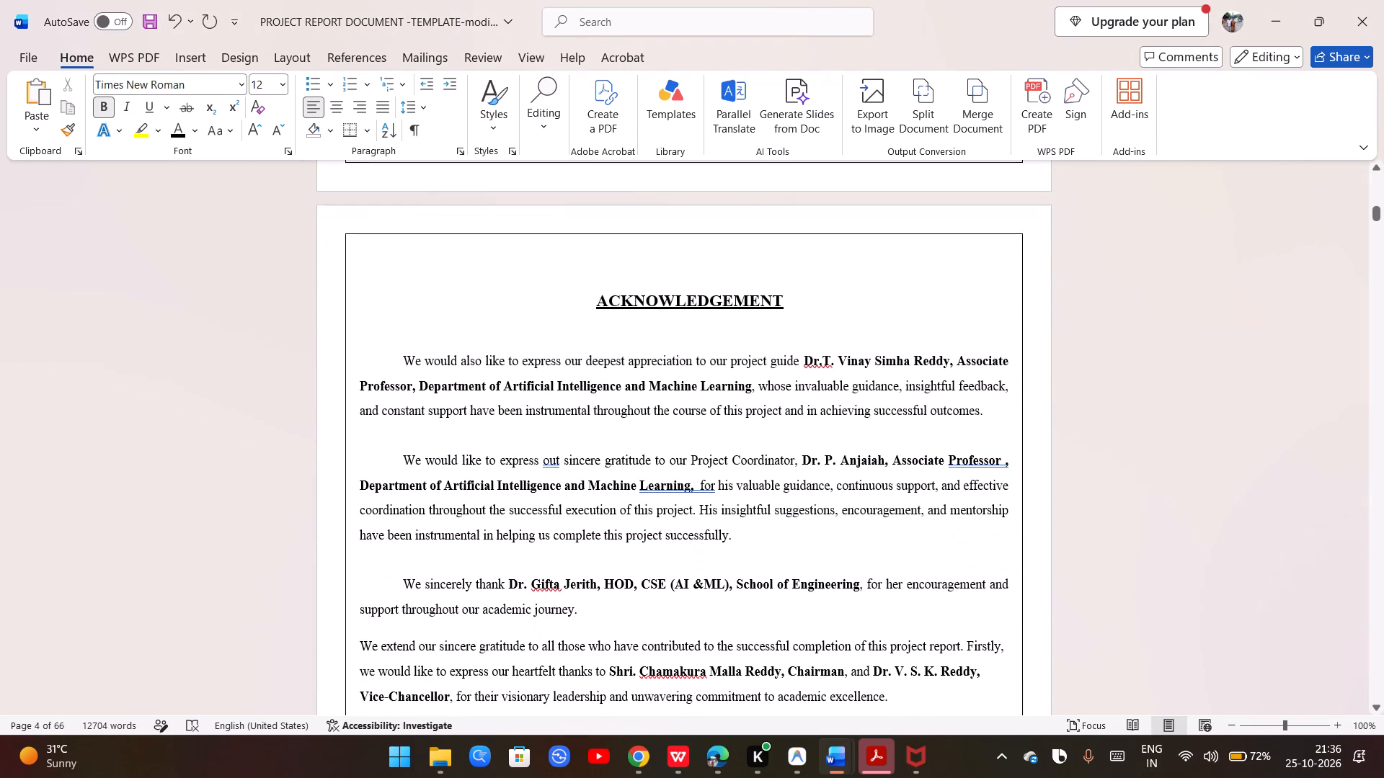
scroll(562, 444, "down", 1)
key("alt+Tab")
scroll(562, 444, "down", 1)
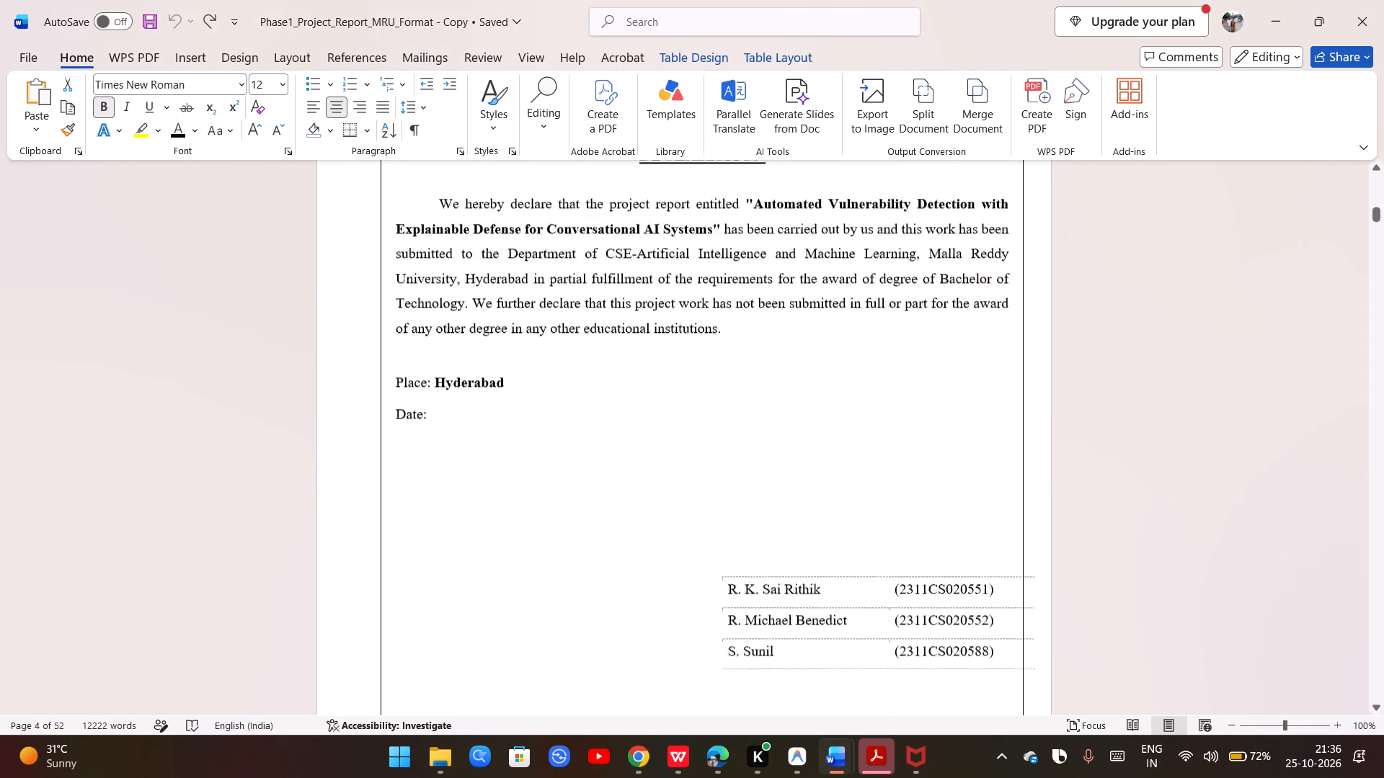
scroll(562, 444, "down", 2)
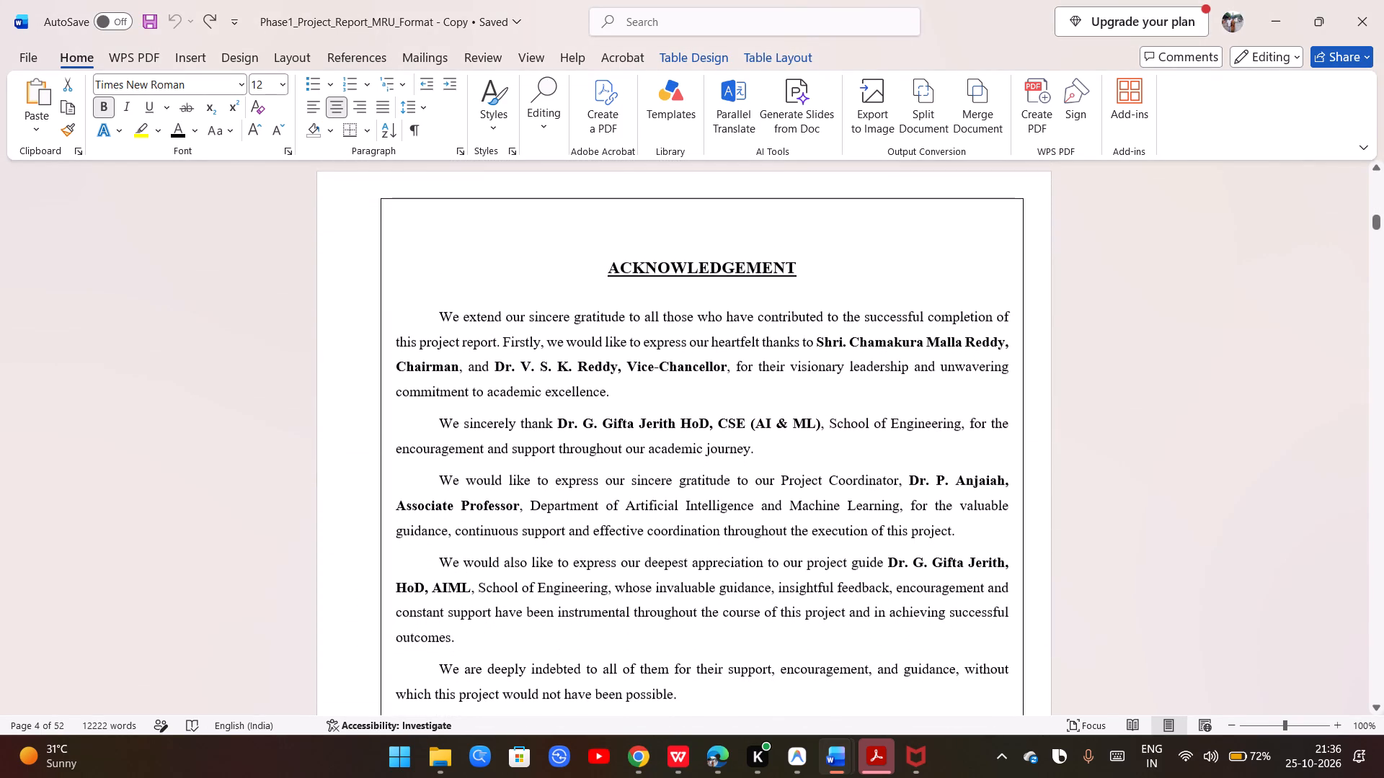
left_click(562, 444)
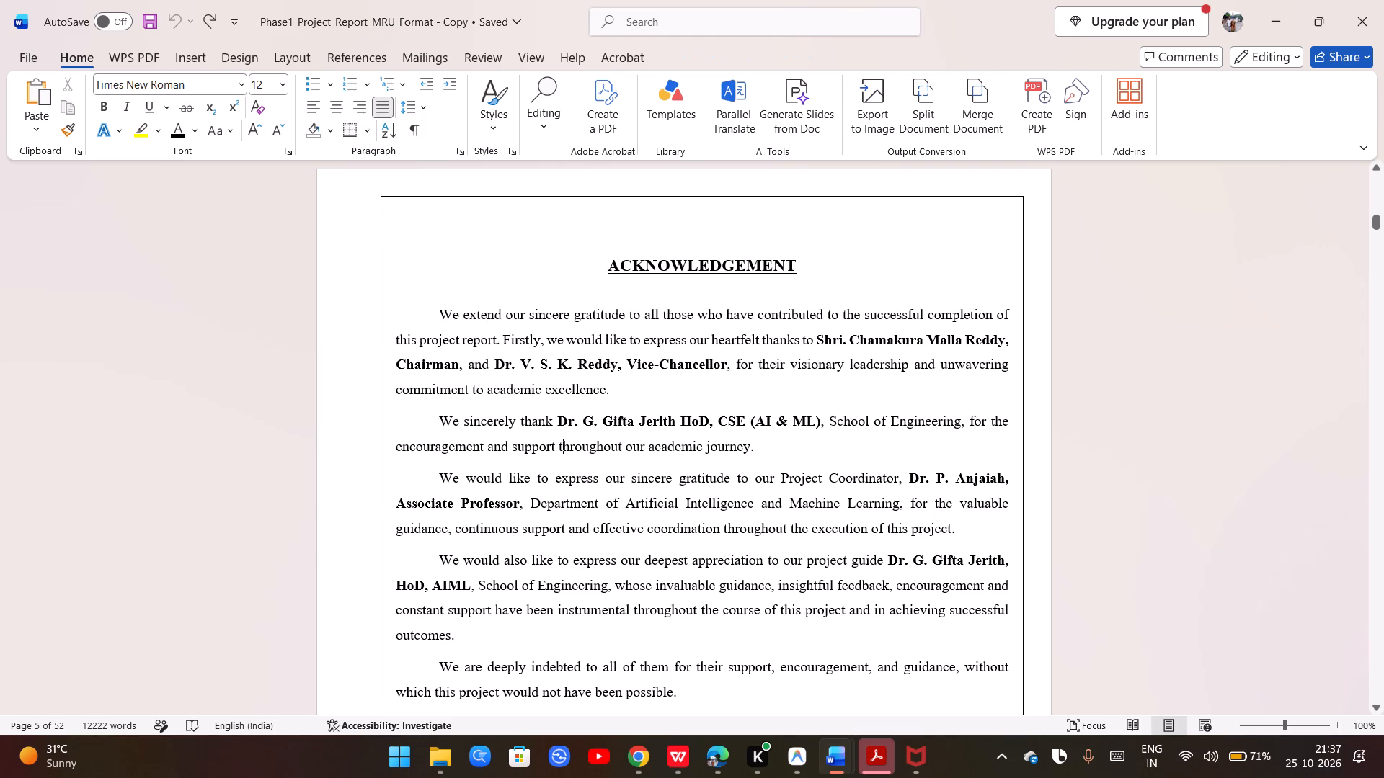
key("alt+Tab")
scroll(562, 444, "up", 1)
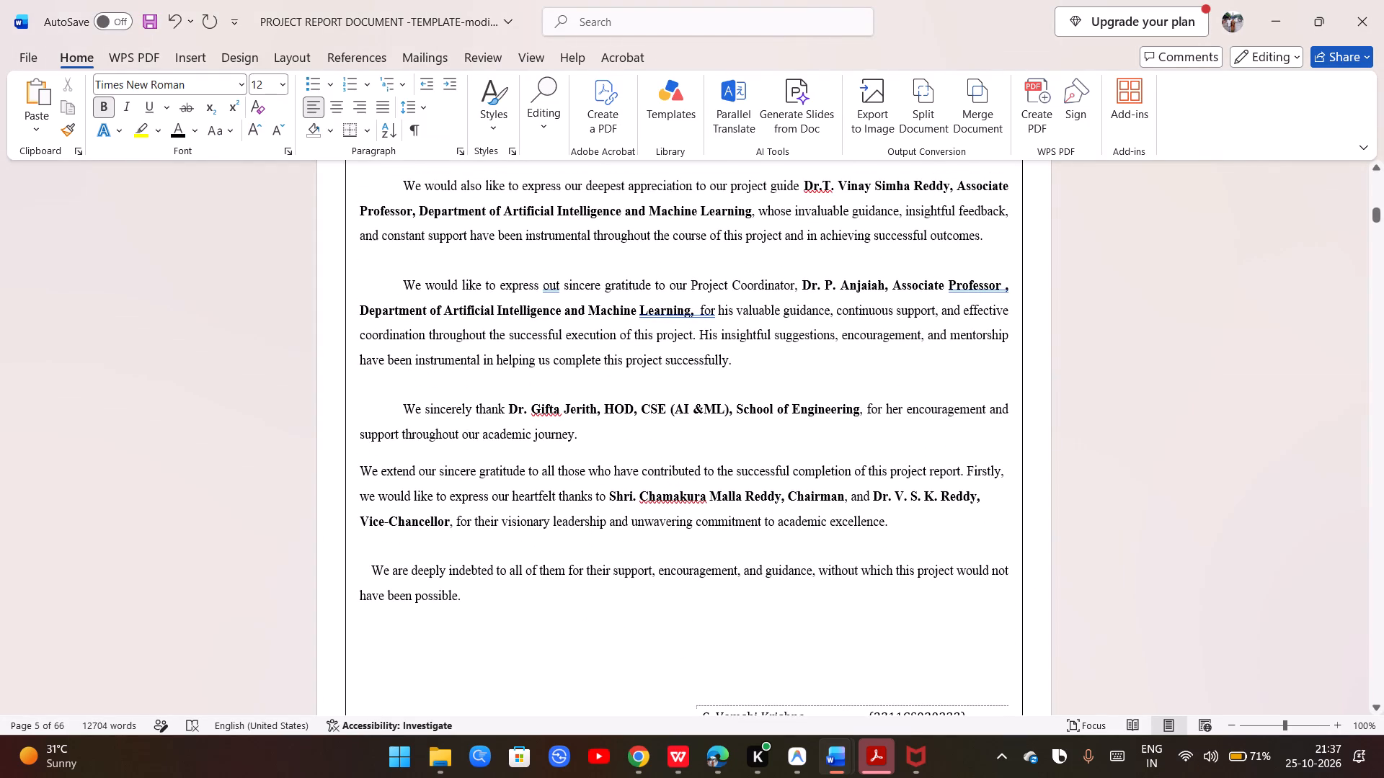
key("alt+Tab")
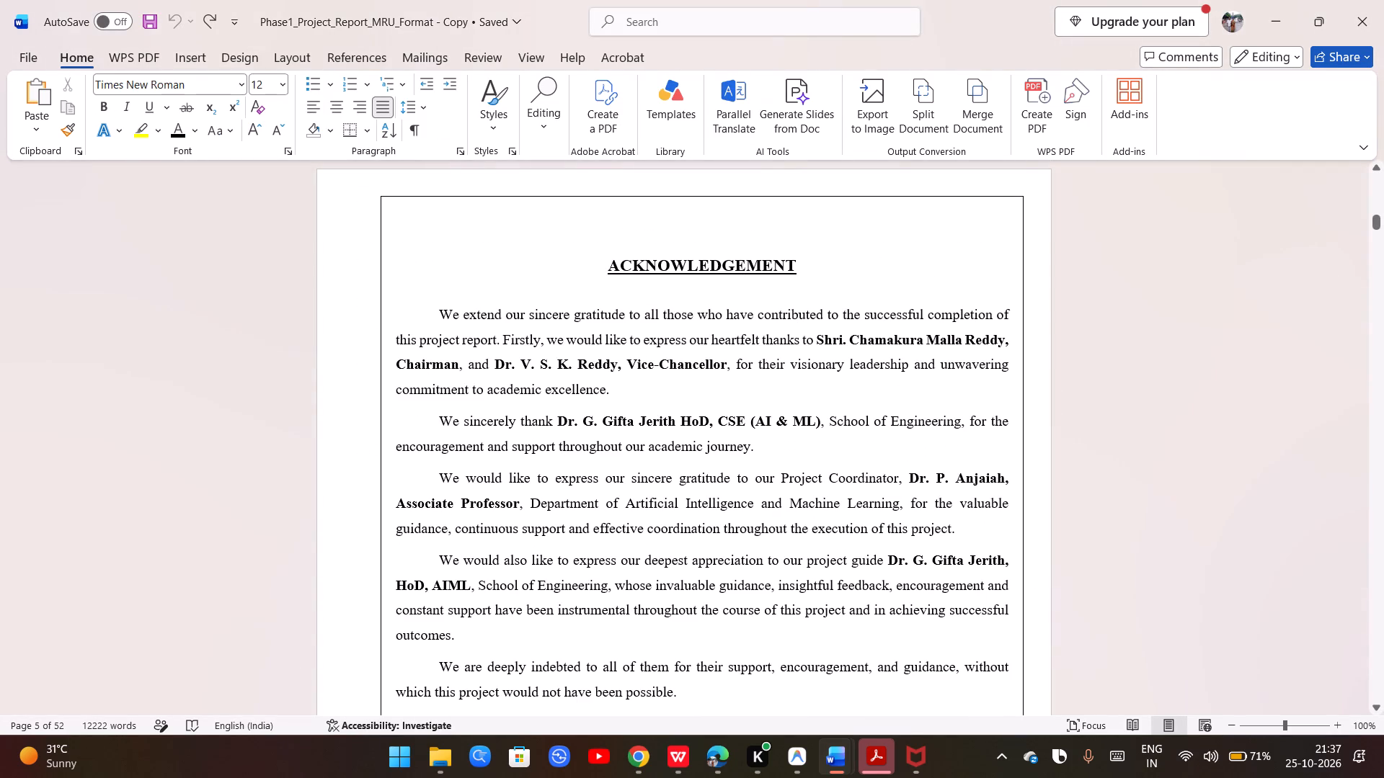
left_click(481, 577)
key("alt+Tab")
left_click(481, 577)
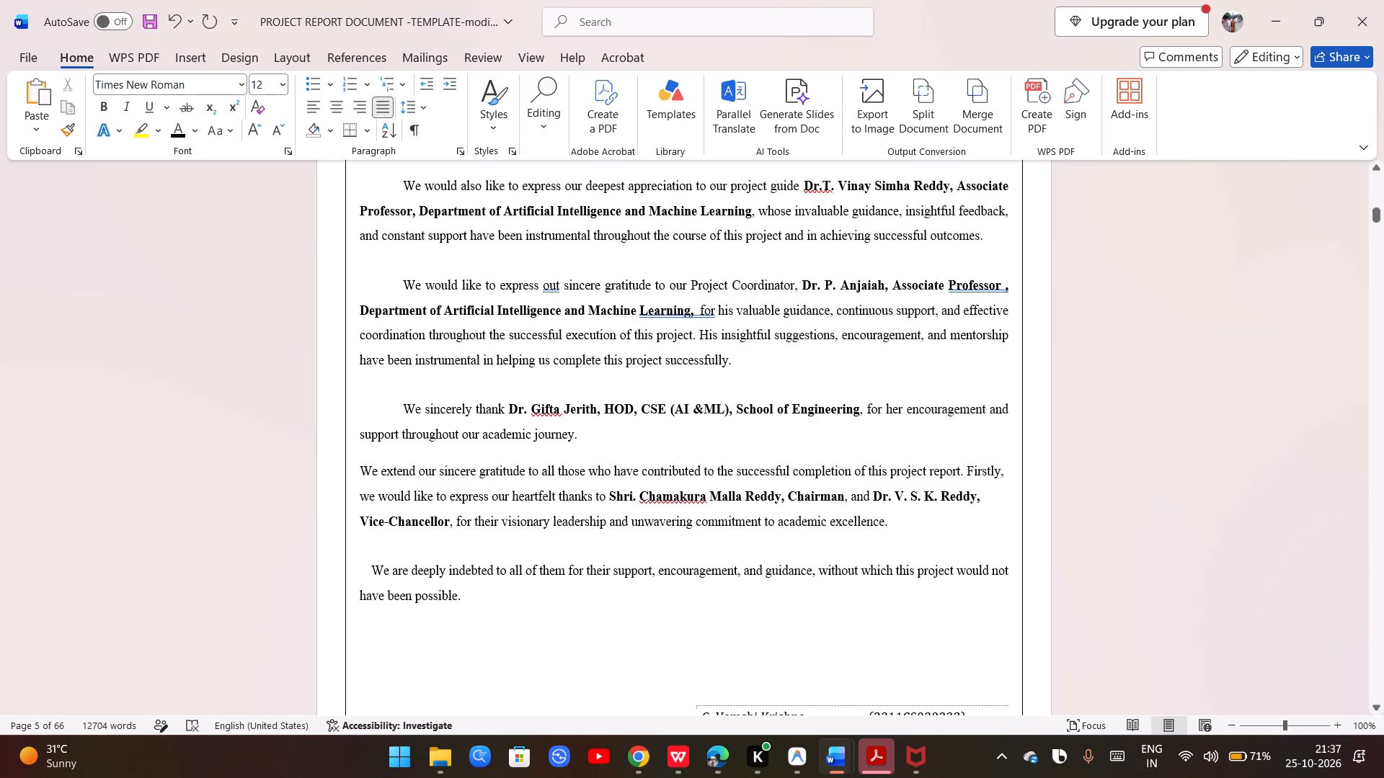
key("alt+Tab")
left_click(522, 581)
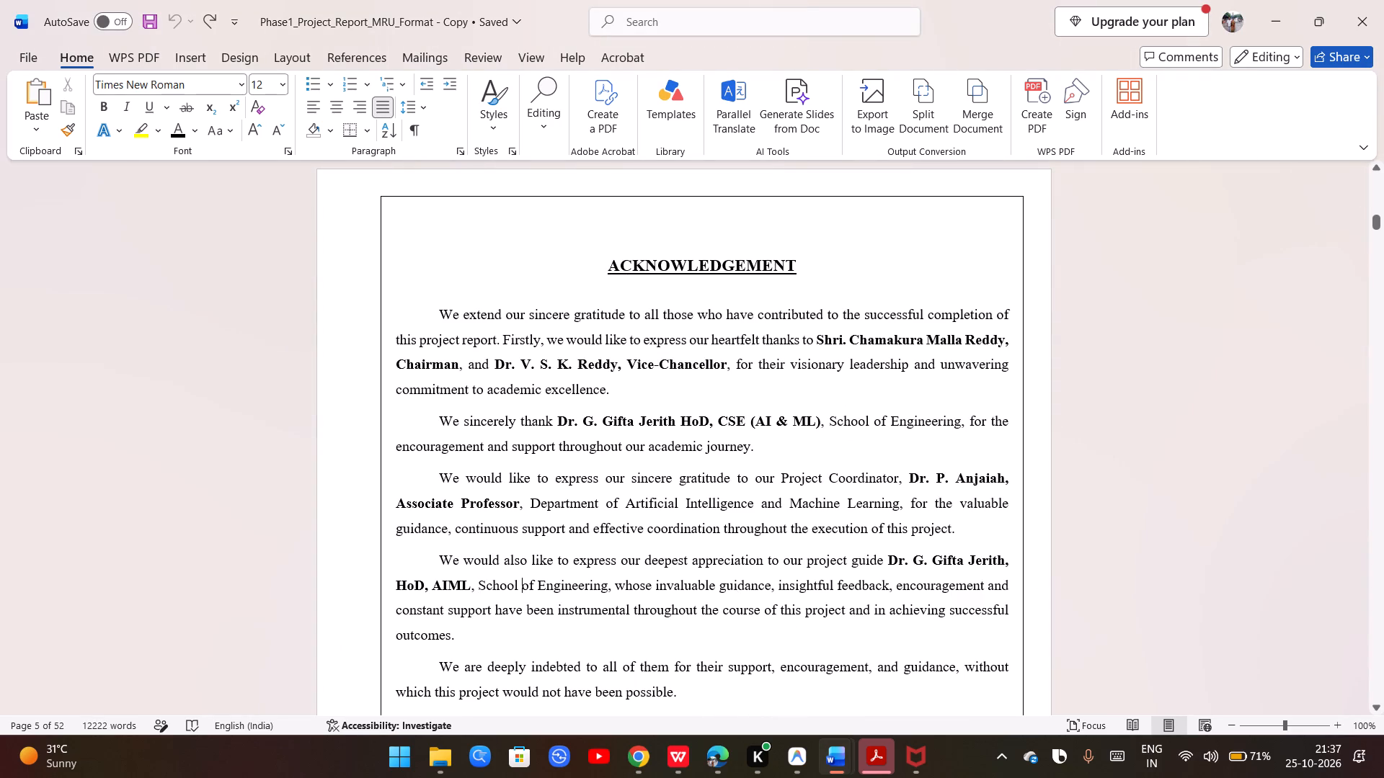
key("alt+Tab")
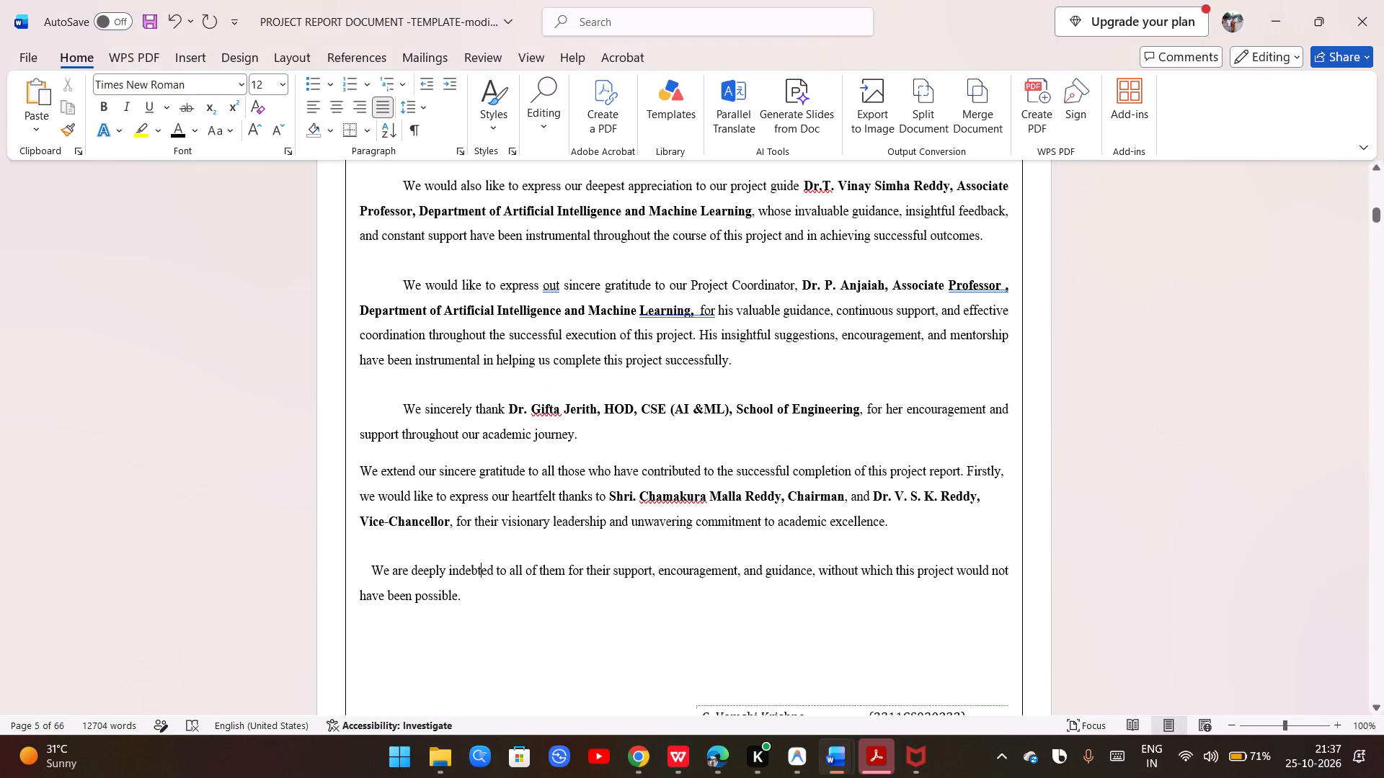
scroll(522, 581, "up", 1)
scroll(522, 581, "down", 1)
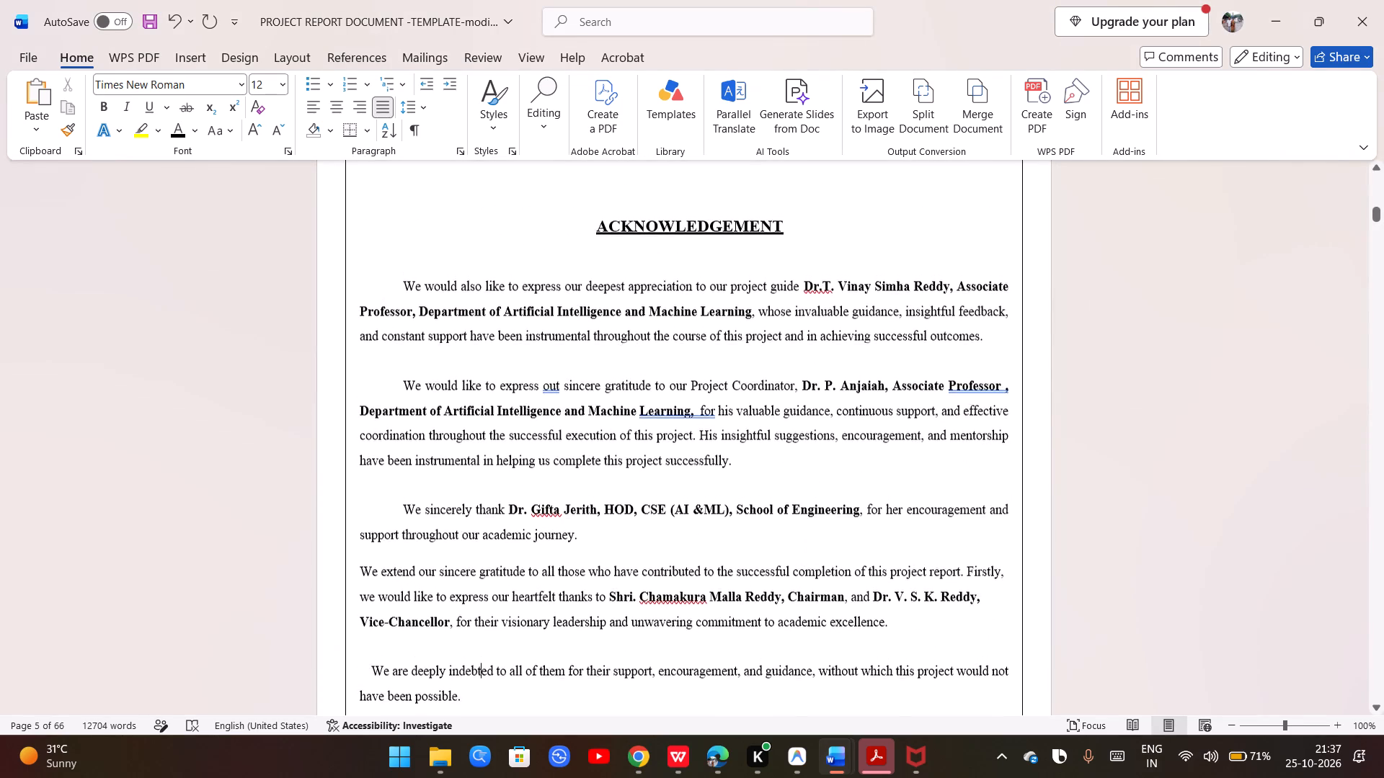
scroll(522, 581, "down", 1)
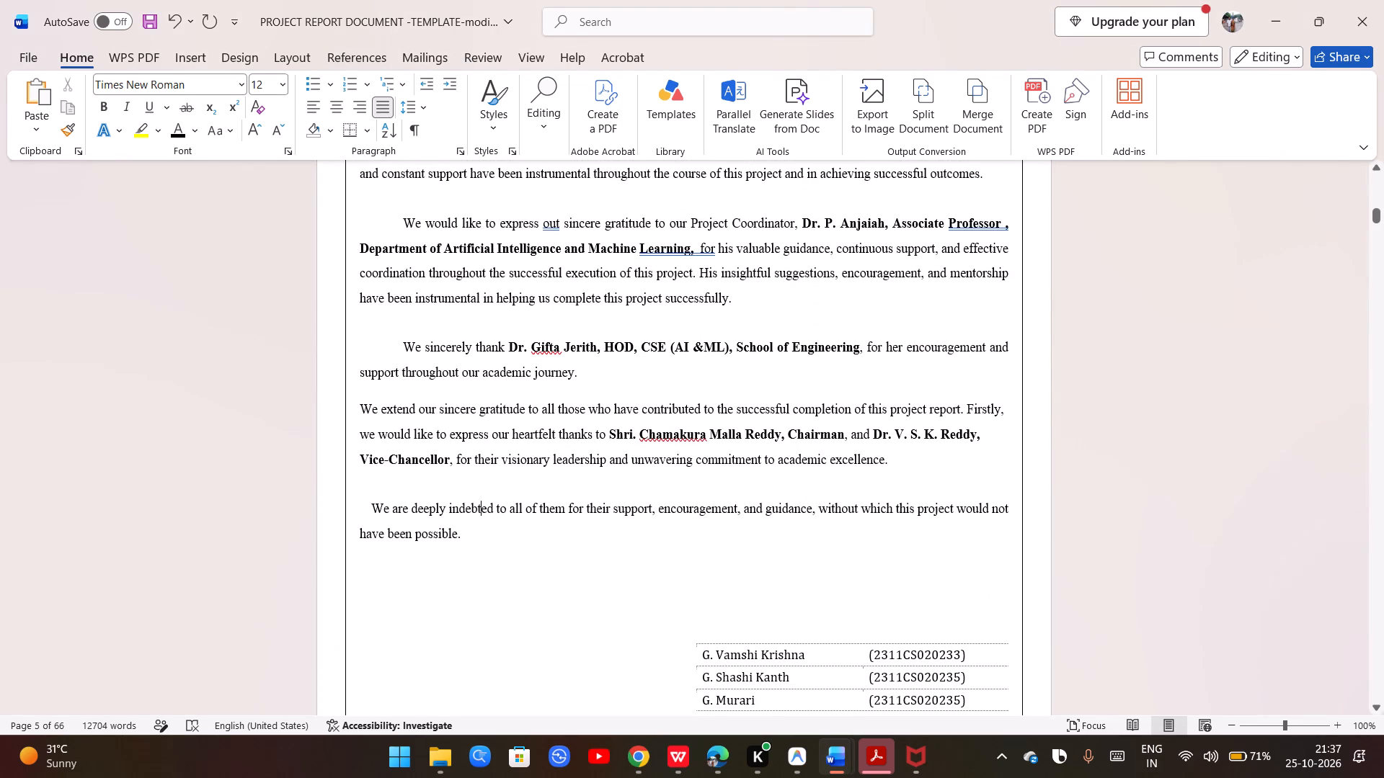
double_click(504, 447)
left_click(477, 433)
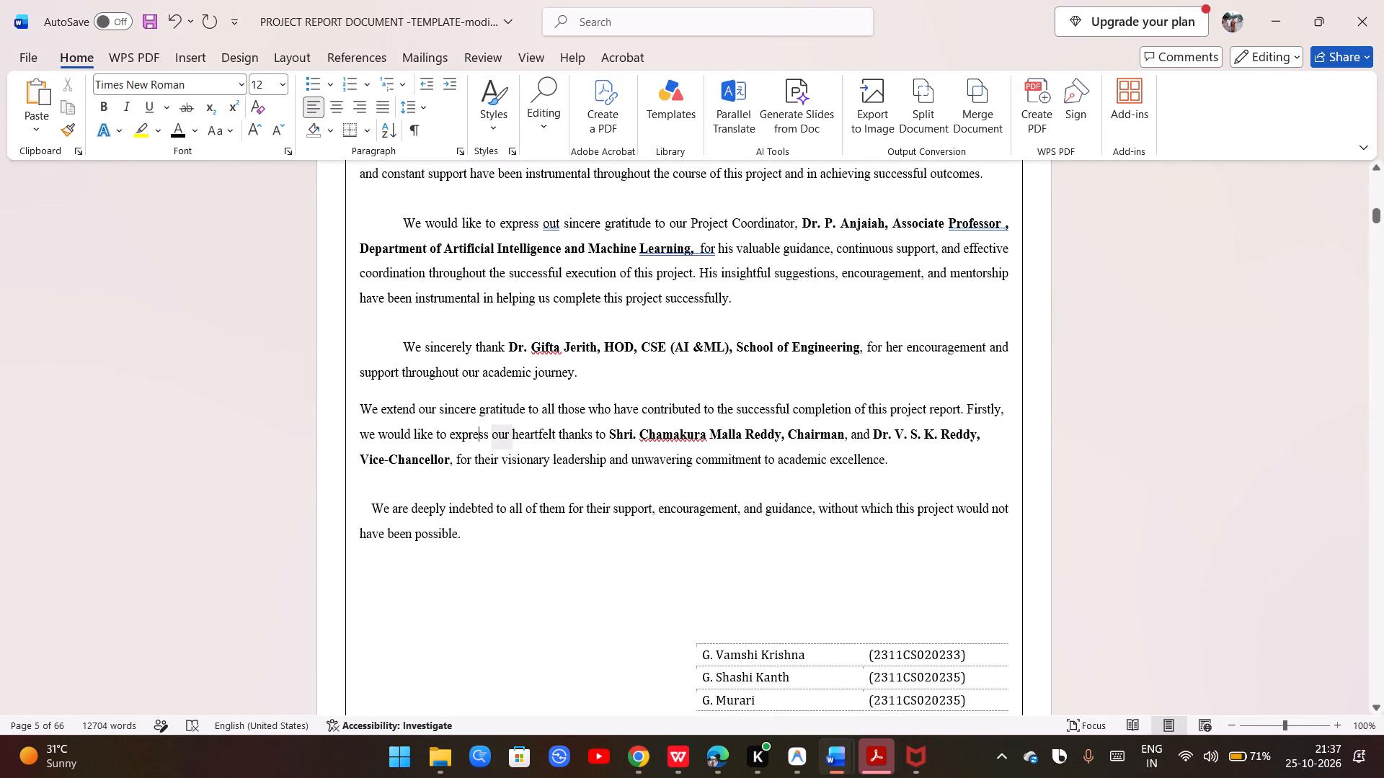
left_click(477, 433)
key("alt+Tab")
scroll(477, 433, "down", 2)
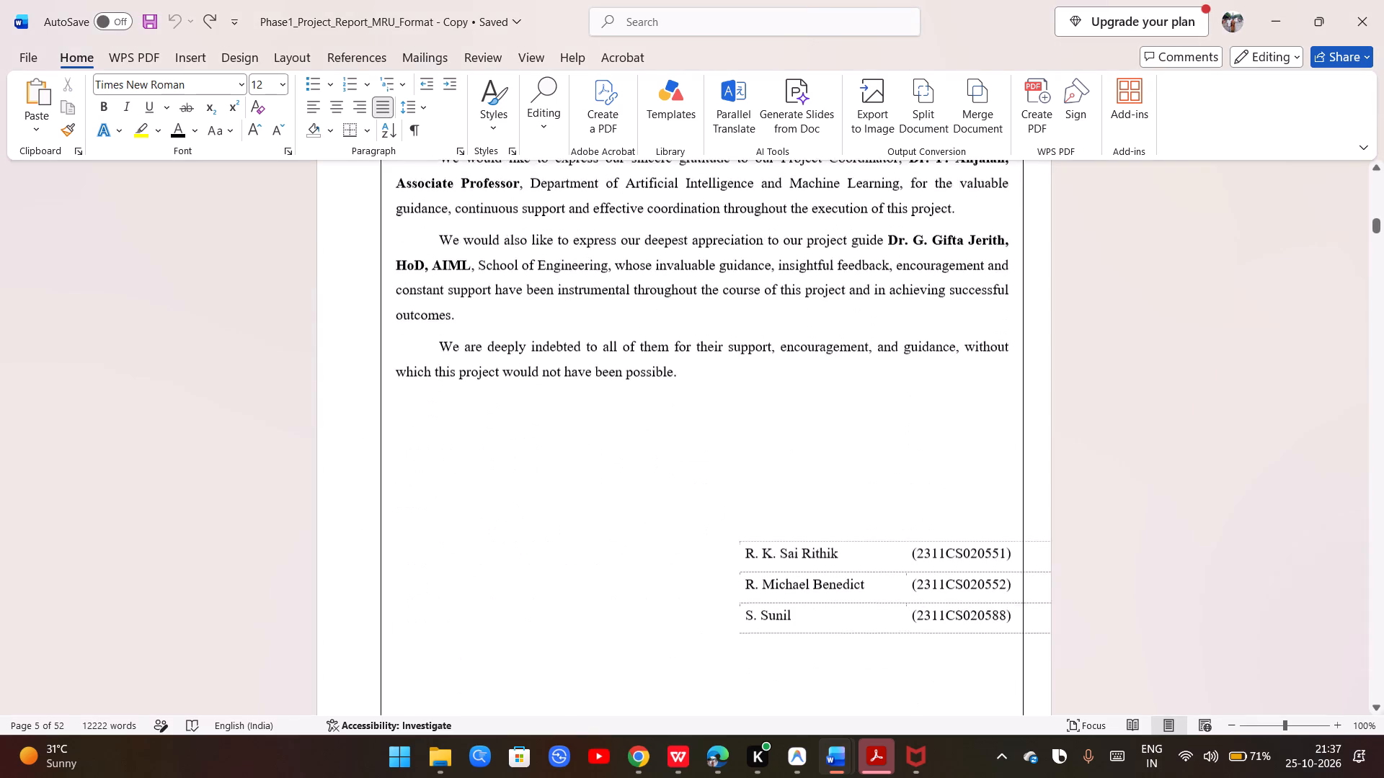
scroll(477, 433, "down", 1)
key("alt+Tab")
scroll(572, 463, "down", 1)
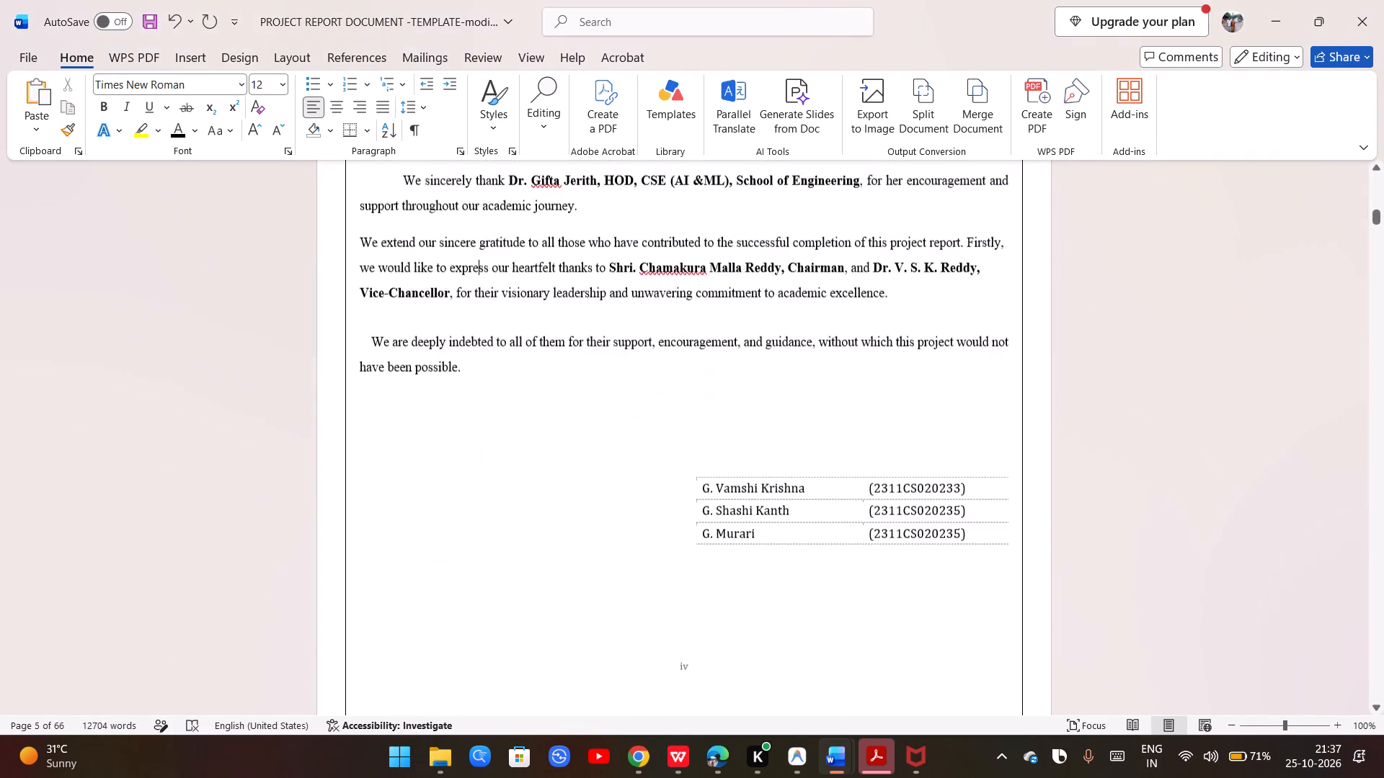
Compare the report's Abstract page with the Abstract in the Phase1 reference document.
scroll(572, 463, "down", 3)
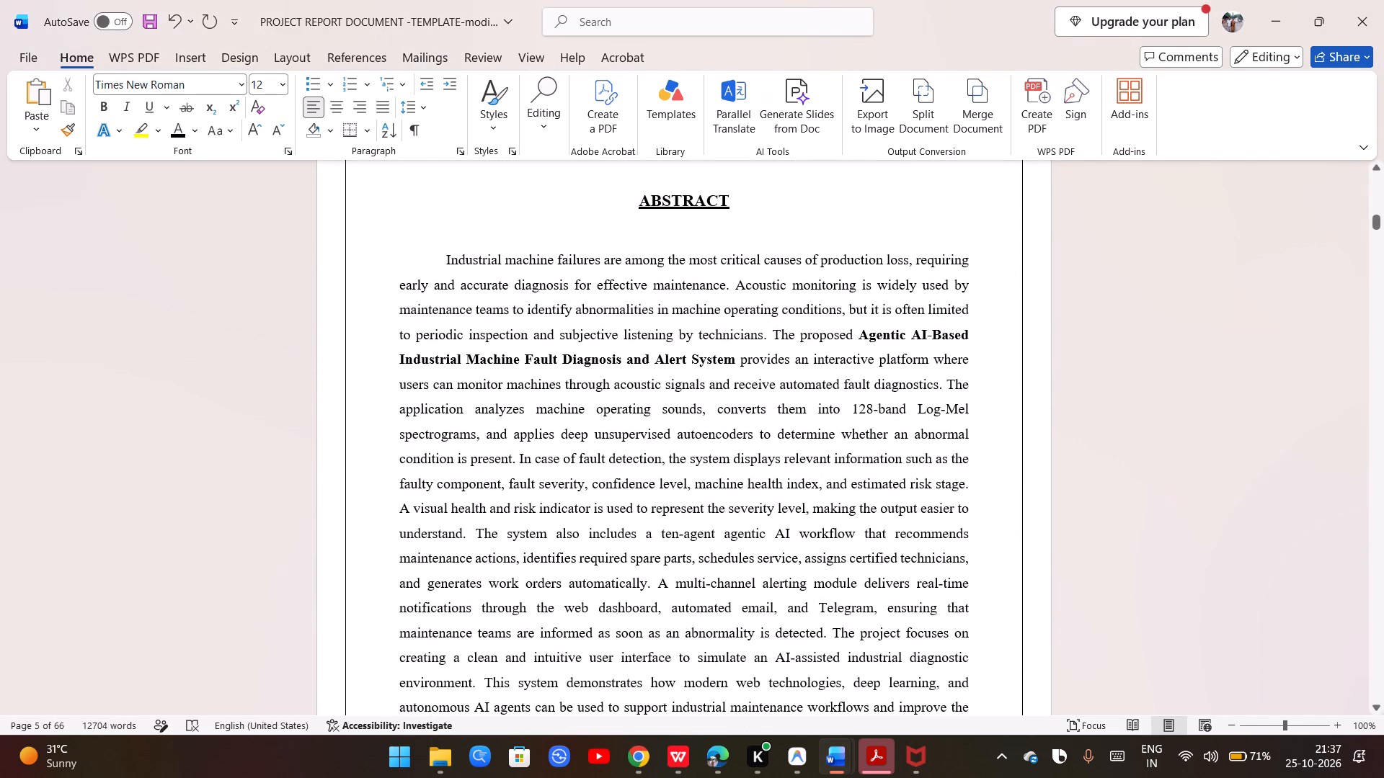
left_click(572, 463)
key("alt+Tab")
scroll(572, 463, "down", 2)
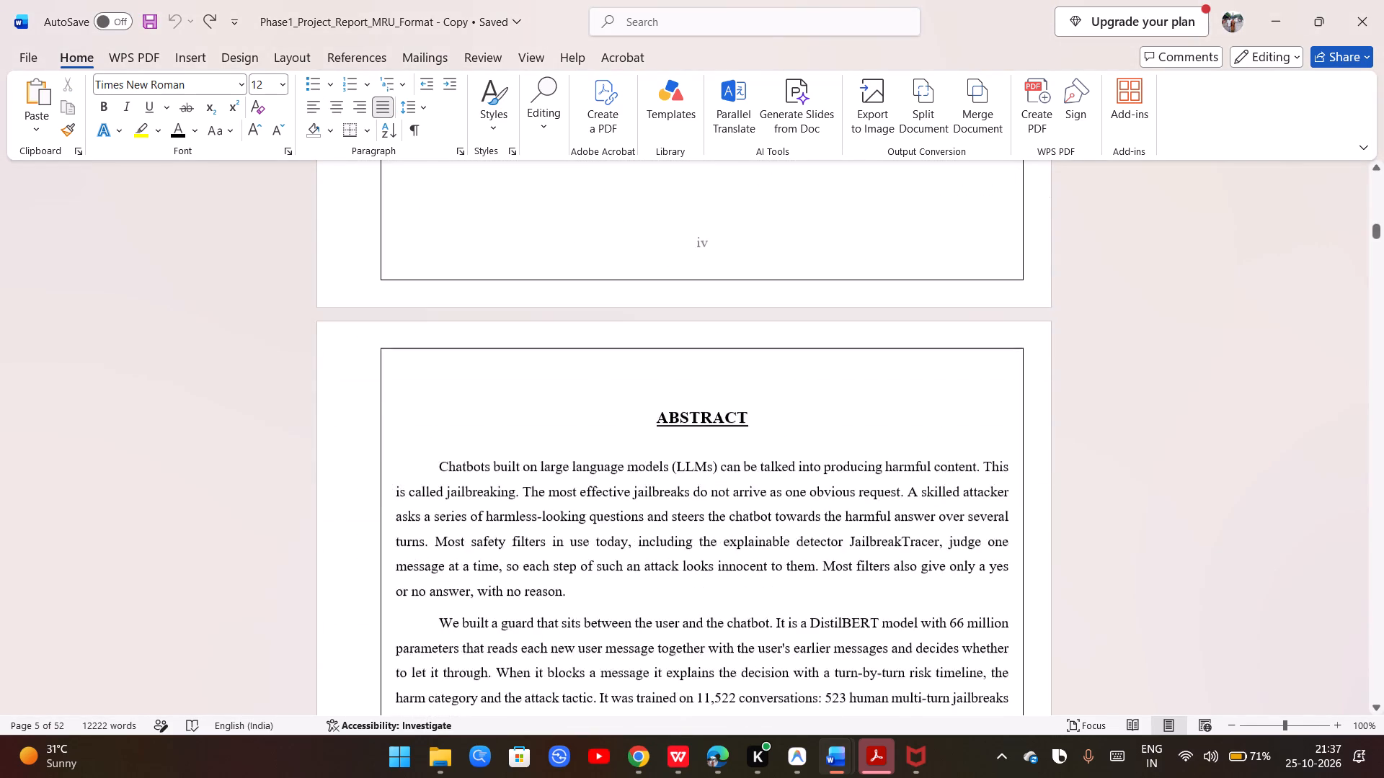
scroll(572, 463, "down", 2)
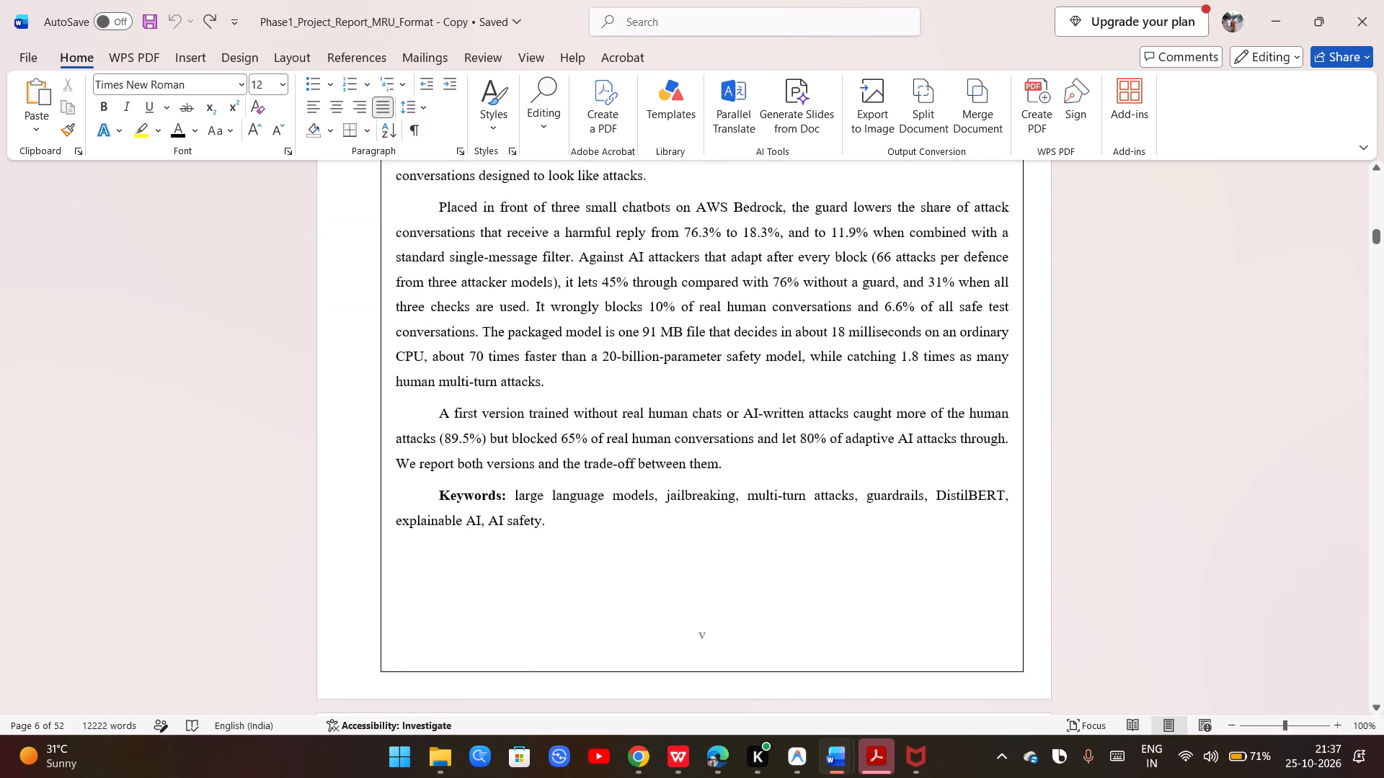
Copy the whole Contents table with Chapter, Title and Page no. columns from the Phase1 reference document.
scroll(572, 463, "down", 3)
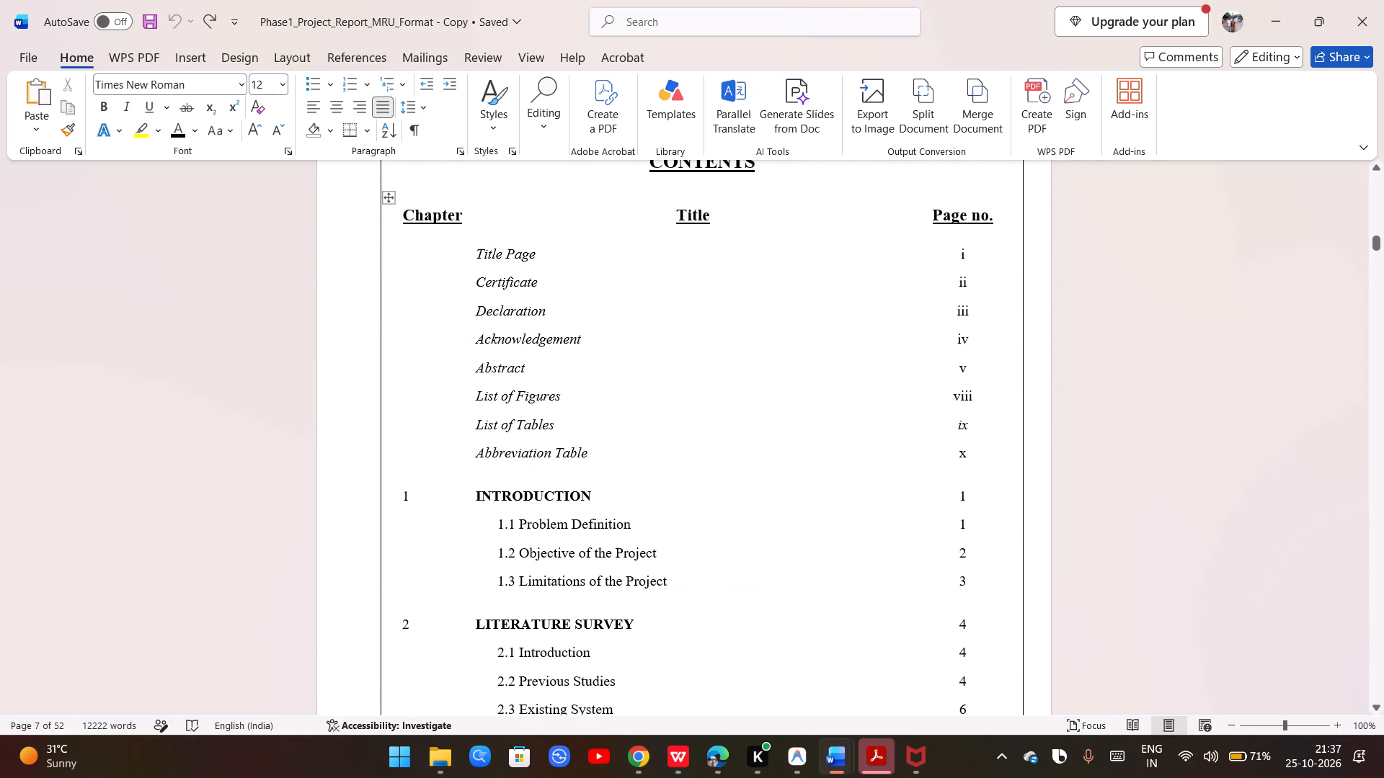
scroll(572, 463, "up", 1)
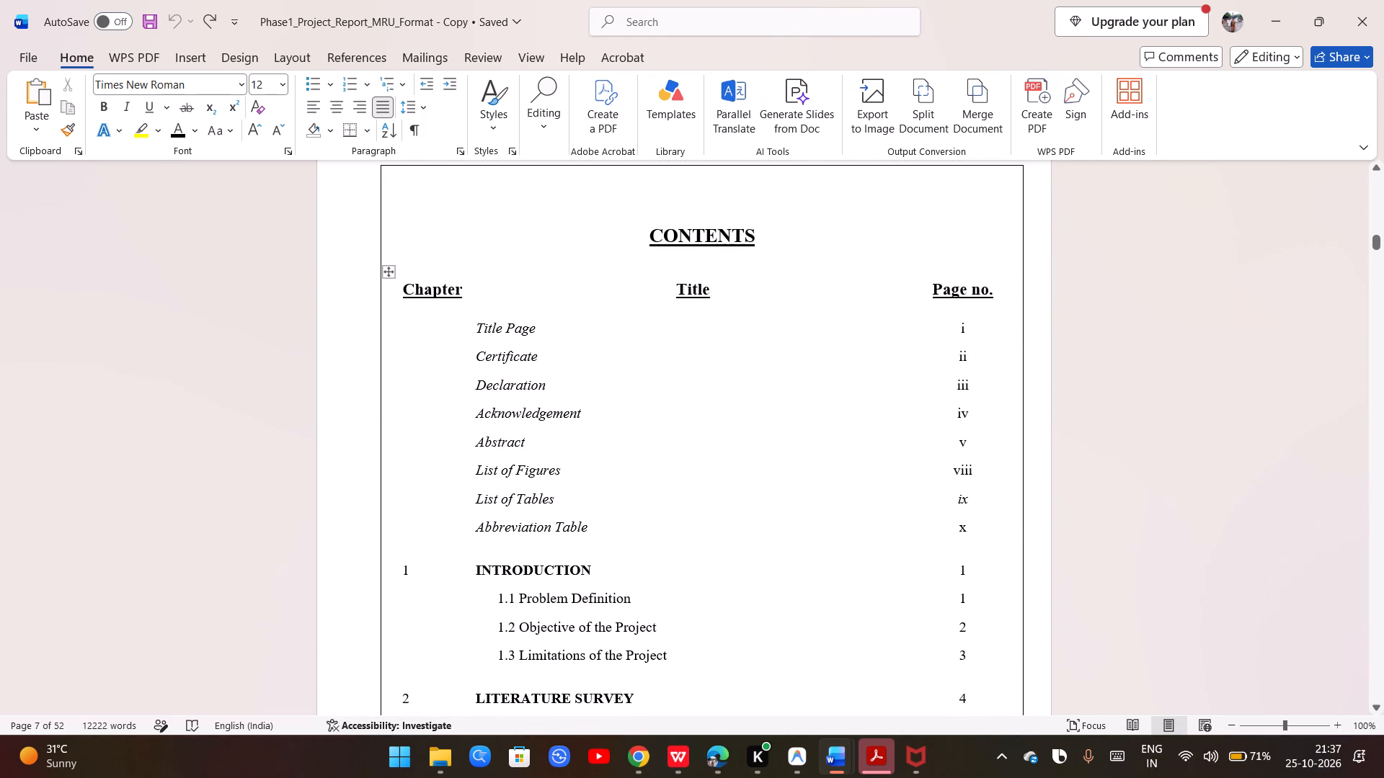
left_click(388, 269)
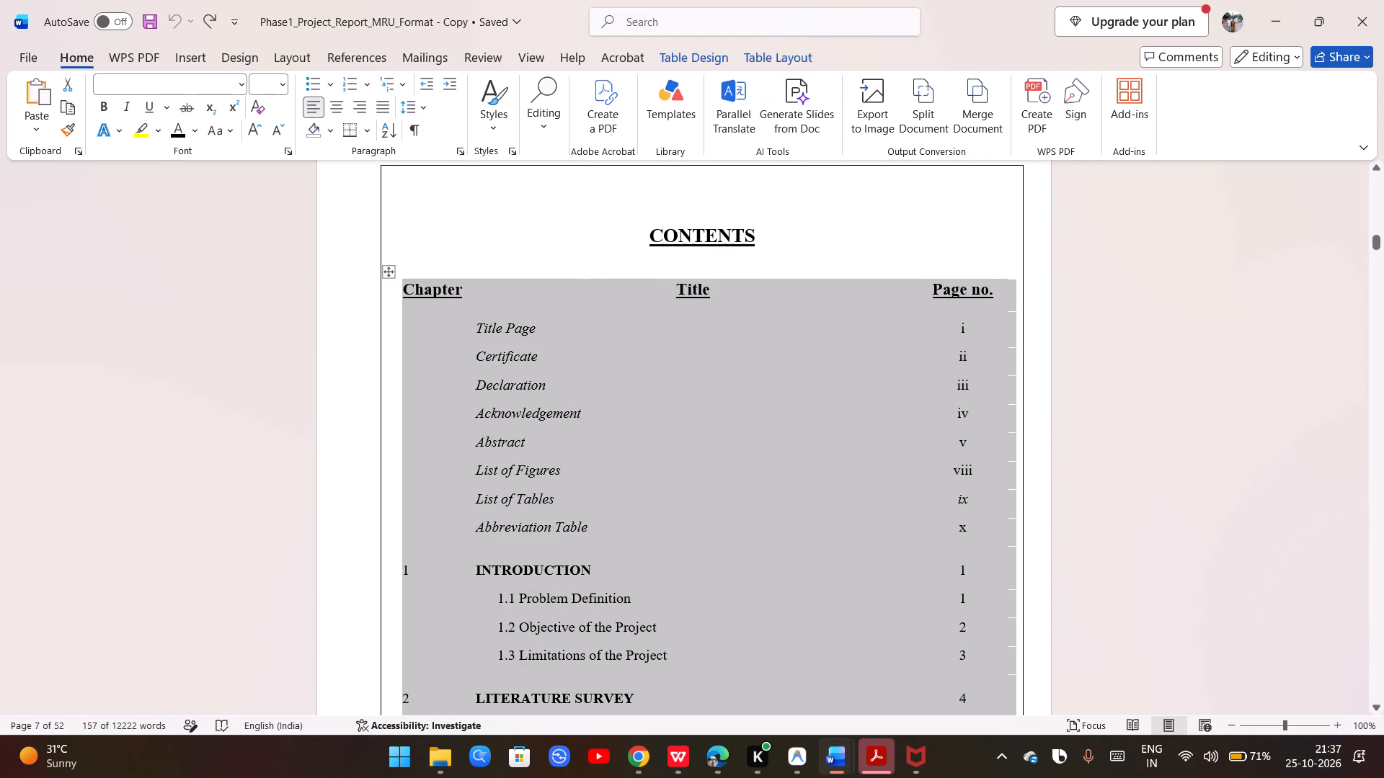
key("ctrl+c")
scroll(518, 380, "down", 3)
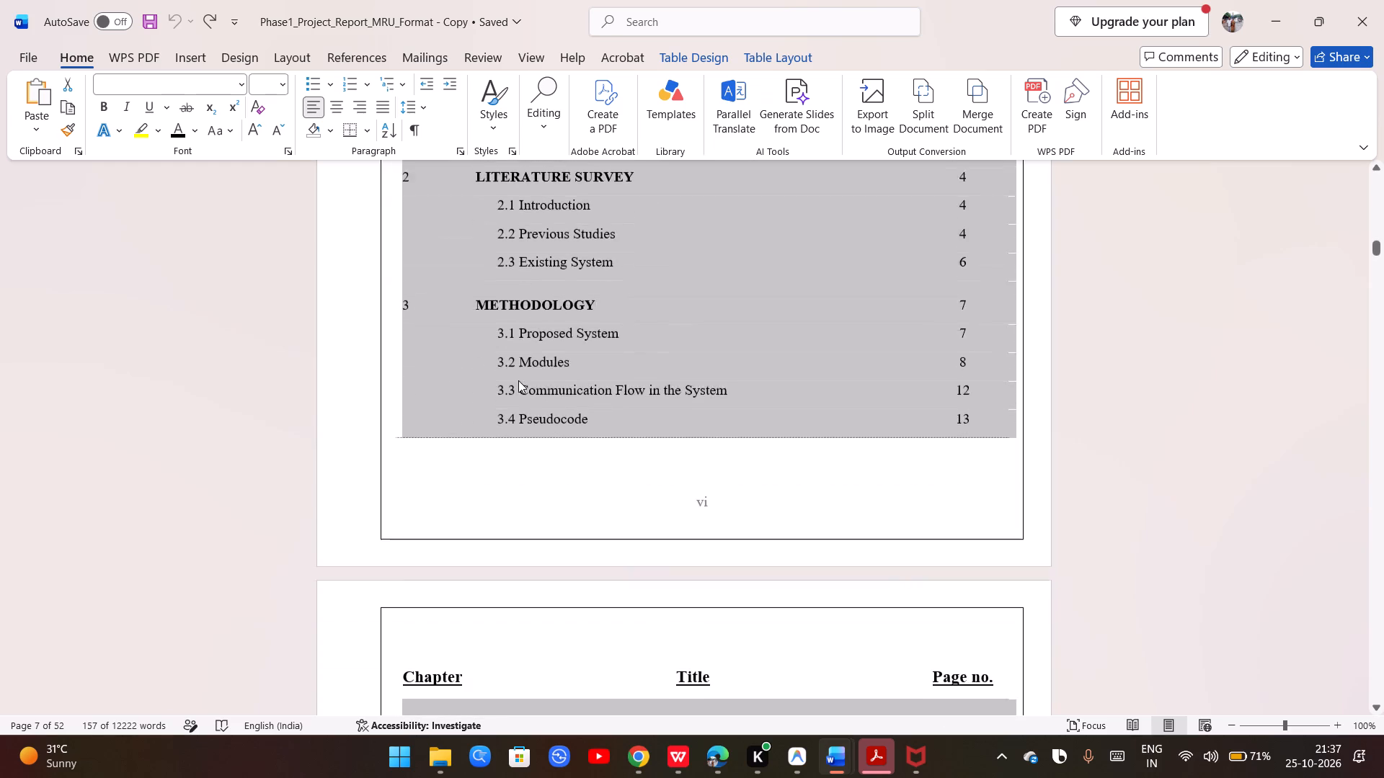
scroll(518, 380, "down", 1)
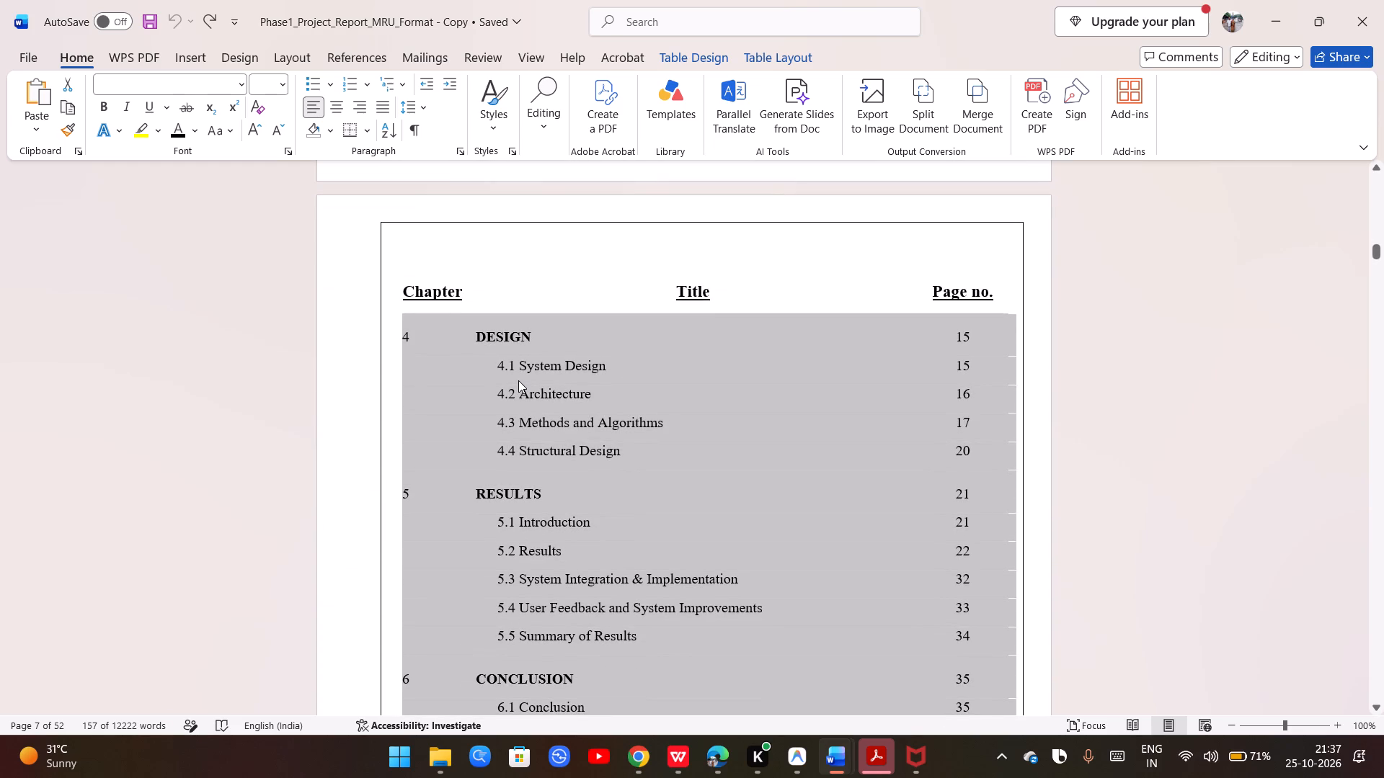